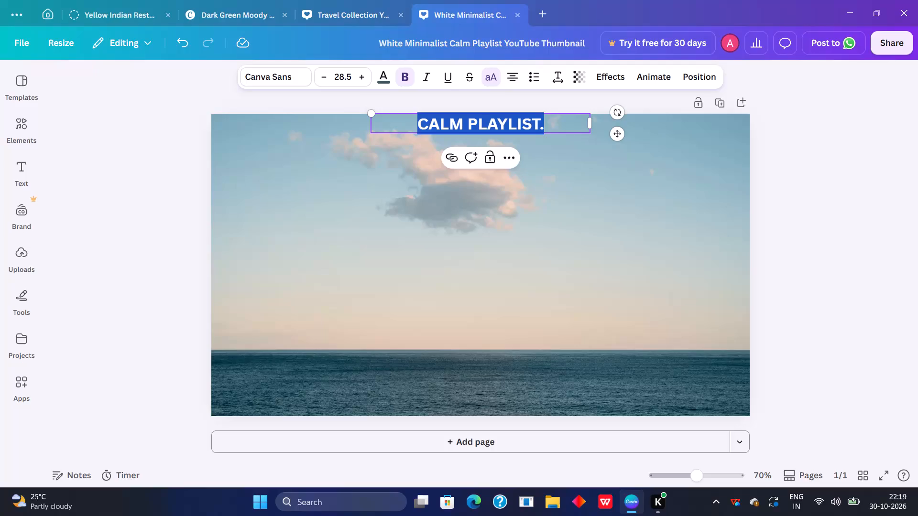
Replace the word CALM with MUSIC in the heading text above the clouds.
double_click(459, 124)
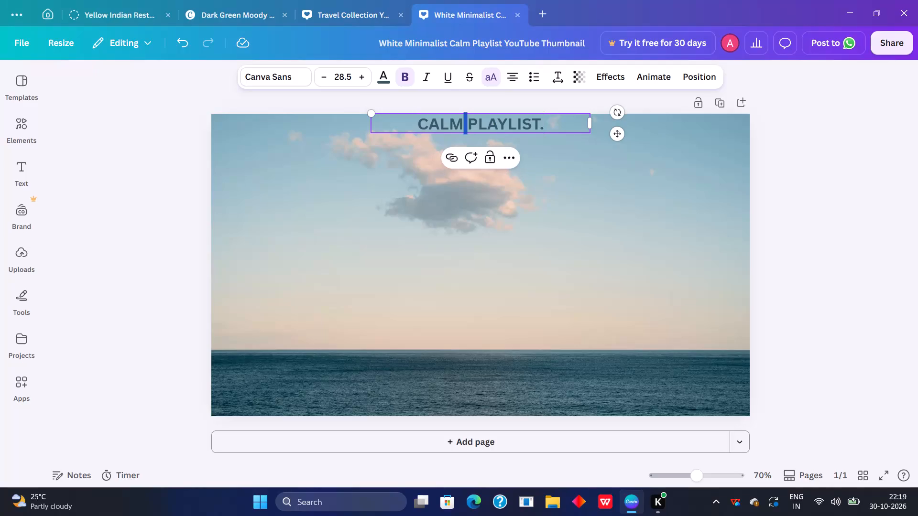
key("BackSpace")
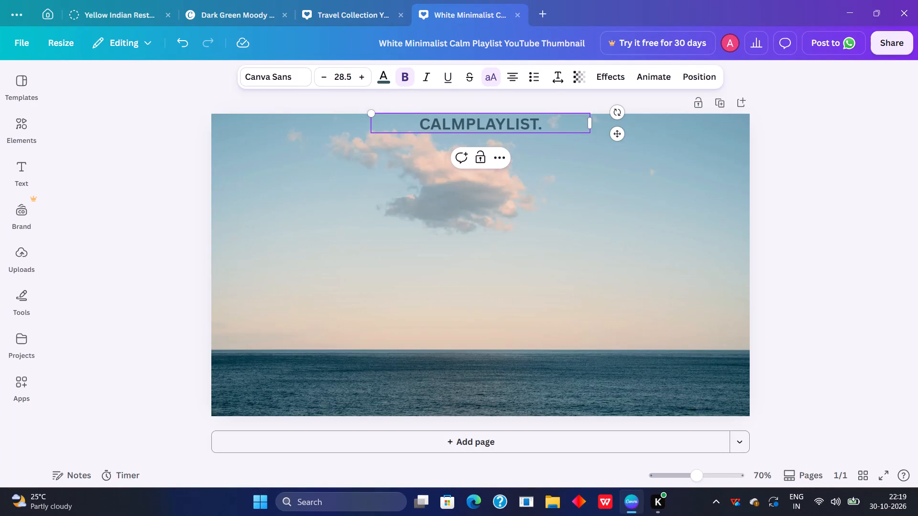
key("BackSpace")
key("BackSpace")
key("BackSpace")
key("BackSpace")
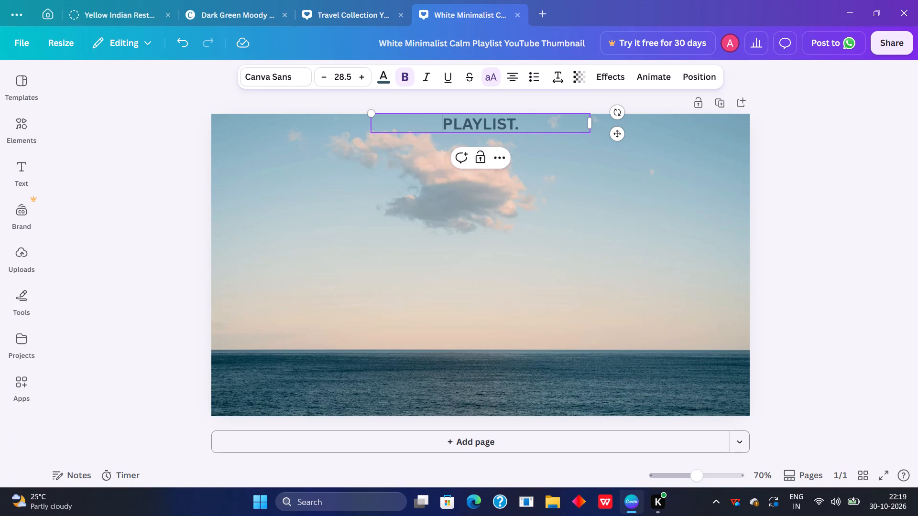
type("music")
key("space")
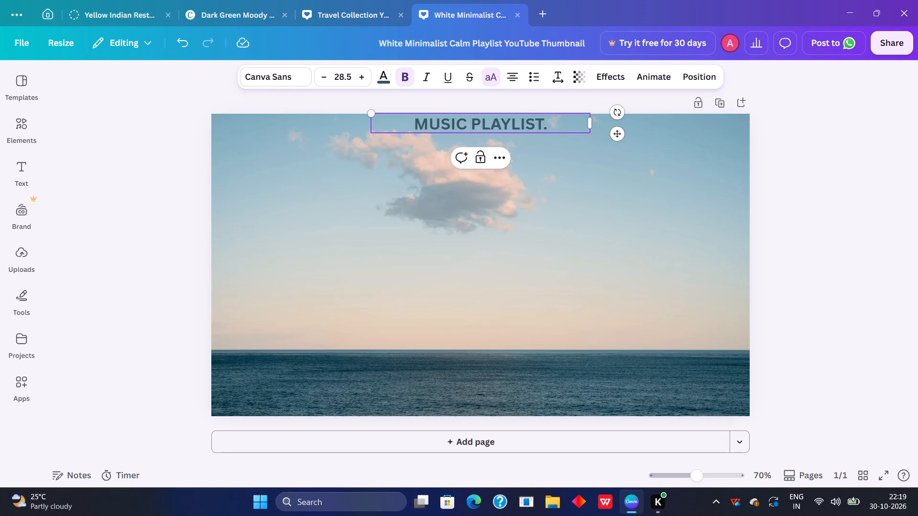
Delete the word PLAYLIST and its full stop from the heading so it reads only MUSIC.
left_click(549, 124)
key("BackSpace")
key("BackSpace")
key("BackSpace")
key("BackSpace")
key("BackSpace")
key("BackSpace")
key("BackSpace")
key("BackSpace")
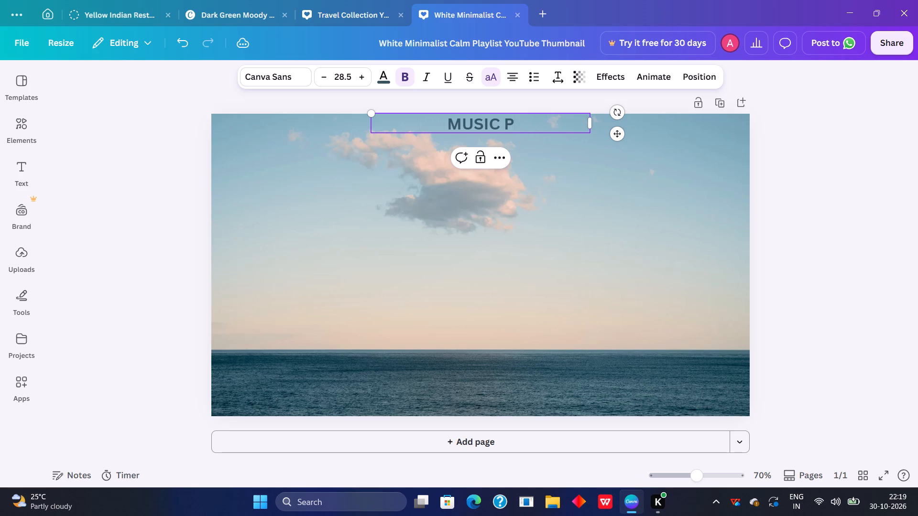
key("BackSpace")
left_click(542, 159)
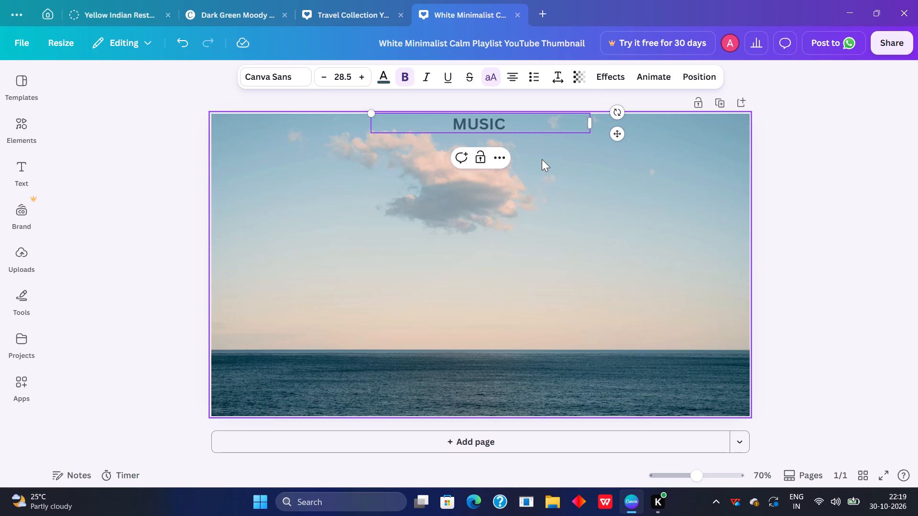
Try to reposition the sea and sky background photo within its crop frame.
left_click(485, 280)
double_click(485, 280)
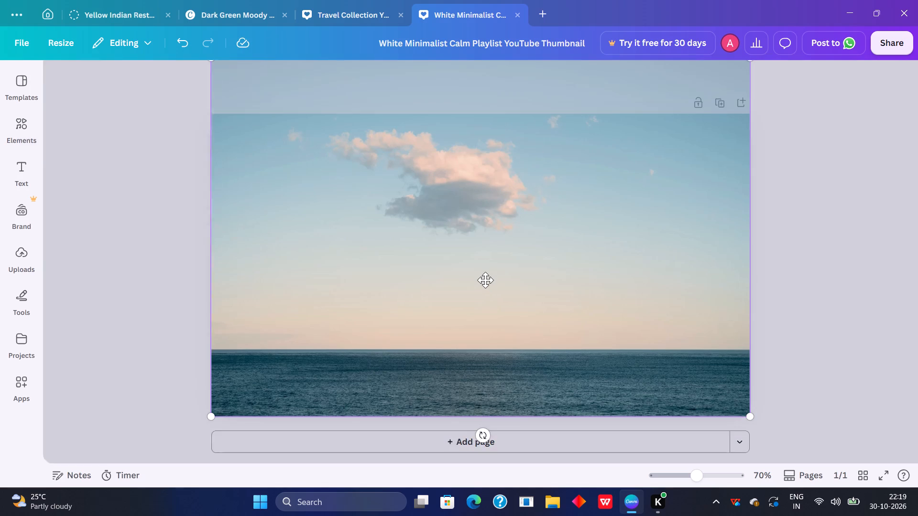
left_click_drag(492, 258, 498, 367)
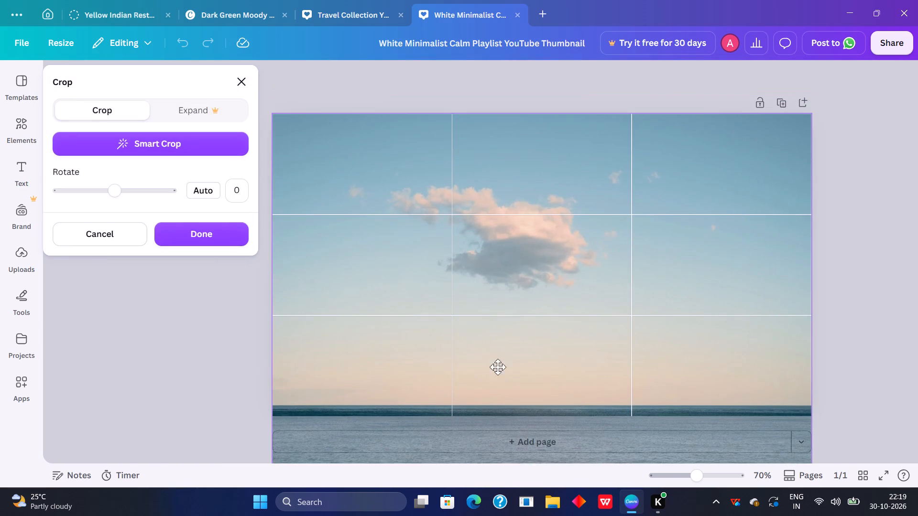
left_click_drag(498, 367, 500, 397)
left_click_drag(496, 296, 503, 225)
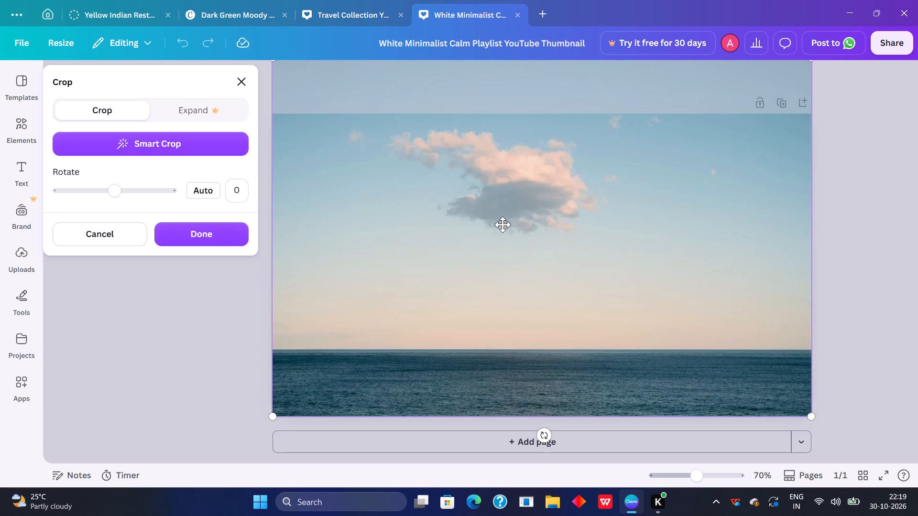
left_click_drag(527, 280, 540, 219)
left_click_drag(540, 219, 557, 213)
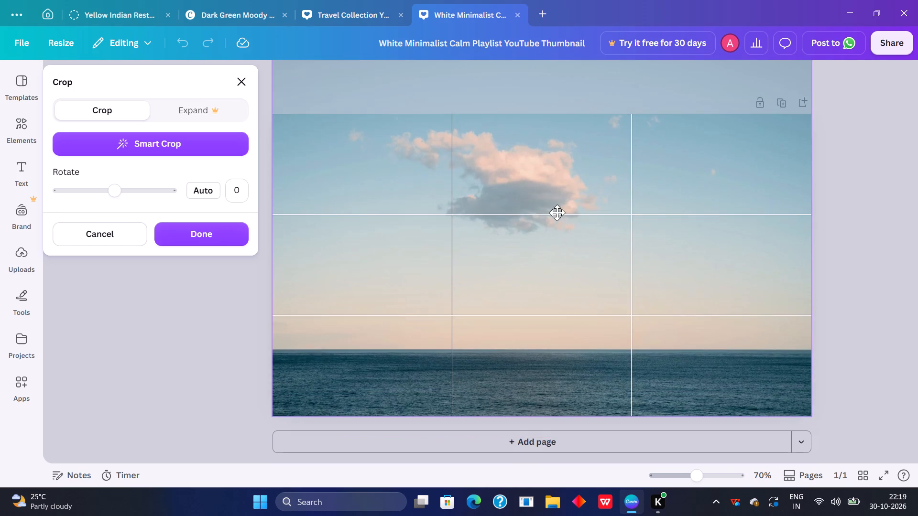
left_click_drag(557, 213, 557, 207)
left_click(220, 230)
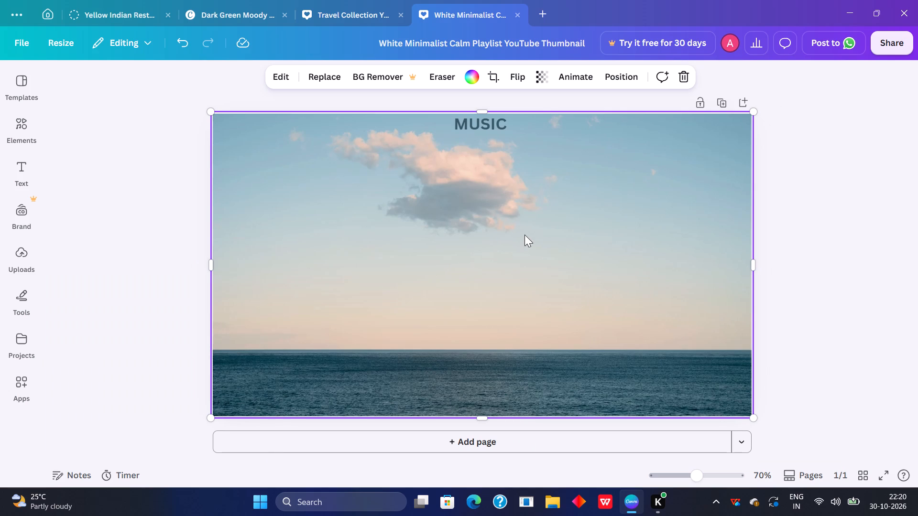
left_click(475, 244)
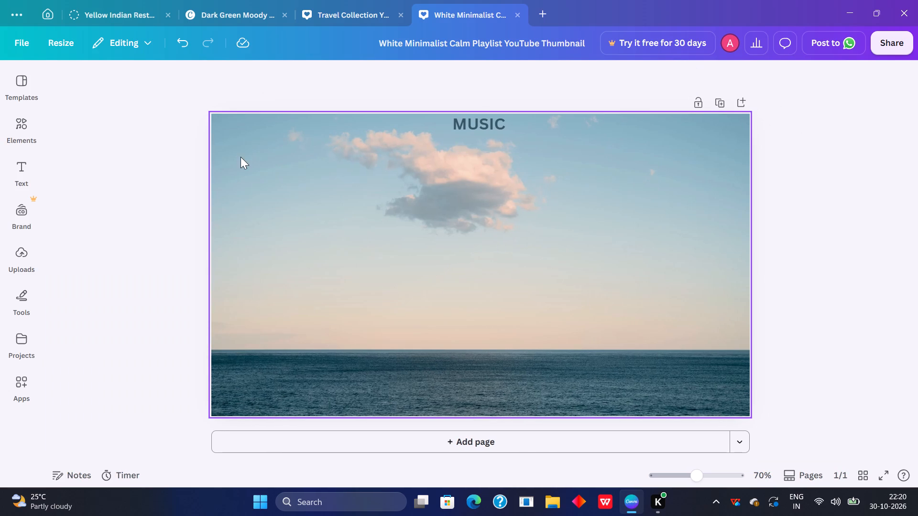
Add a subheading text box reading "khulle se khate na padte" in the middle of the thumbnail.
left_click(27, 169)
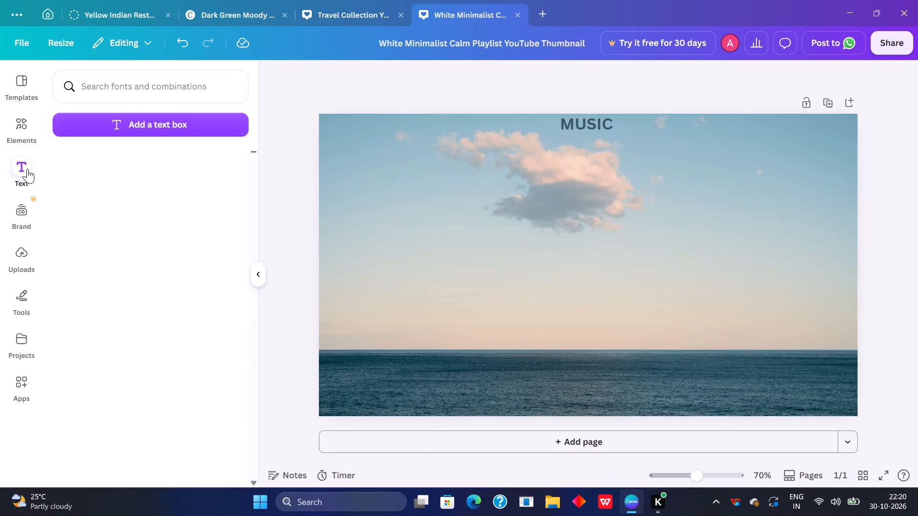
left_click(195, 301)
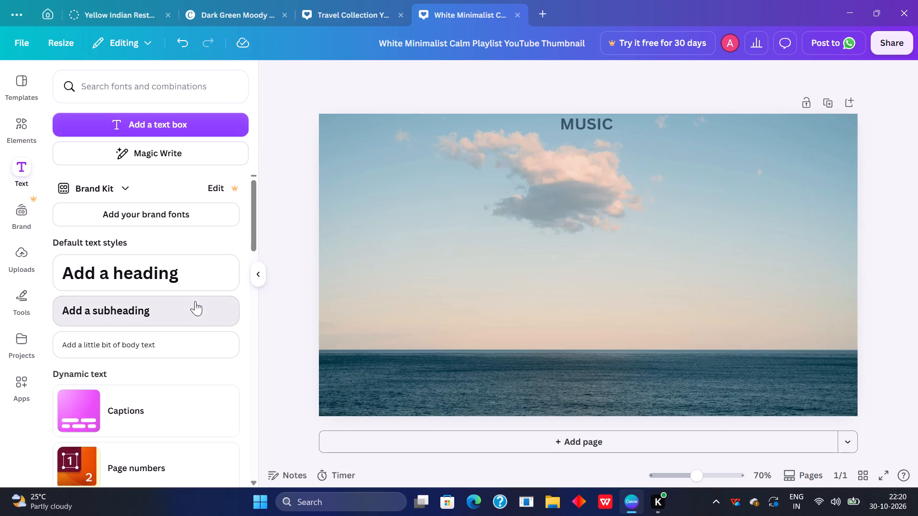
type("kulle")
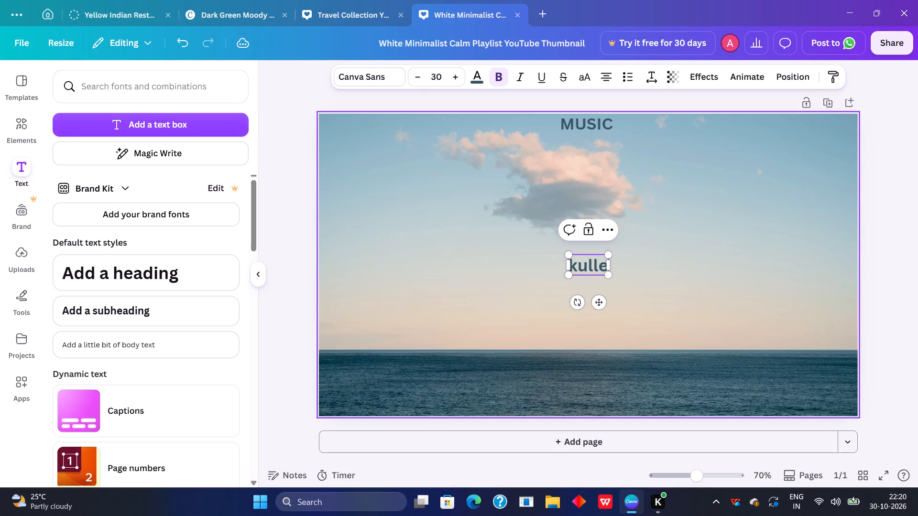
key("BackSpace")
key("BackSpace")
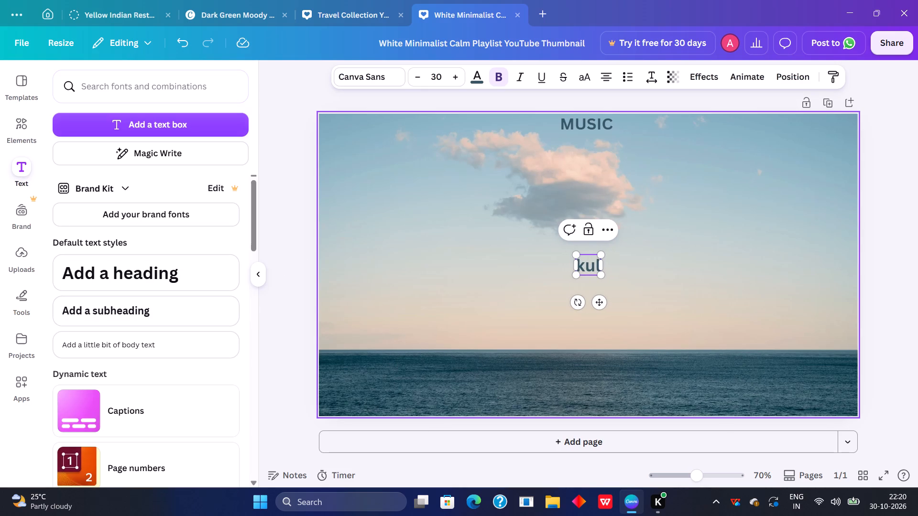
key("BackSpace")
key("BackSpace")
key("h")
type("ulee")
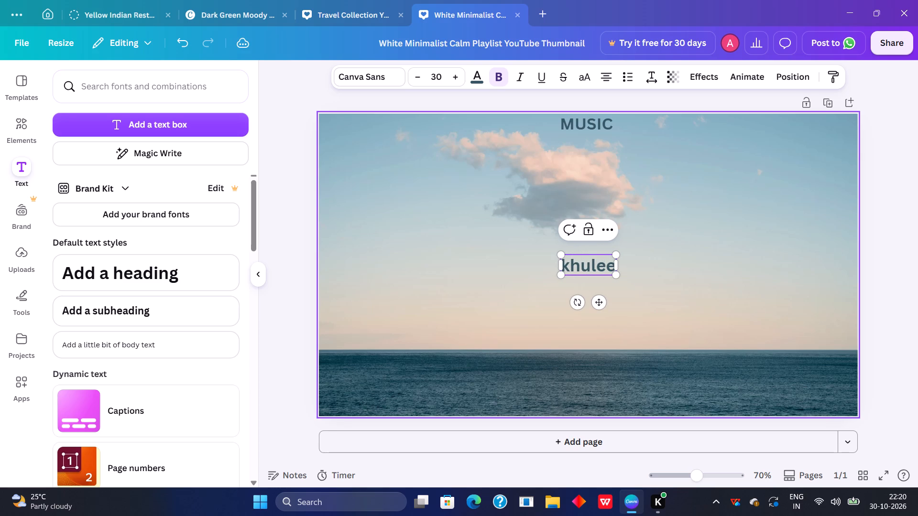
key("BackSpace")
key("BackSpace")
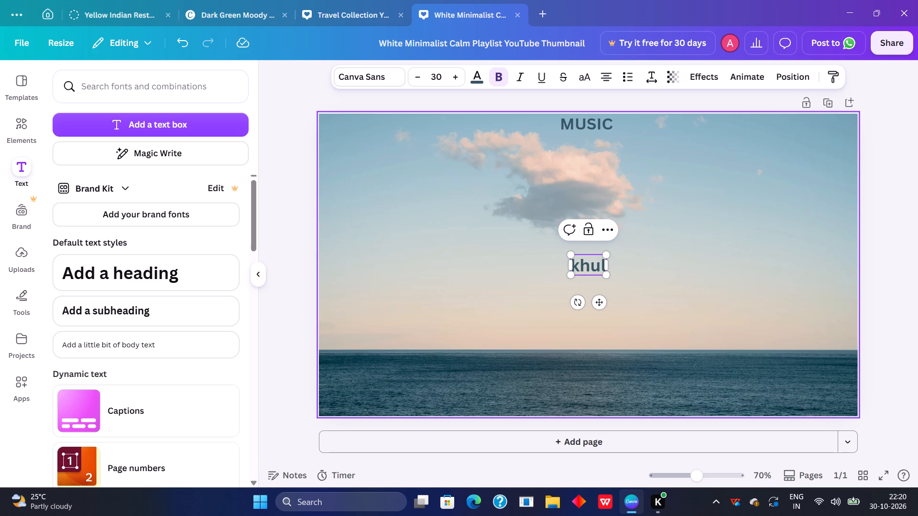
type("le se khate na padte")
key("space")
Continue the subheading with "vivada me ek life mili baby jire sawada me talented balak na padte vivada me".
key("v")
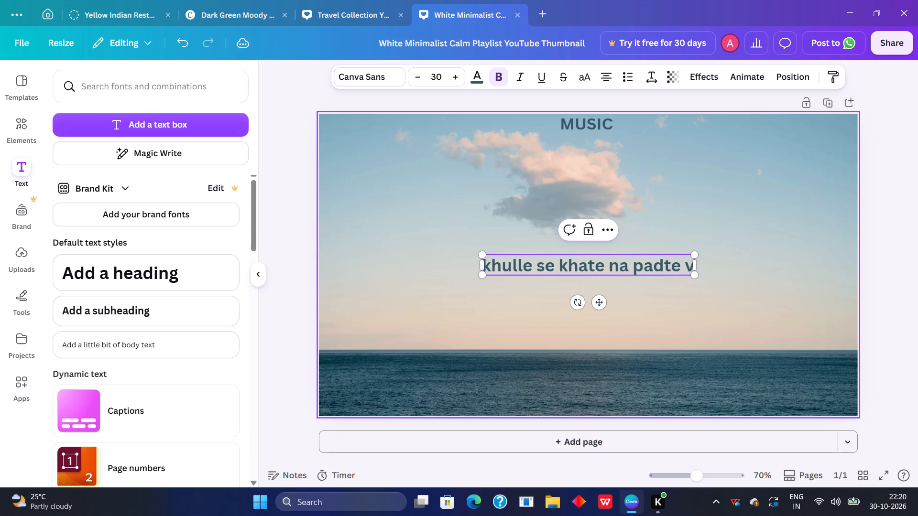
type("ivada me ek life mili babt")
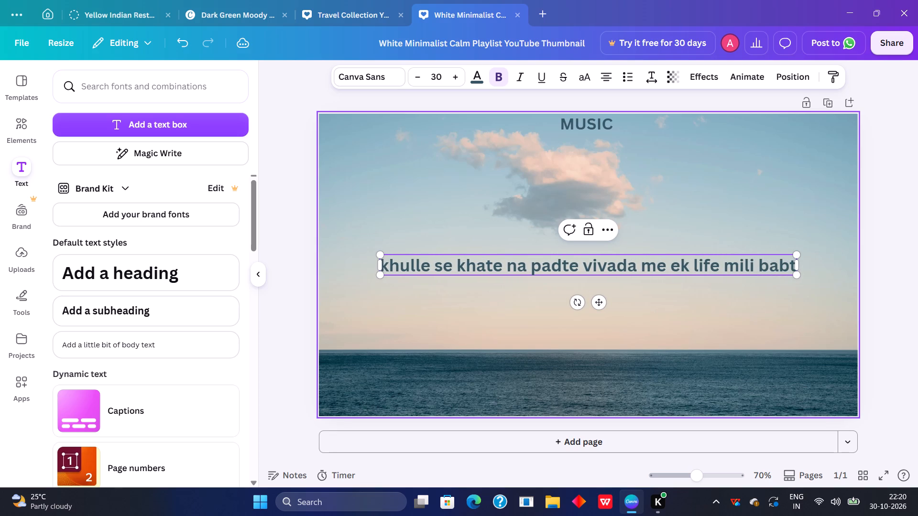
key("BackSpace")
type("y jire sawada me tal")
type("ented balak na")
key("space")
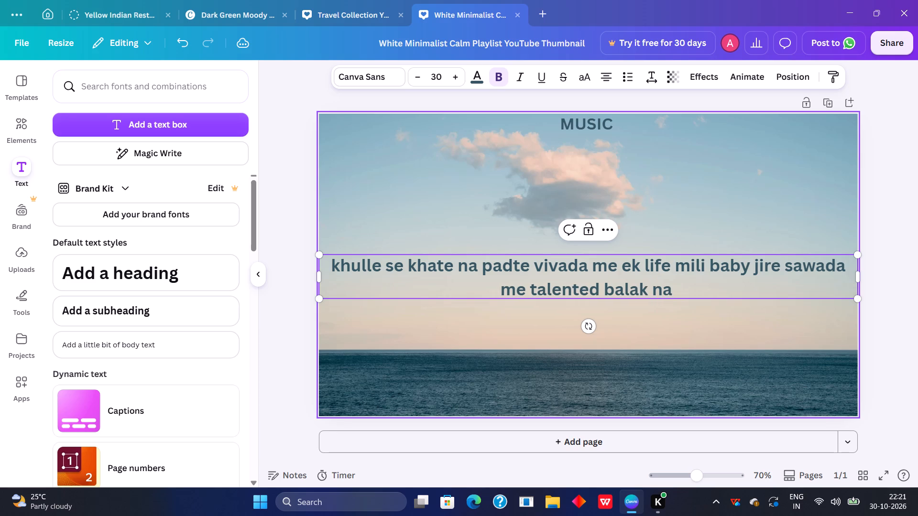
type("padte vi")
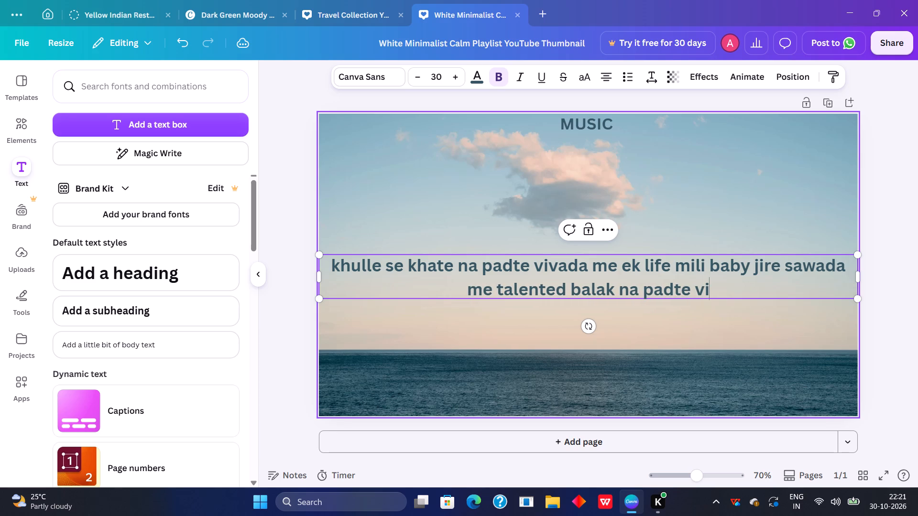
type("vada")
key("space")
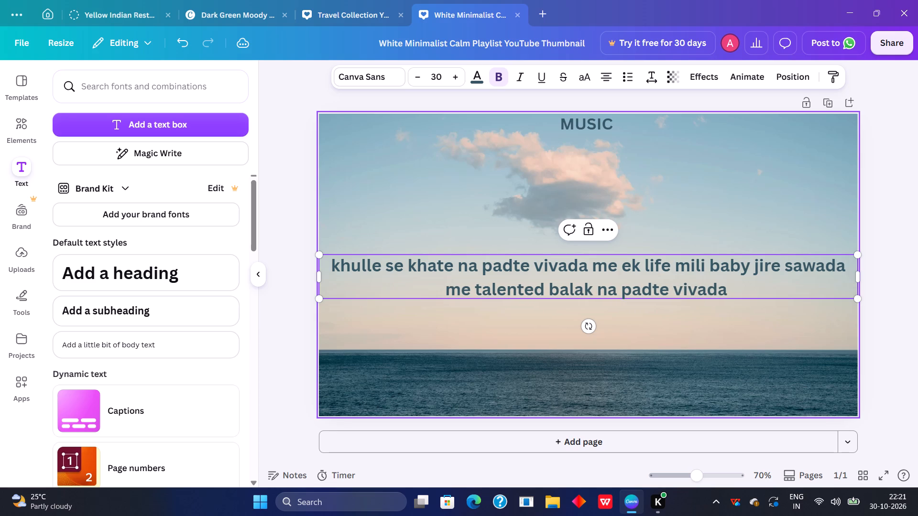
type("me")
key("space")
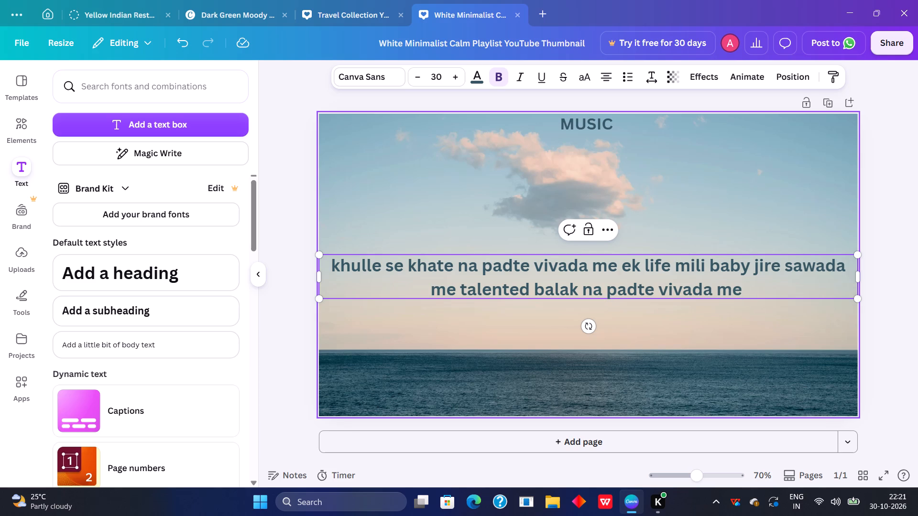
Continue the subheading with "tu dekh yaar ka yodha u ped na samjhe podha".
type("tu")
key("space")
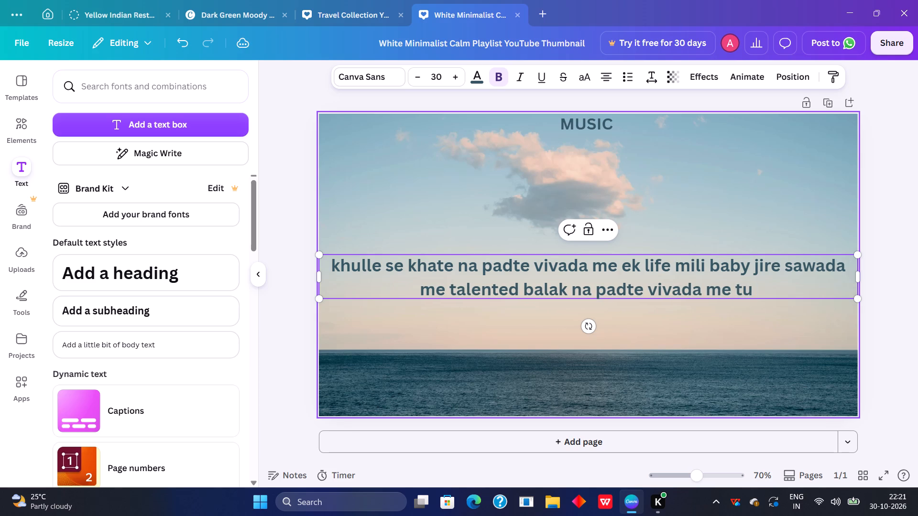
type("dekh")
key("space")
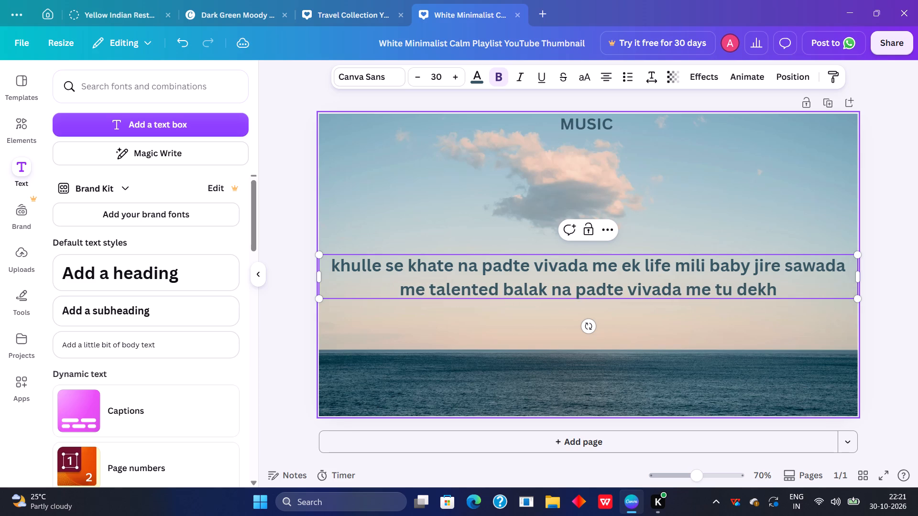
type("yaar ka y")
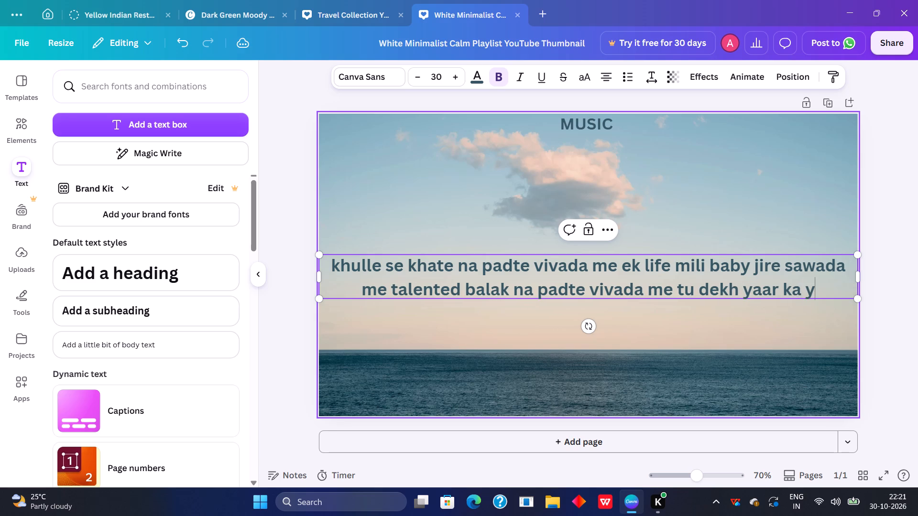
key("o")
key("d")
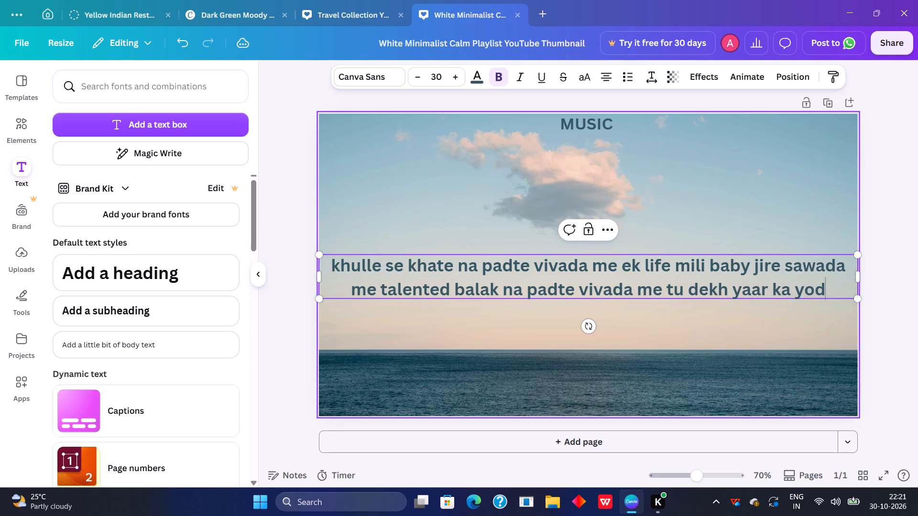
type("ha u")
key("space")
key("p")
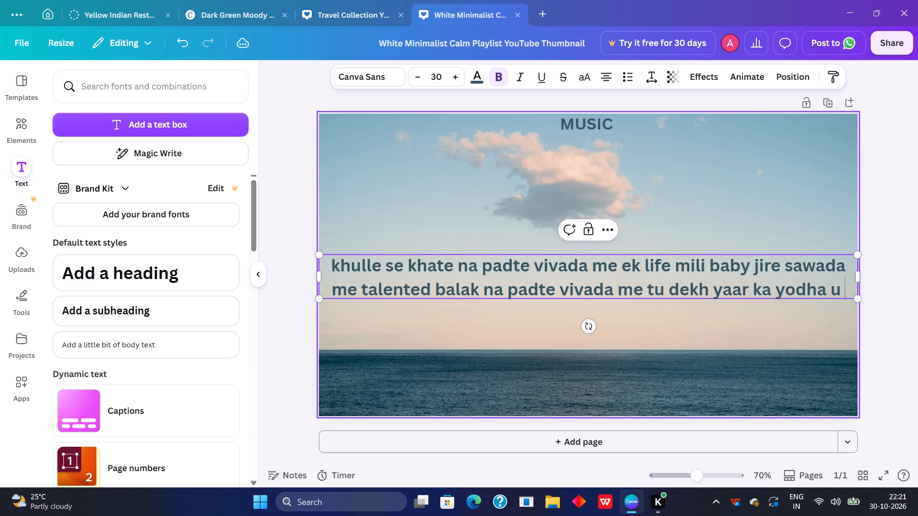
type("ed na")
key("space")
type("samjhe po")
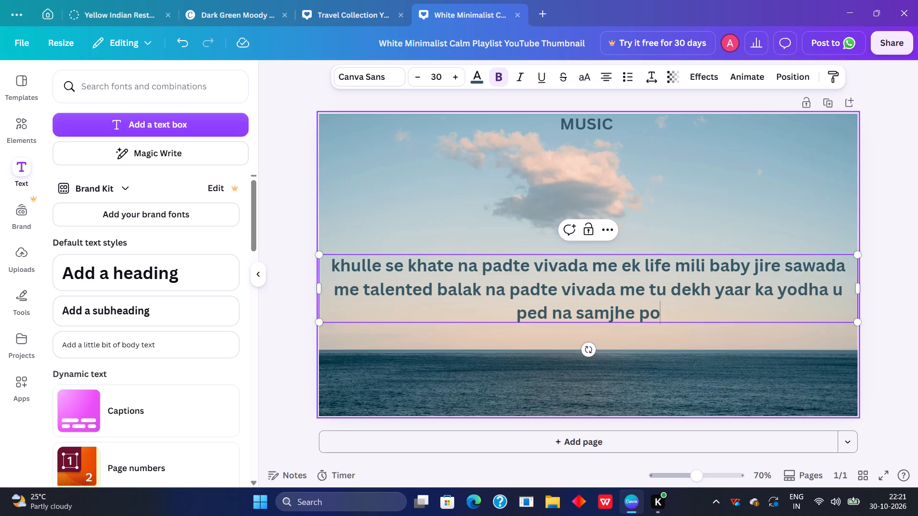
type("dha")
key("space")
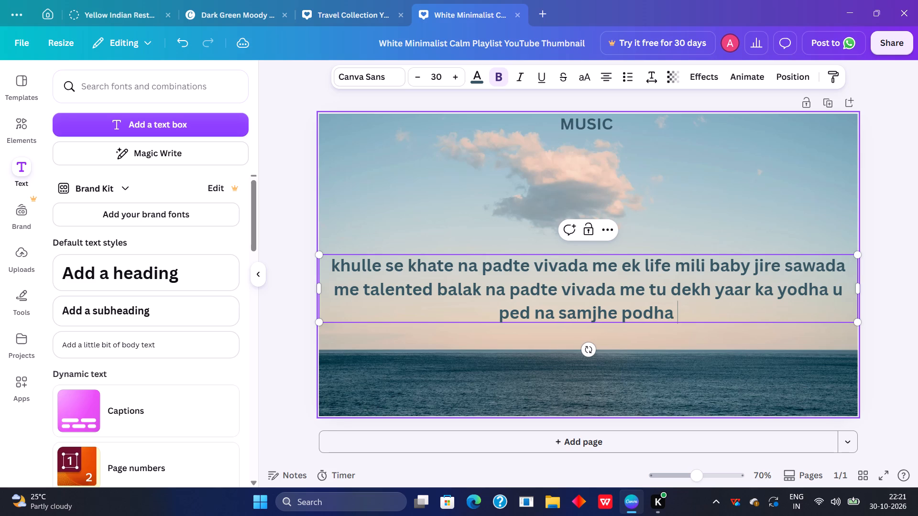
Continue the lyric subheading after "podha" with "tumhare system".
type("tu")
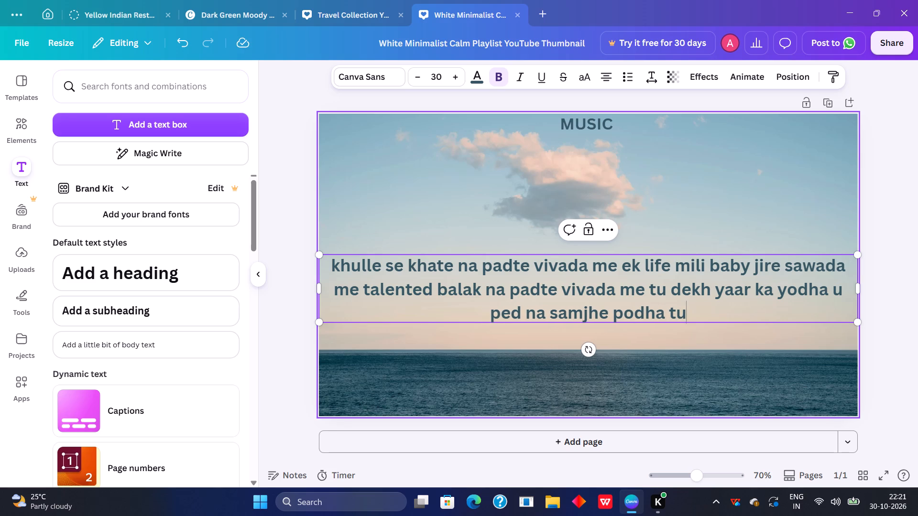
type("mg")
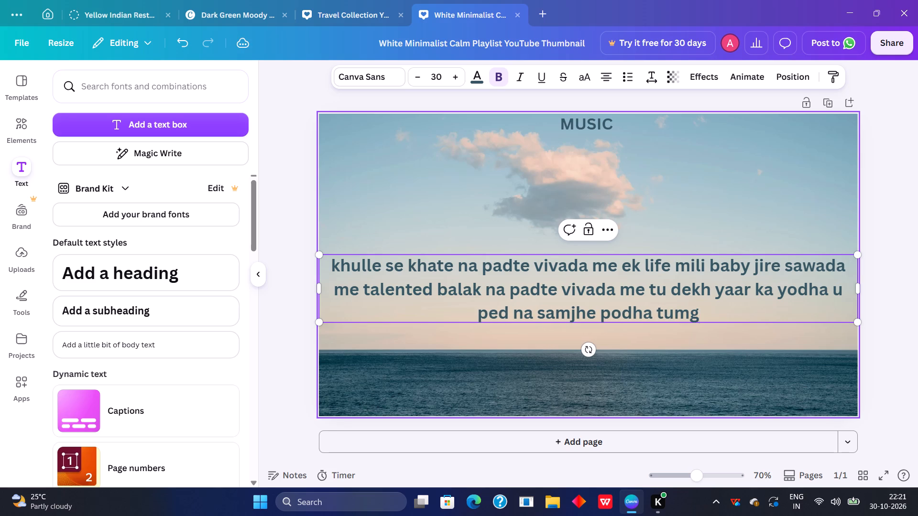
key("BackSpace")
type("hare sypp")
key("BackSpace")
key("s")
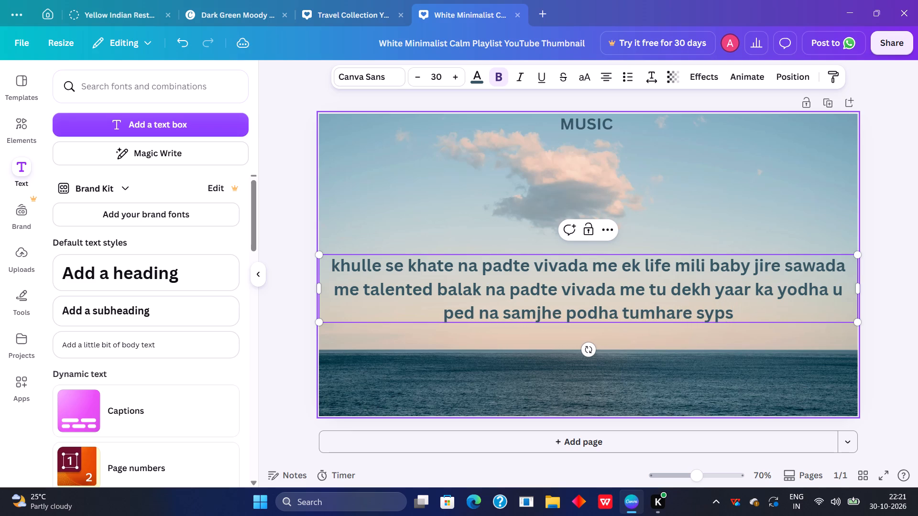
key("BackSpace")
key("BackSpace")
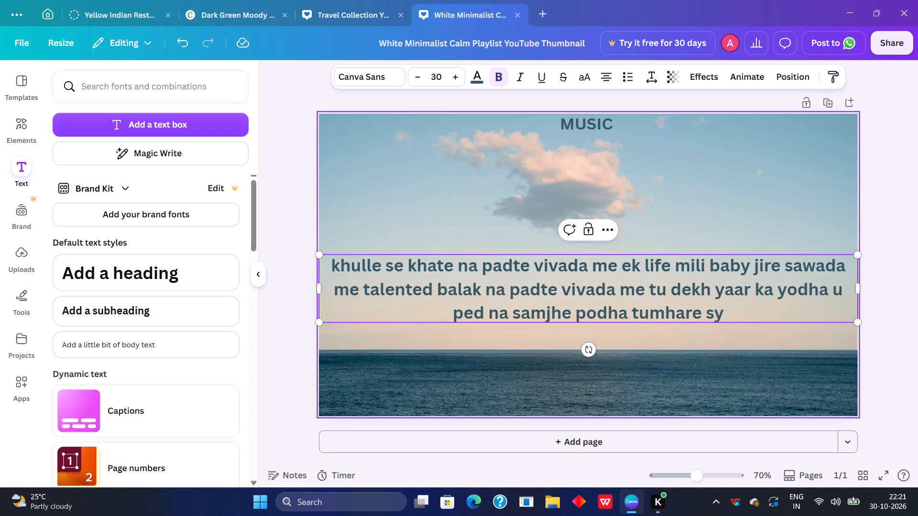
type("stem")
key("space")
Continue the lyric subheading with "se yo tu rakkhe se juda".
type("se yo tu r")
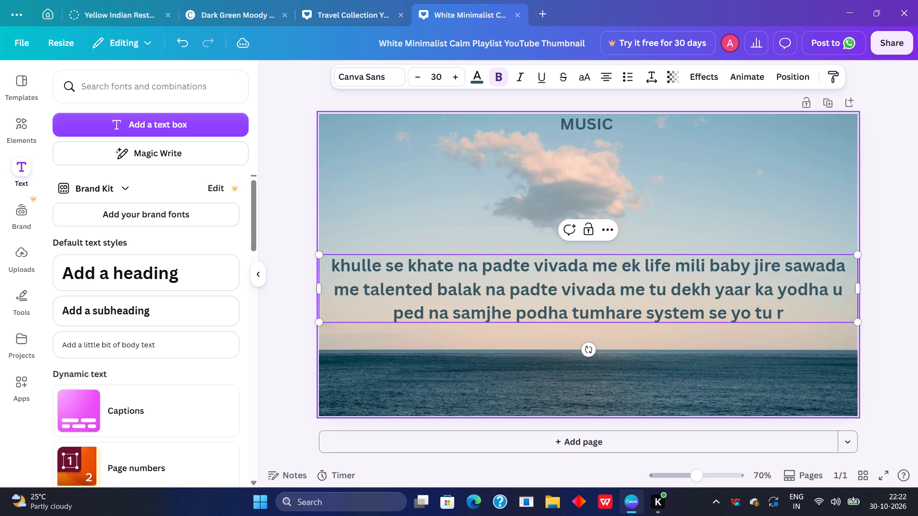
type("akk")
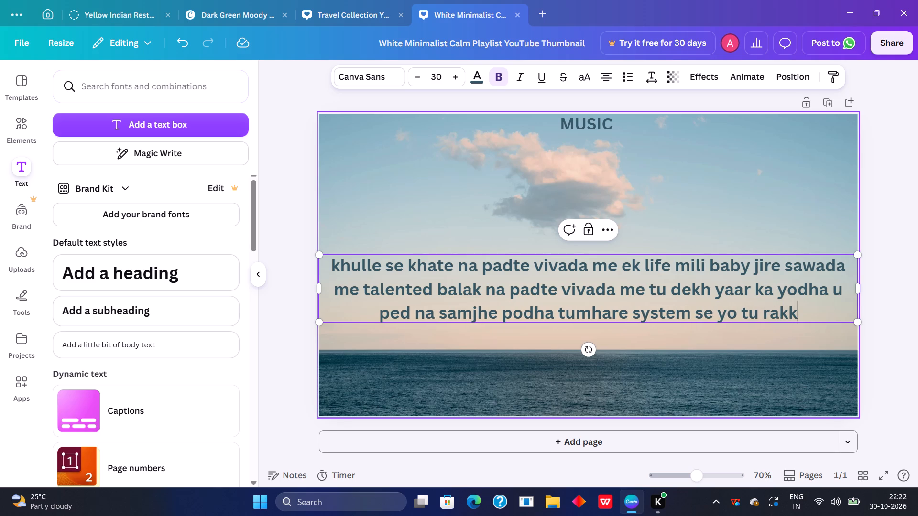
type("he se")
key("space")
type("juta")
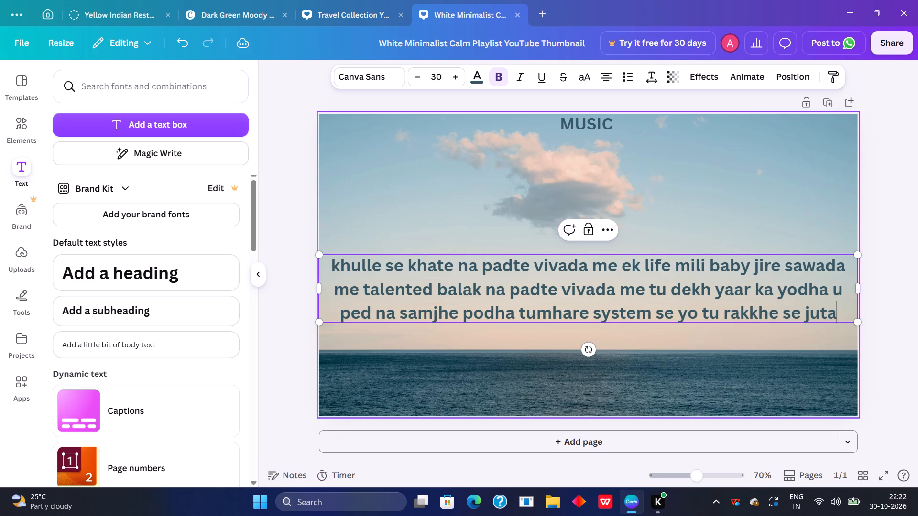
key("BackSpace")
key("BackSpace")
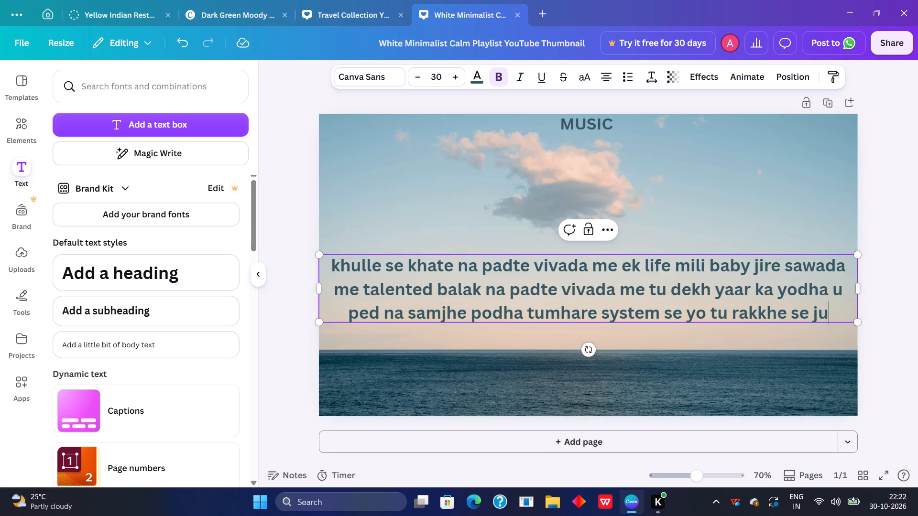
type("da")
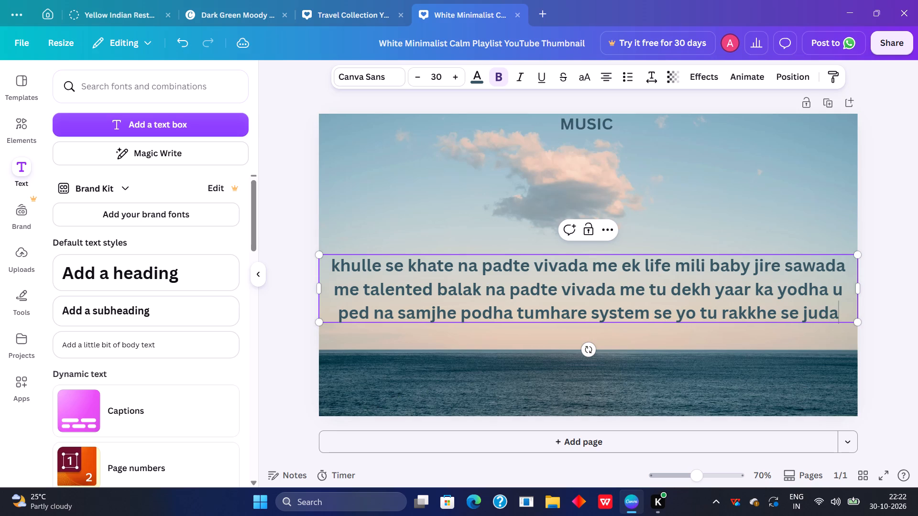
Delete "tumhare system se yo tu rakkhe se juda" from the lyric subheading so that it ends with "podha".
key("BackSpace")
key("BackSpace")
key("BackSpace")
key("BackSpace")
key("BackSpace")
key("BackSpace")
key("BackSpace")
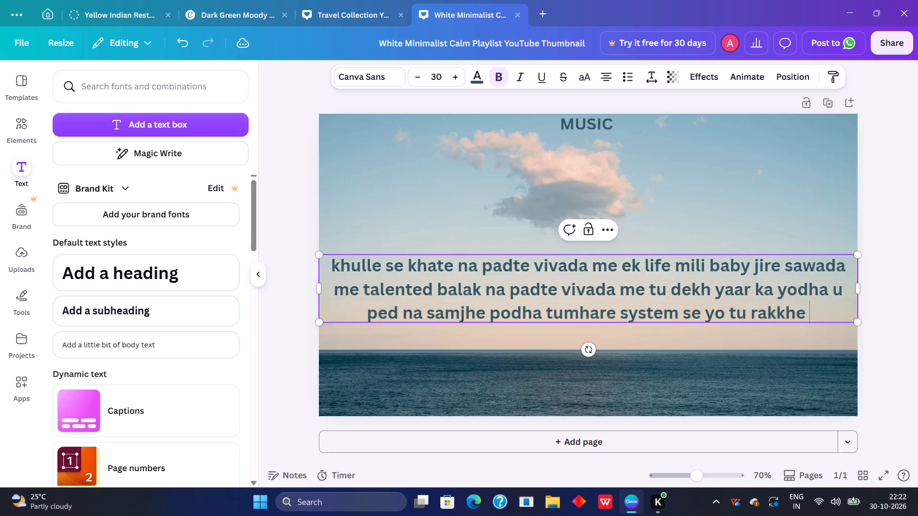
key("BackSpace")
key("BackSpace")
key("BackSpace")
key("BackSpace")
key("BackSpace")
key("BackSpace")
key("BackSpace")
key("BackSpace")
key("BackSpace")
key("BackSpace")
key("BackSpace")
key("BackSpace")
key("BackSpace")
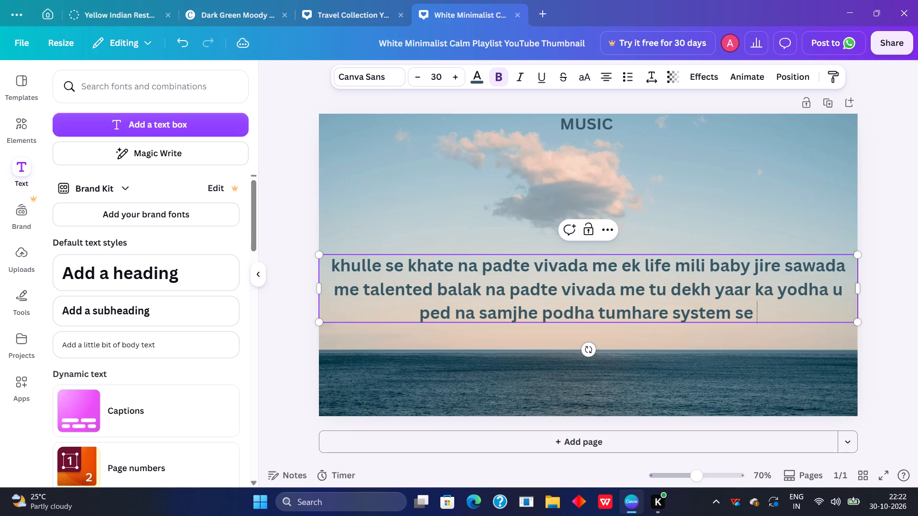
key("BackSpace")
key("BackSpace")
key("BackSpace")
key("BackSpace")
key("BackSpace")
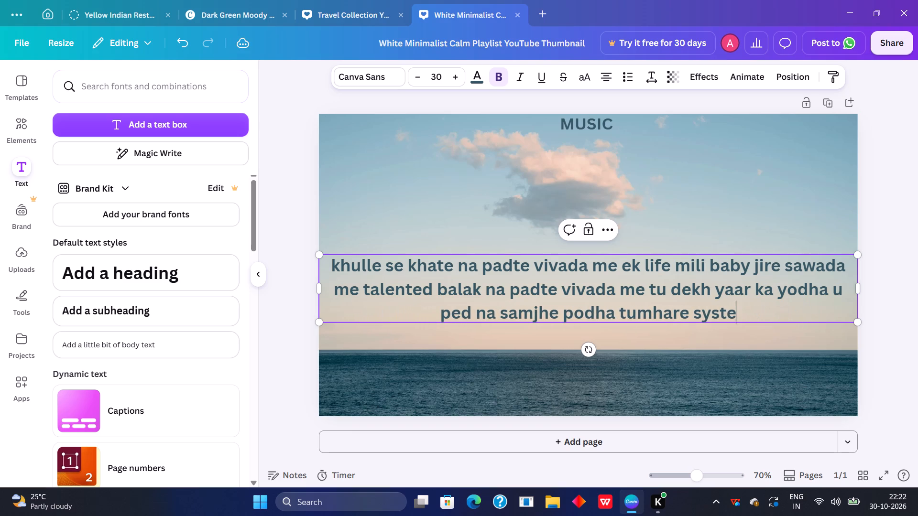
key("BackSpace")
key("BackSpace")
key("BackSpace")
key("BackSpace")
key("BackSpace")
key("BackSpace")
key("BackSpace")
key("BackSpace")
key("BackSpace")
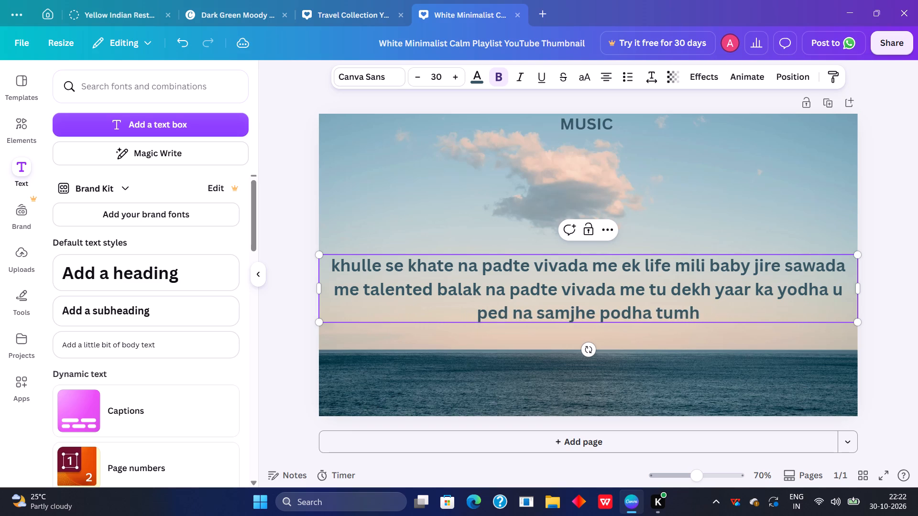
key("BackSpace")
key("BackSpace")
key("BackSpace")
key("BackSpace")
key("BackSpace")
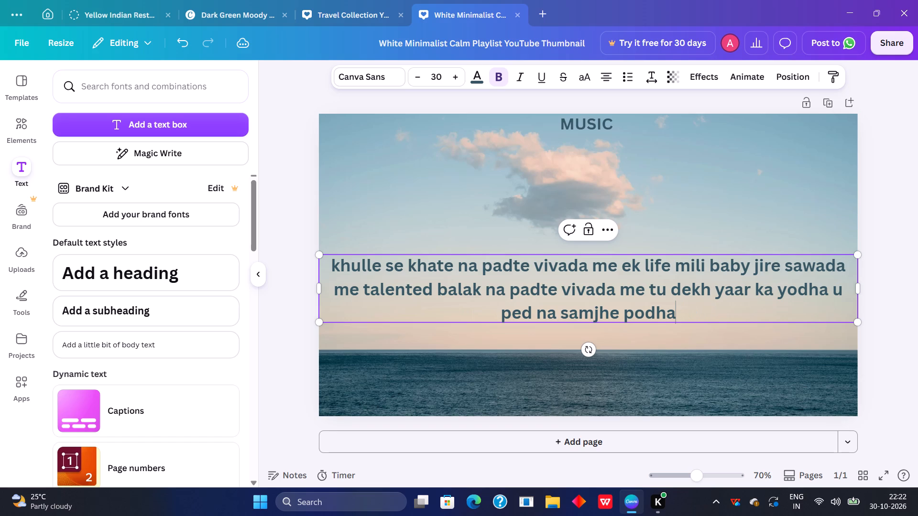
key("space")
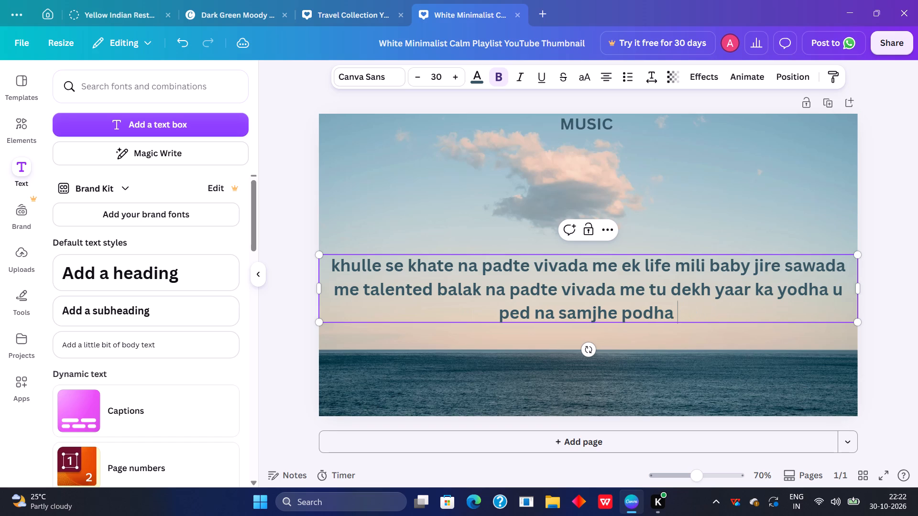
Browse the font combinations and add the orange "BOO!" lettering with the purple shadow to the thumbnail.
left_click(448, 188)
scroll(180, 395, "down", 4)
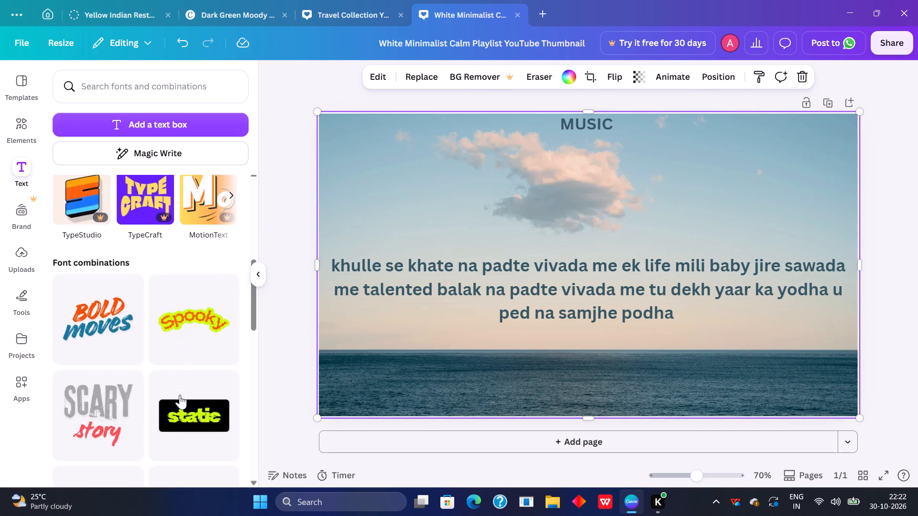
scroll(180, 395, "down", 1)
scroll(180, 395, "up", 3)
scroll(180, 395, "down", 4)
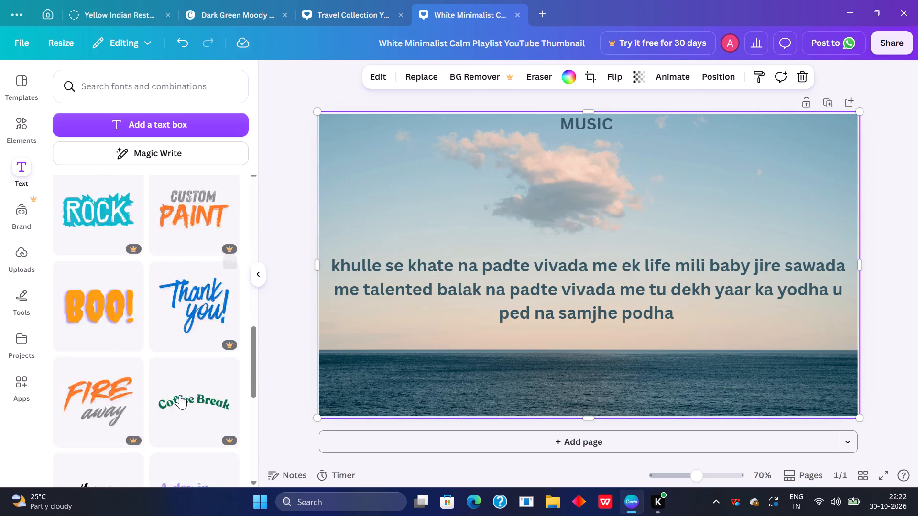
scroll(180, 395, "down", 1)
scroll(180, 395, "up", 5)
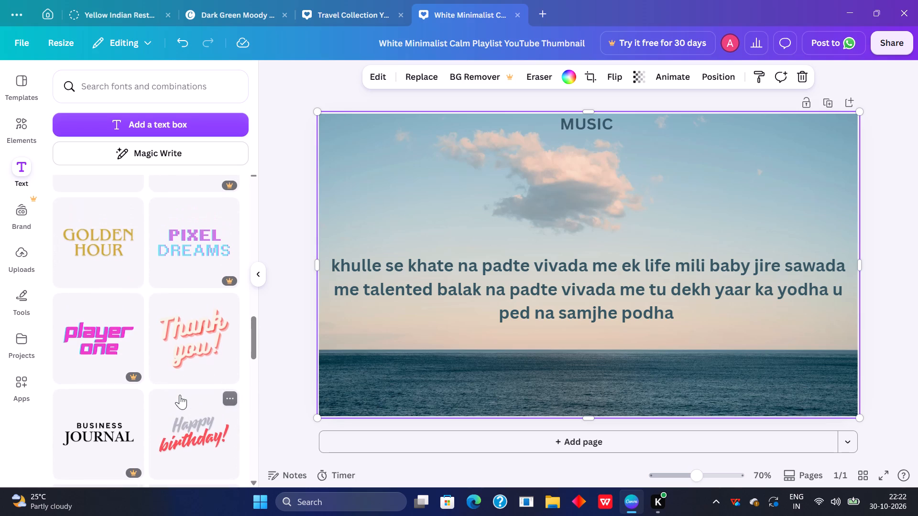
scroll(180, 395, "up", 2)
scroll(180, 395, "down", 2)
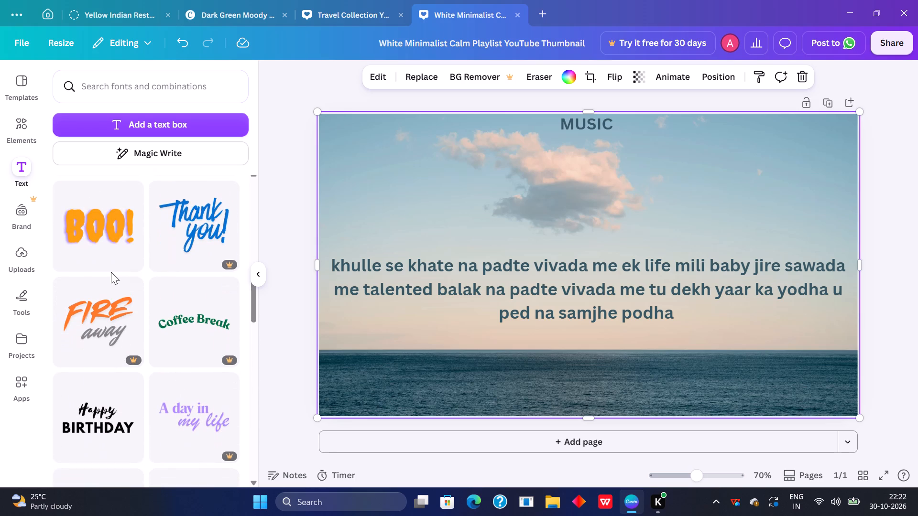
left_click(108, 252)
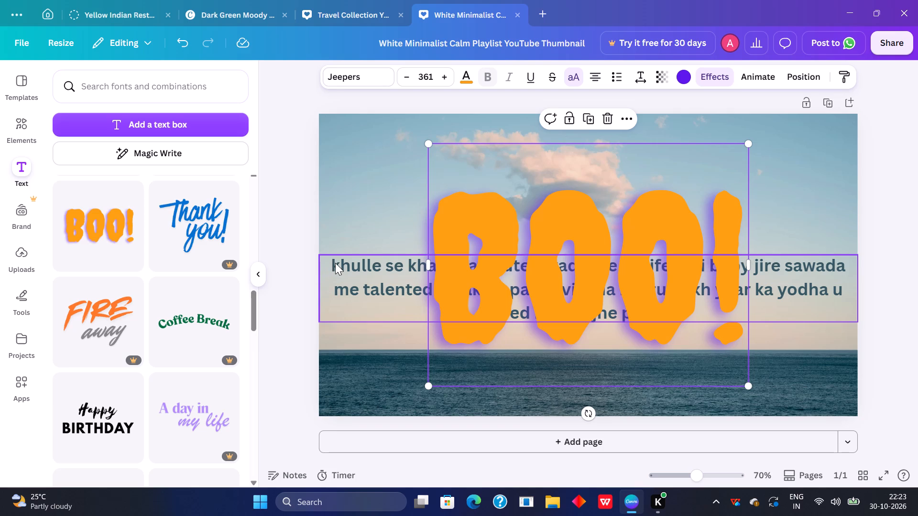
Move the lyric text box up to just below the MUSIC heading, above the BOO! lettering.
left_click_drag(335, 263, 348, 154)
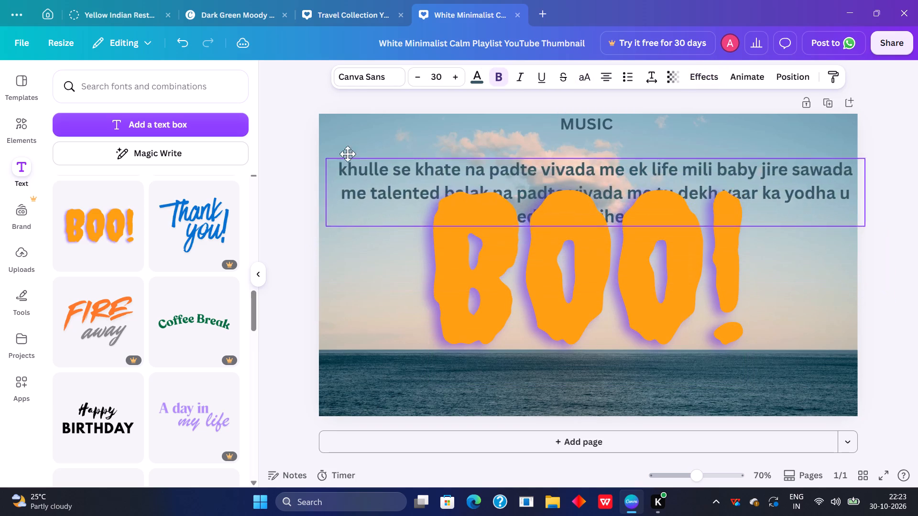
left_click_drag(348, 154, 345, 138)
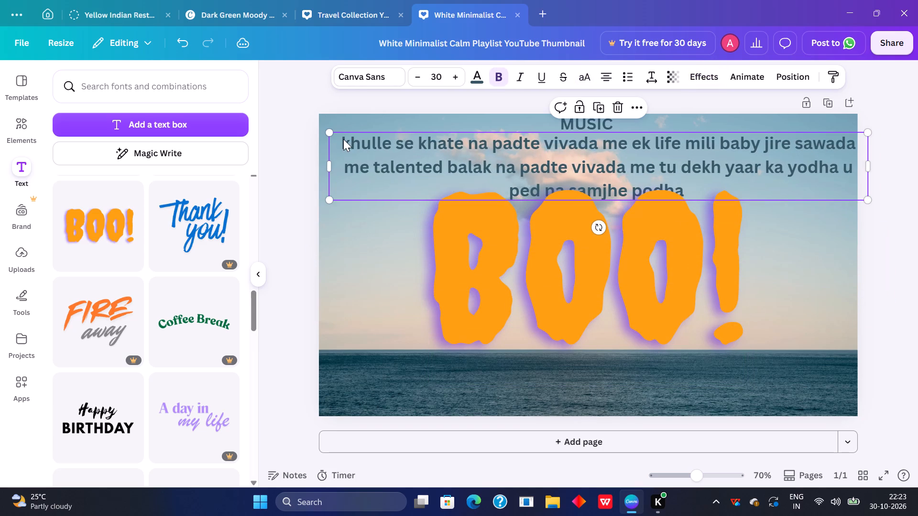
left_click_drag(341, 140, 340, 134)
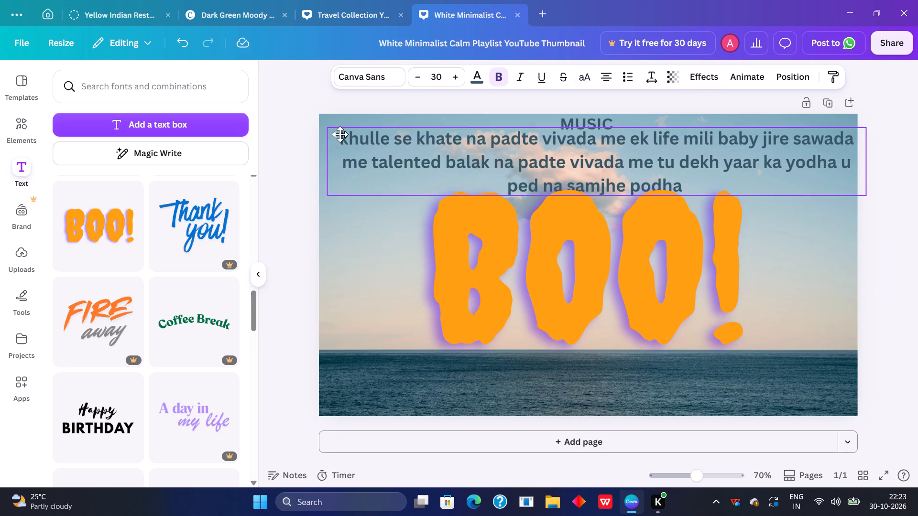
left_click_drag(340, 134, 339, 134)
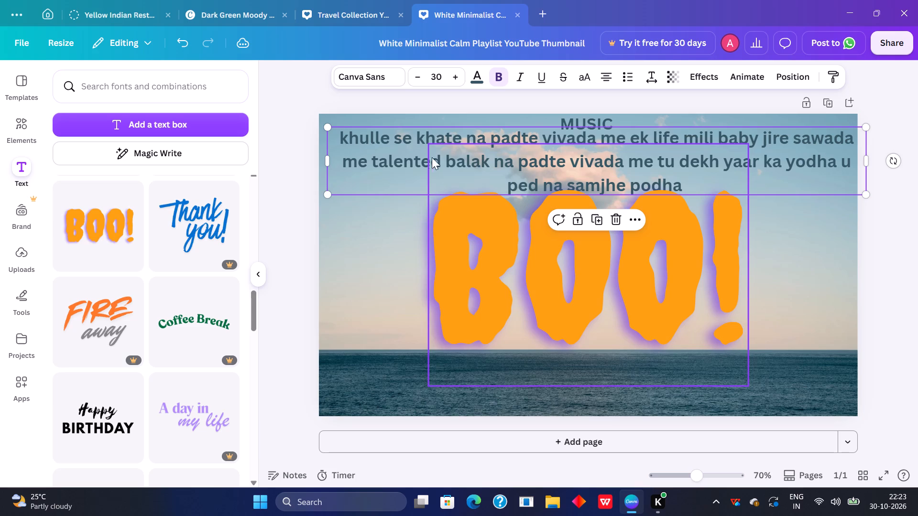
Select the whole lyric text in the box under the MUSIC heading and copy it.
triple_click(410, 156)
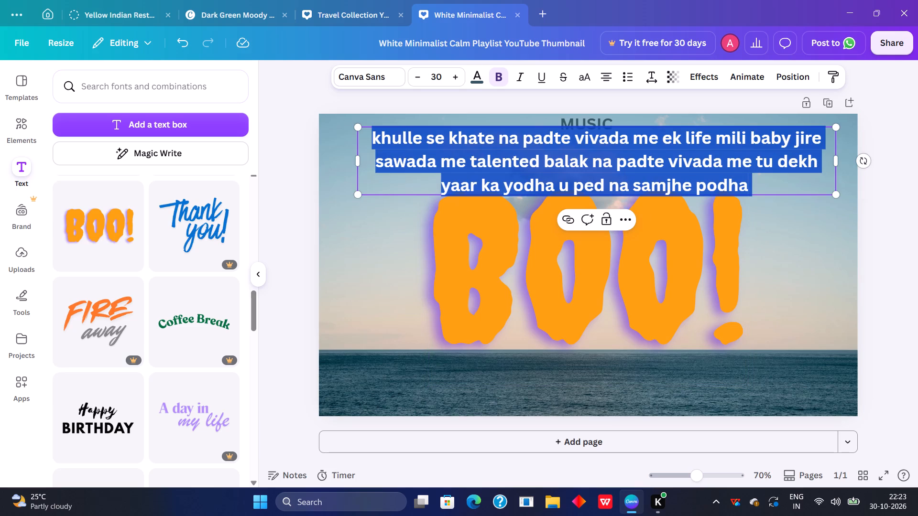
key("ctrl+c")
key("shift+super+c")
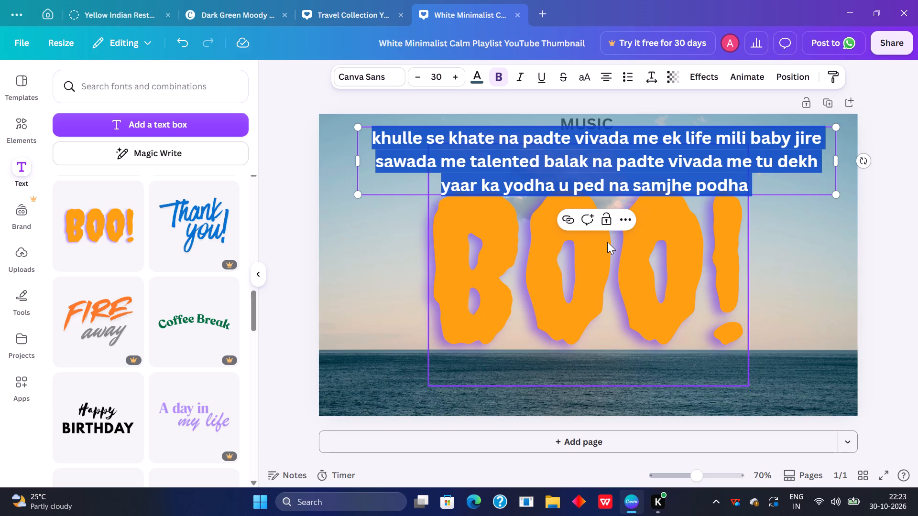
left_click(626, 223)
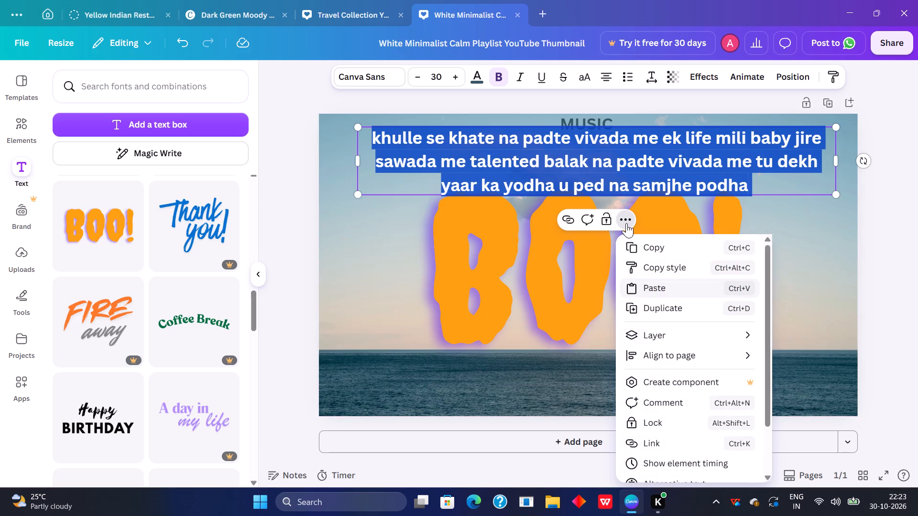
left_click(708, 241)
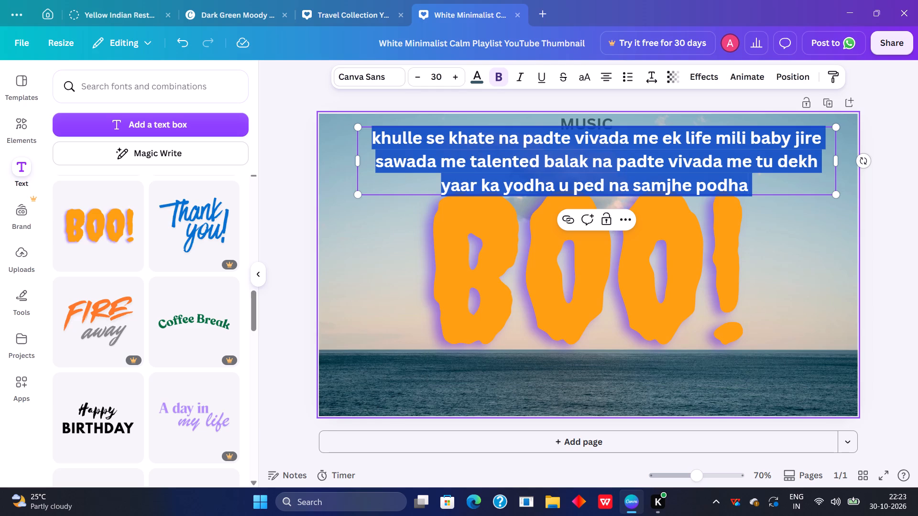
left_click(625, 218)
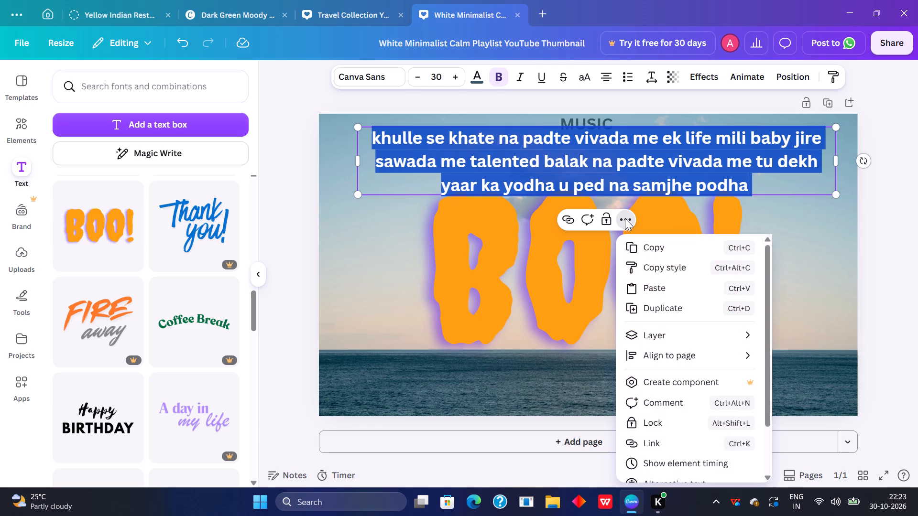
key("BackSpace")
left_click(782, 219)
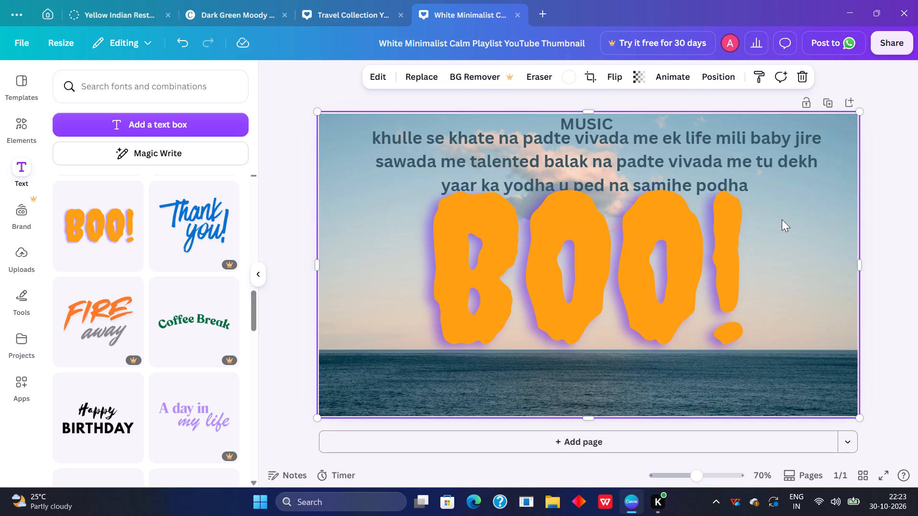
Delete all the lyric text from the plain text box under the MUSIC heading, leaving that box empty.
double_click(708, 153)
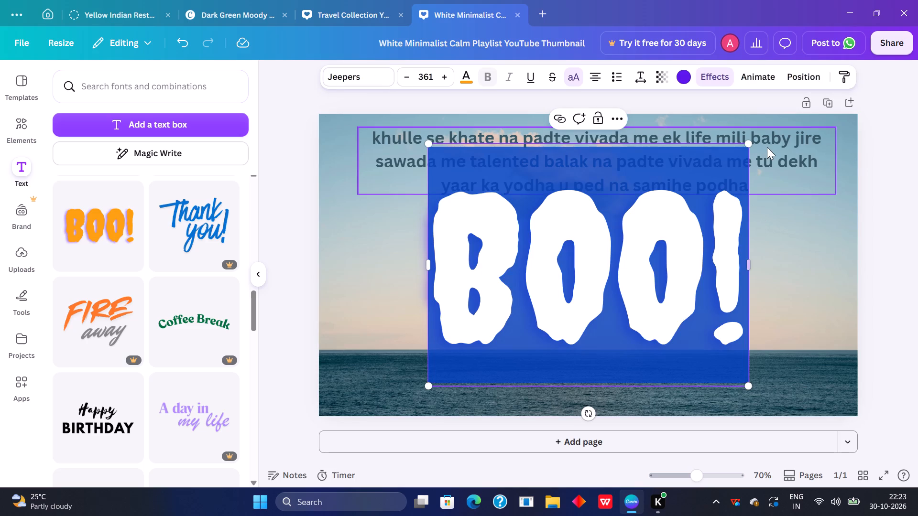
double_click(767, 147)
double_click(767, 147)
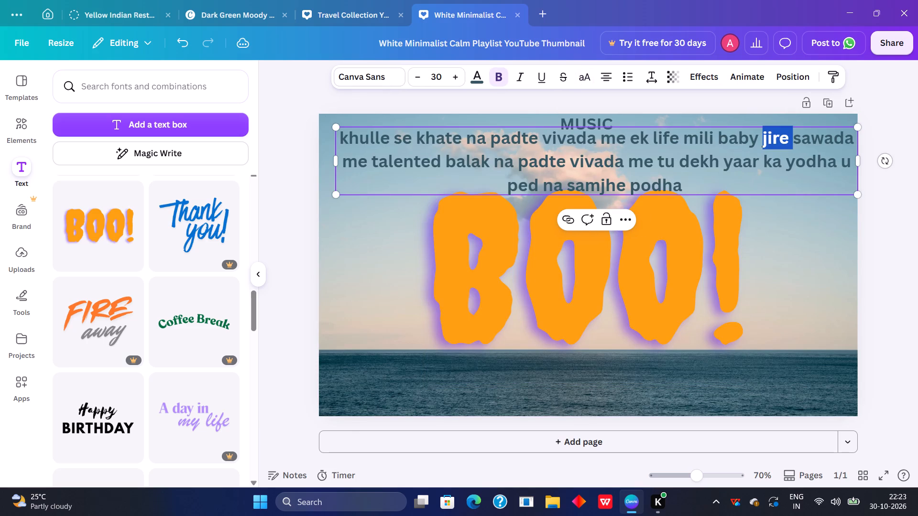
left_click_drag(684, 140, 686, 181)
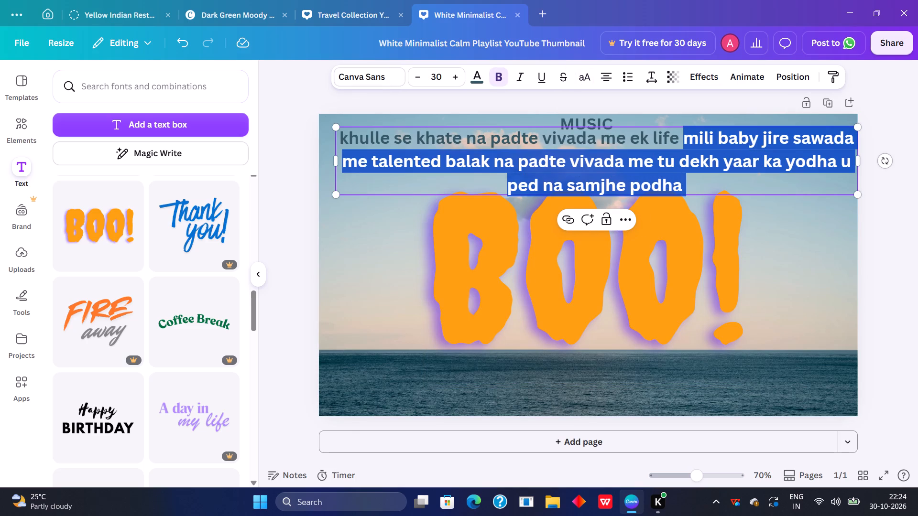
left_click_drag(686, 181, 698, 181)
key("BackSpace")
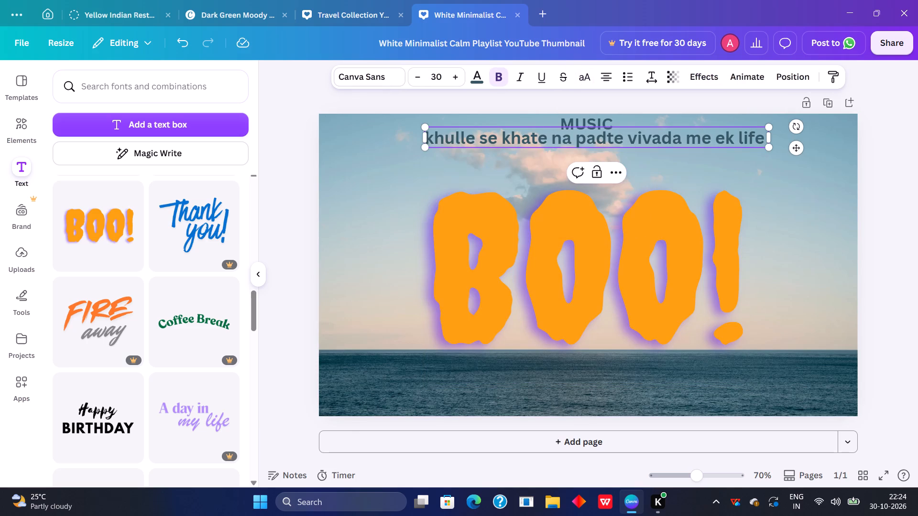
left_click_drag(732, 138, 617, 150)
key("BackSpace")
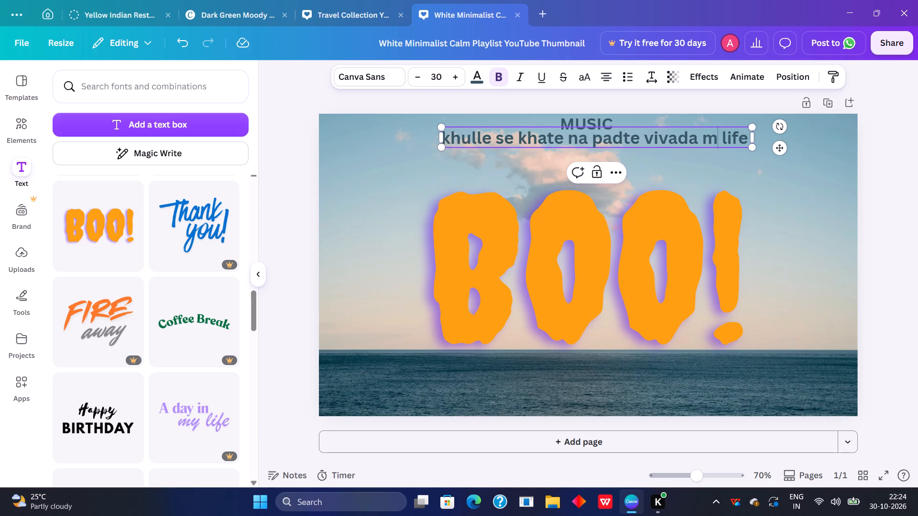
double_click(600, 138)
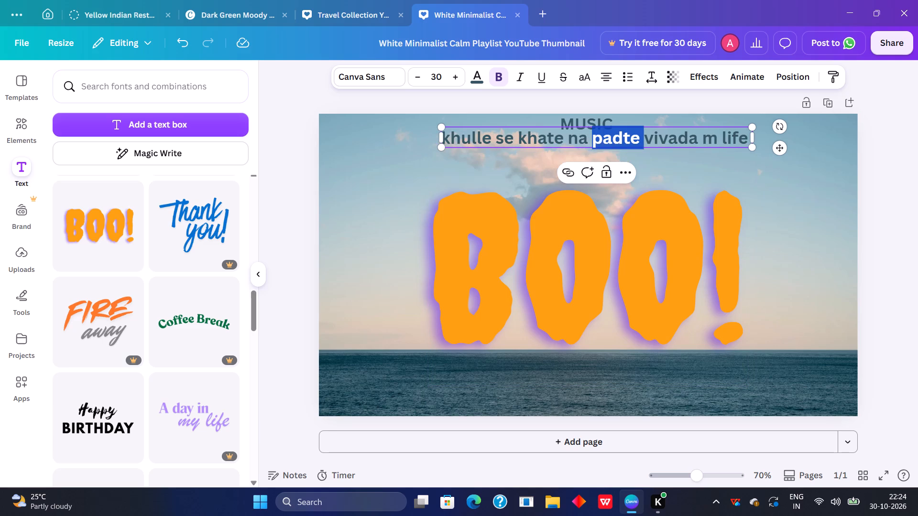
key("BackSpace")
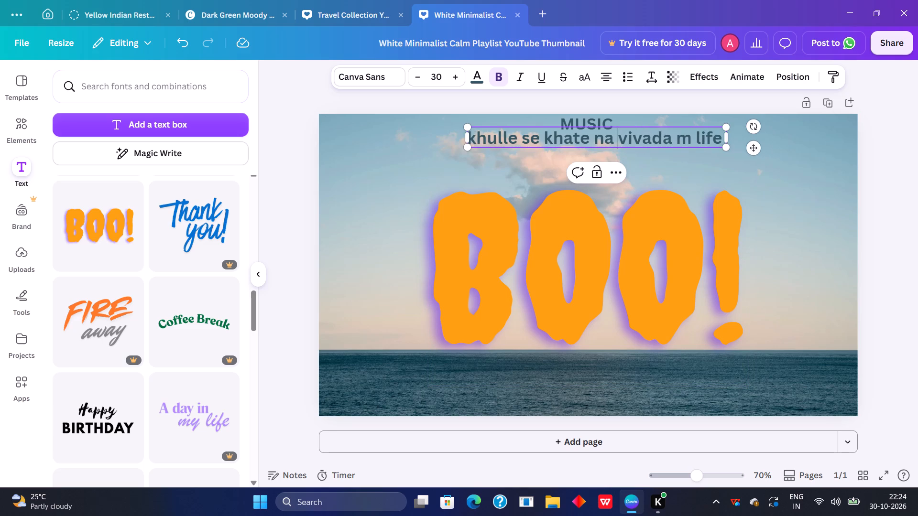
double_click(615, 138)
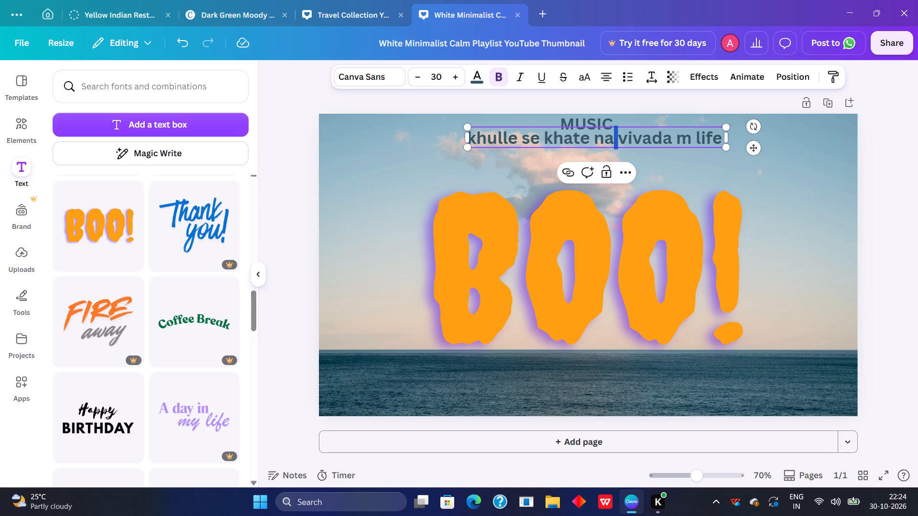
key("BackSpace")
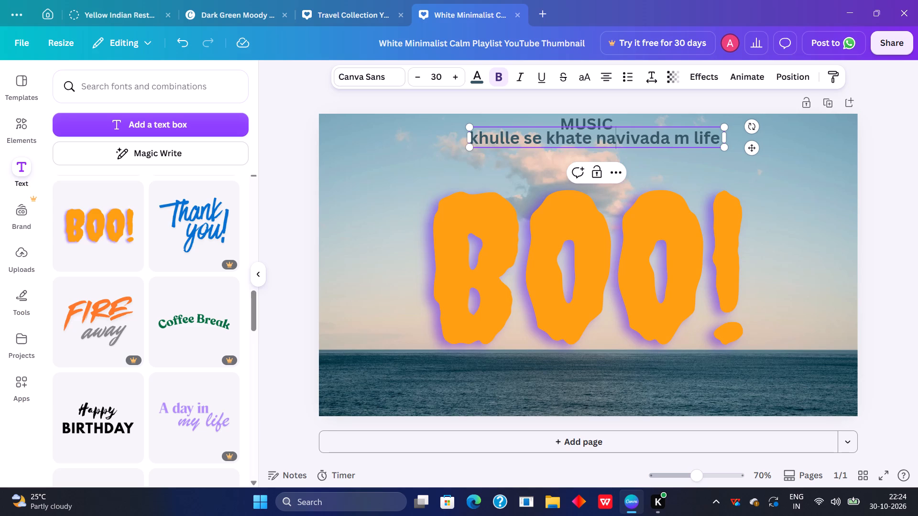
double_click(619, 136)
key("BackSpace")
triple_click(619, 136)
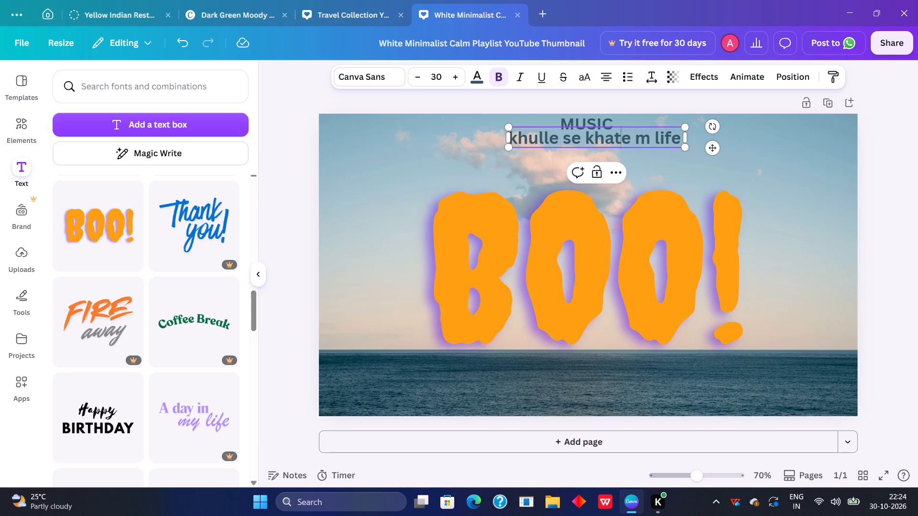
left_click_drag(619, 136, 630, 137)
key("BackSpace")
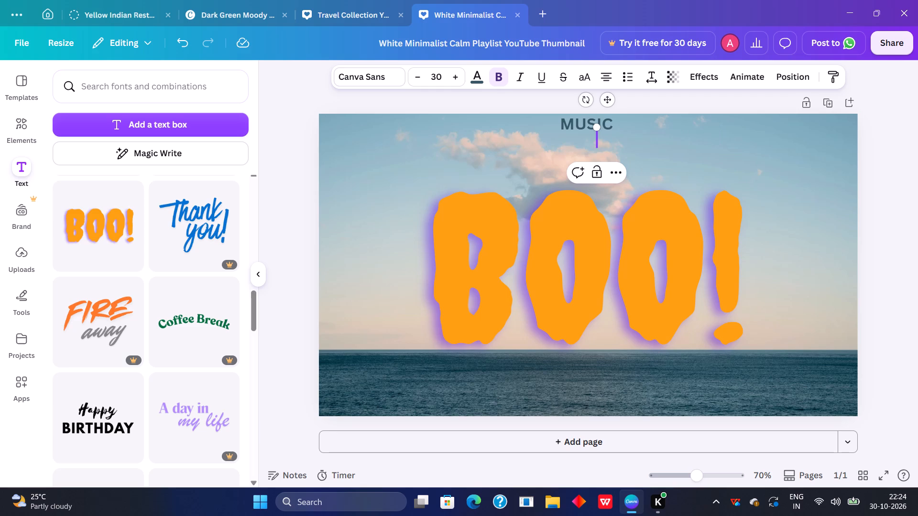
Replace the "BOO!" lettering with the copied lyric text, keeping its orange Jeepers style.
left_click(583, 233)
left_click(583, 233)
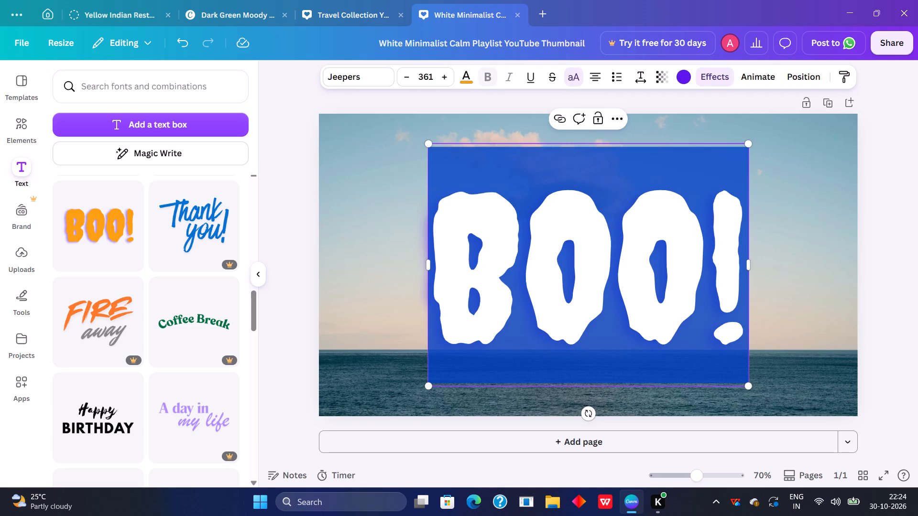
key("ctrl+v")
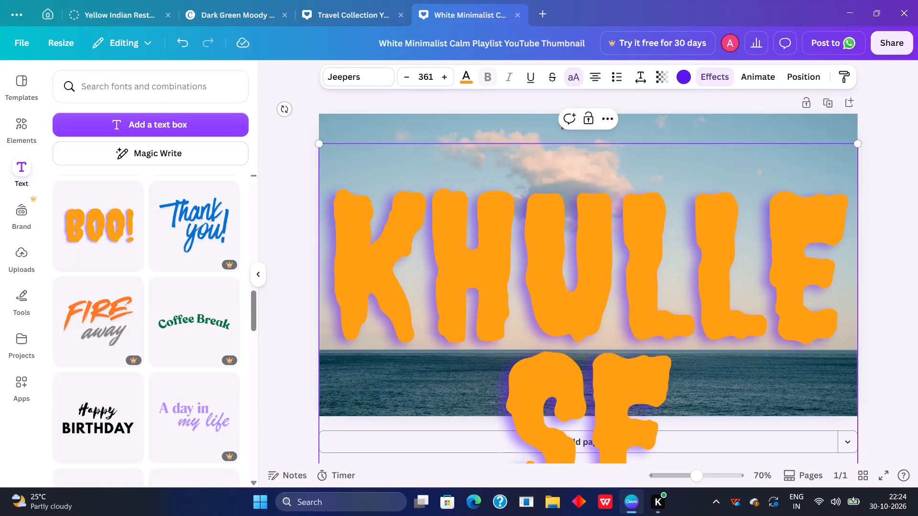
Shrink the orange lyric lettering to font size 342, bringing its top edge down to the sea near the page's lower edge.
scroll(793, 370, "down", 6)
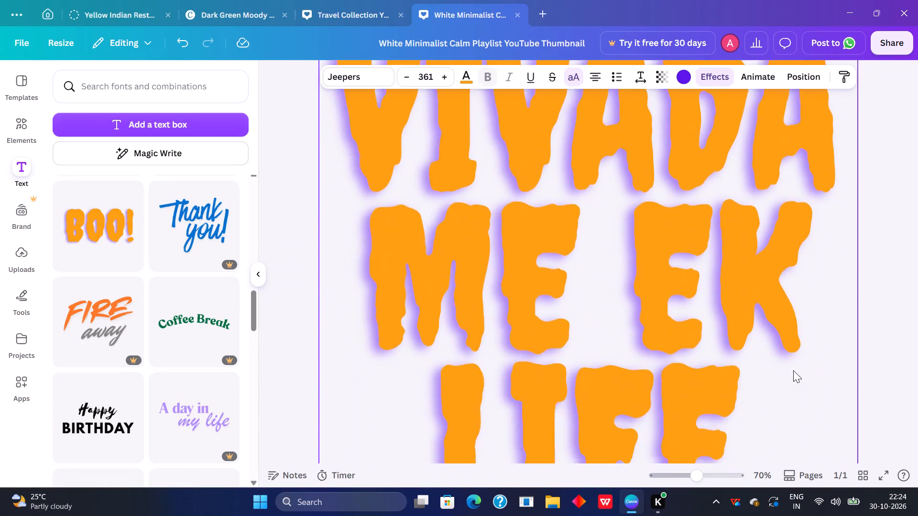
scroll(793, 370, "down", 2)
scroll(827, 333, "down", 1)
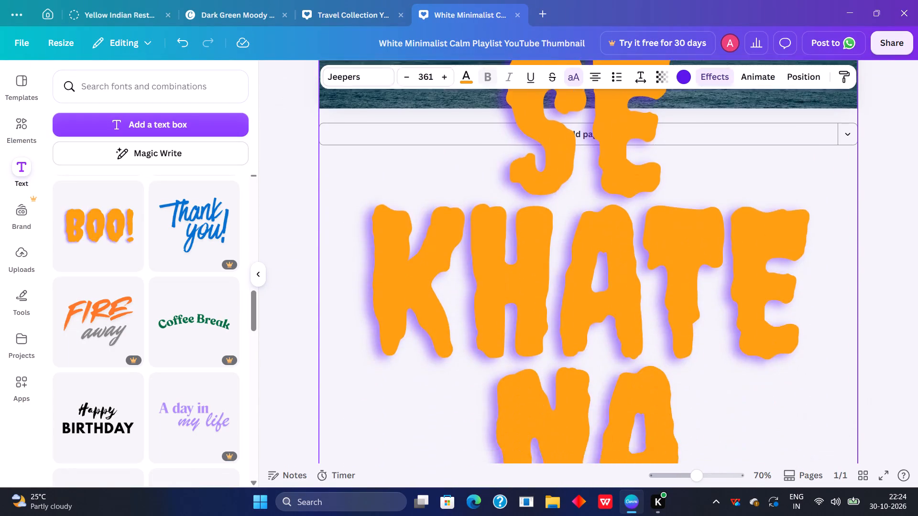
scroll(827, 333, "down", 5)
scroll(836, 260, "down", 3)
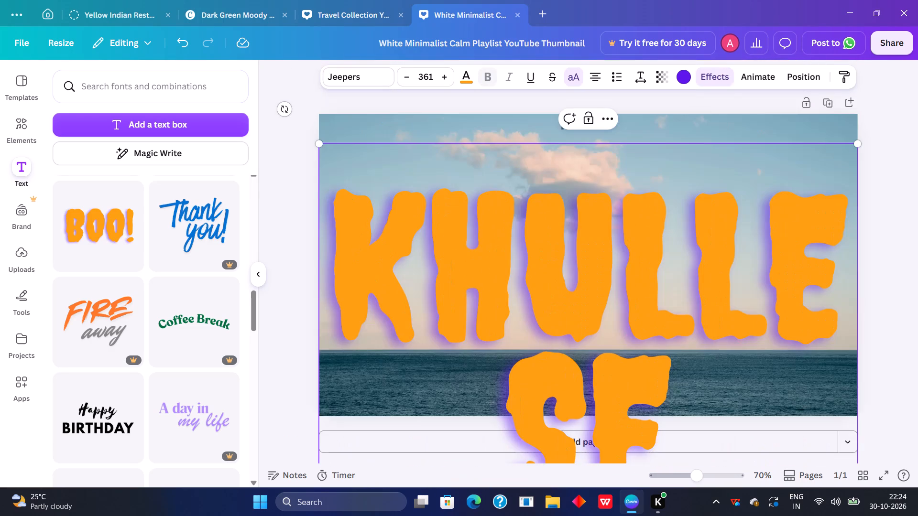
scroll(836, 260, "down", 1)
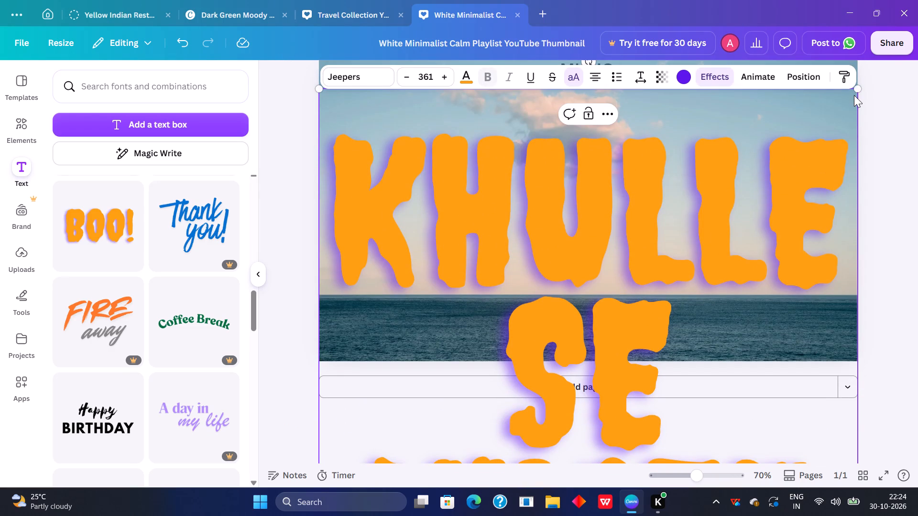
left_click_drag(855, 90, 798, 225)
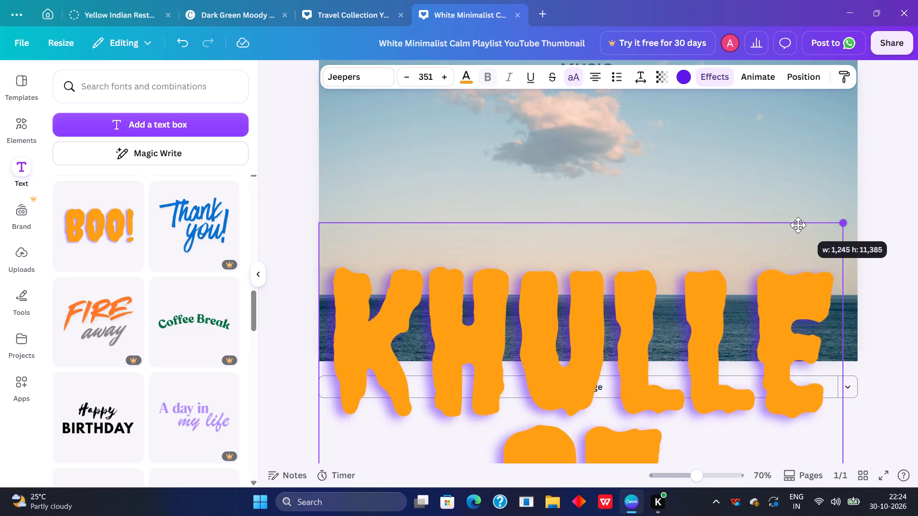
left_click_drag(798, 225, 798, 336)
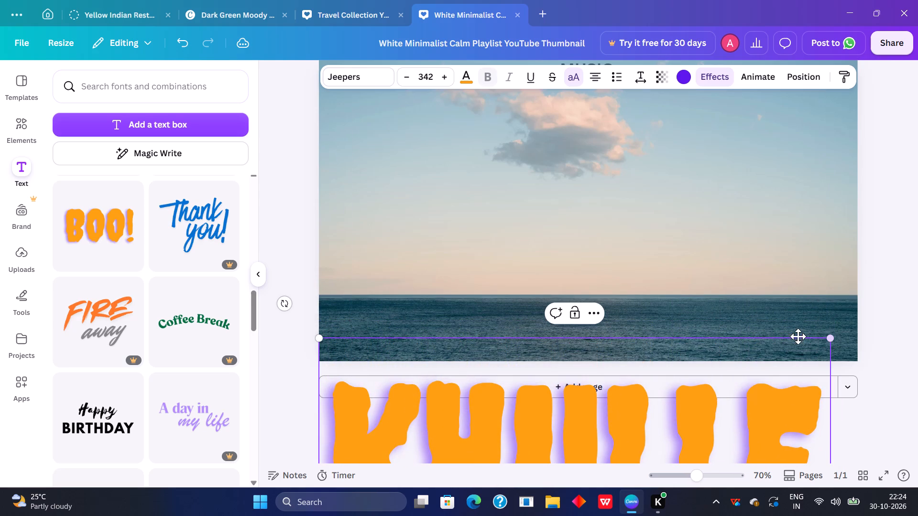
Scale the tall orange lyric text box down from its lower corner to font size 22.5.
scroll(703, 376, "down", 7)
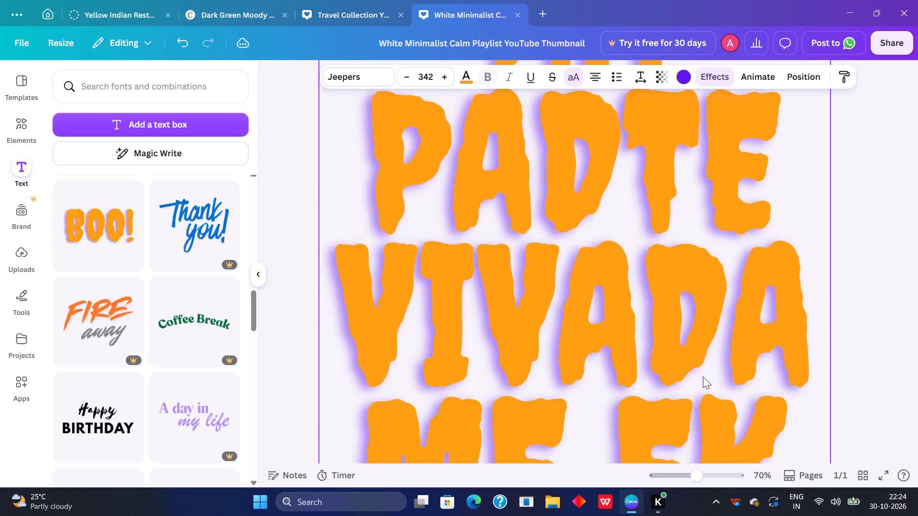
scroll(703, 376, "down", 3)
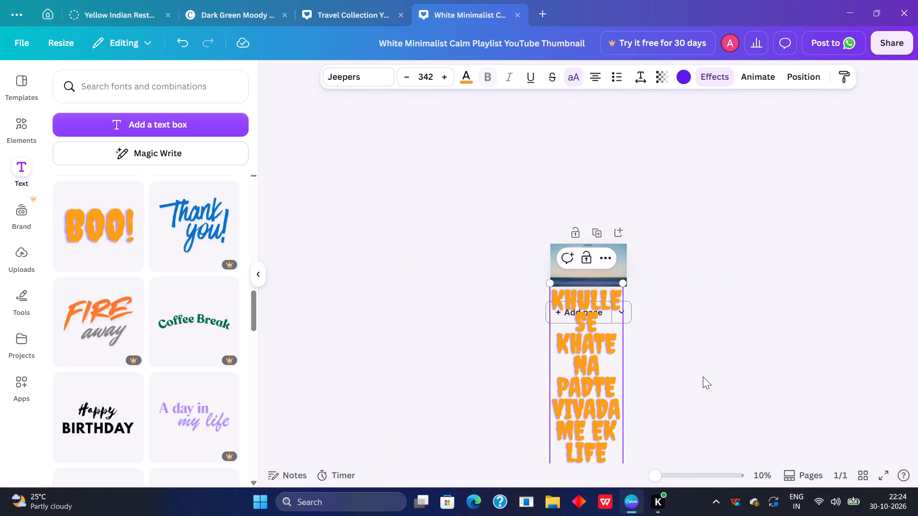
scroll(703, 376, "down", 8)
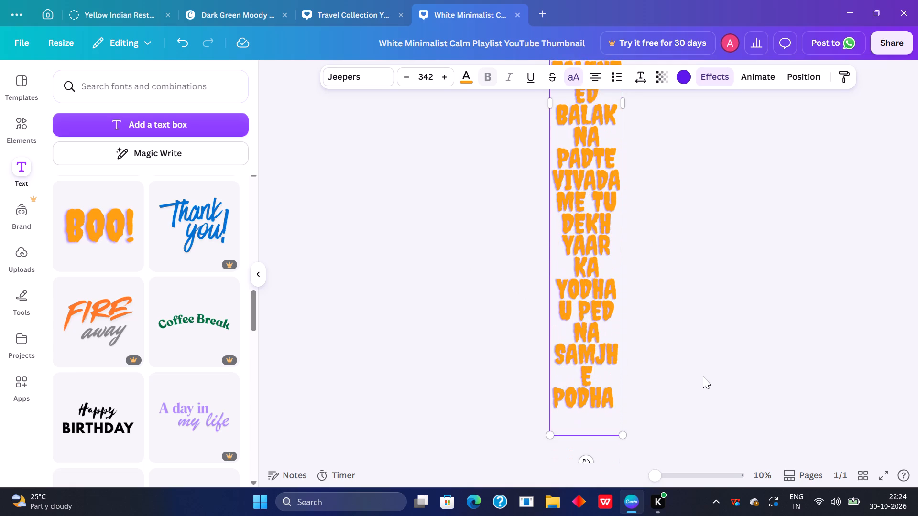
scroll(703, 376, "down", 1)
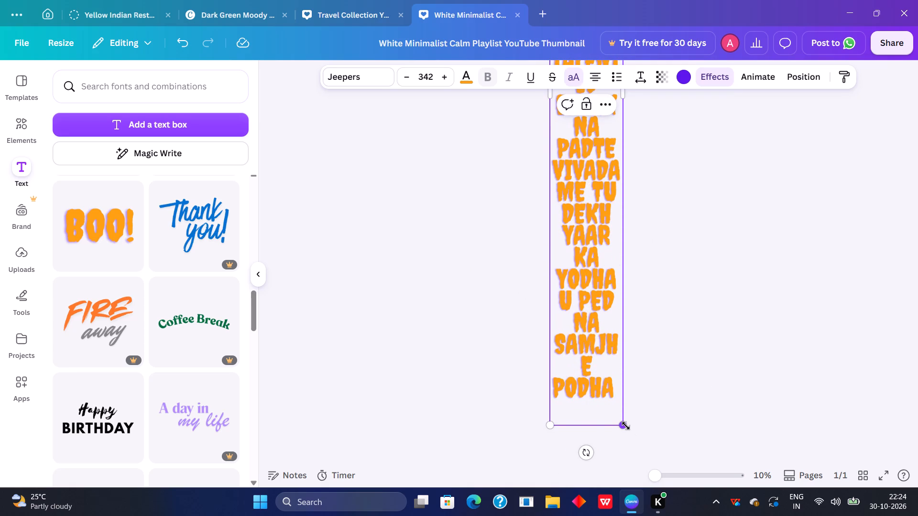
left_click_drag(626, 426, 634, 180)
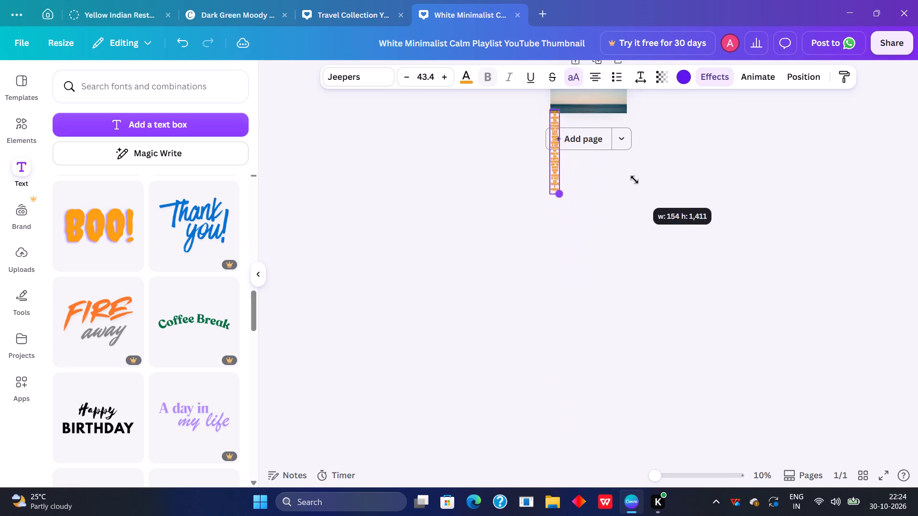
left_click_drag(634, 180, 629, 144)
Widen the orange lyric text box until the lyrics run in two lines reaching slightly past the page's right edge.
scroll(629, 144, "up", 5)
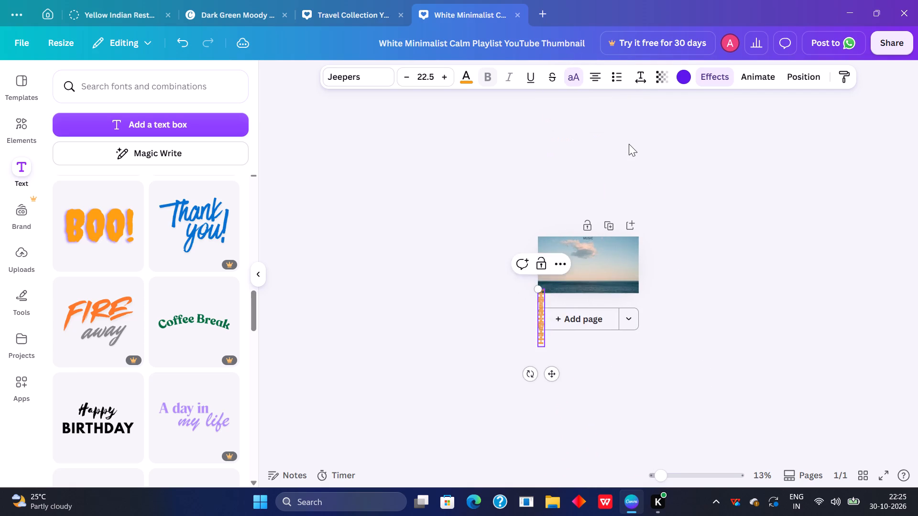
scroll(629, 144, "up", 1)
scroll(629, 144, "down", 2)
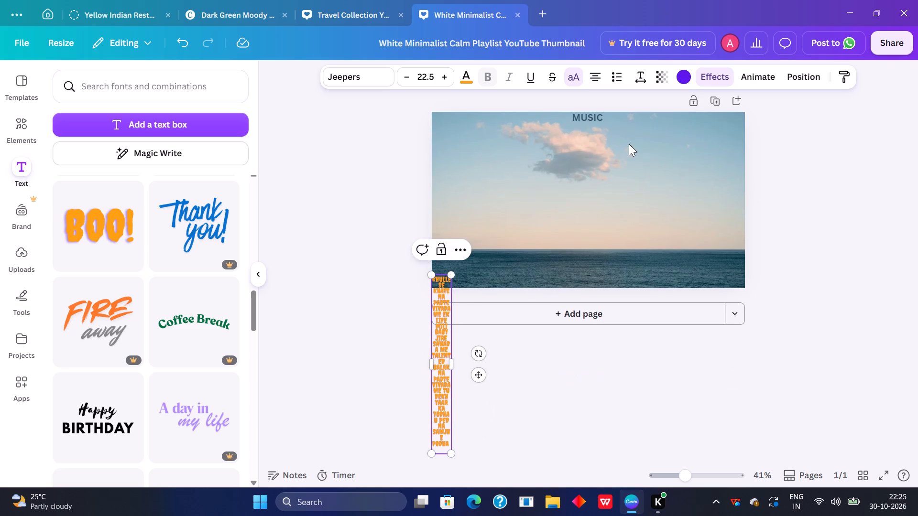
left_click(452, 365)
left_click_drag(452, 365, 469, 365)
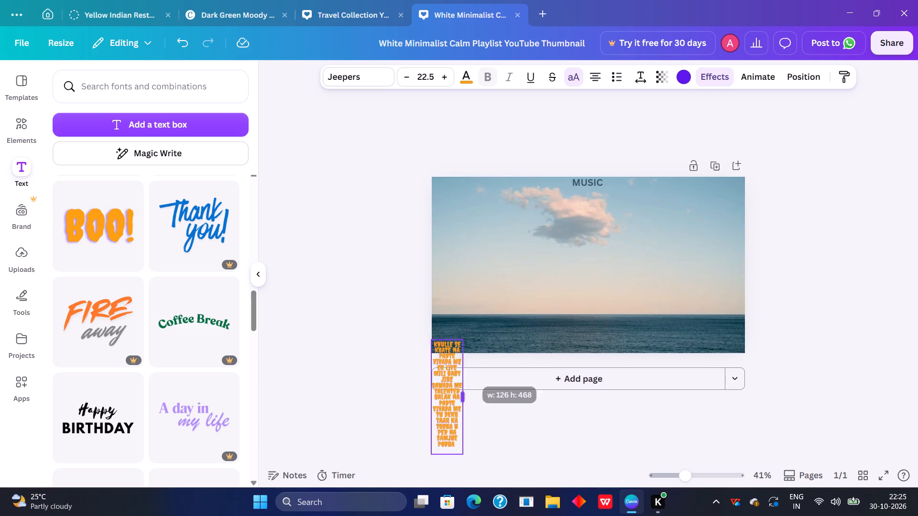
left_click_drag(469, 365, 680, 316)
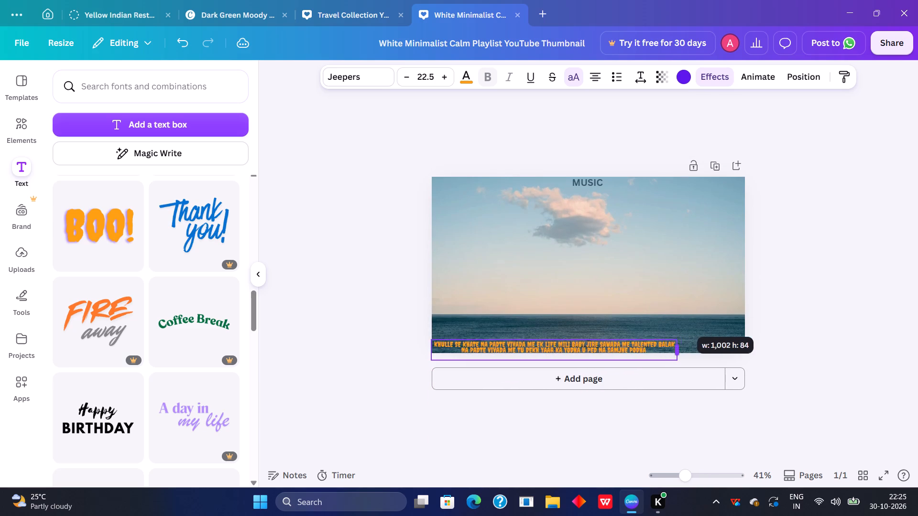
left_click_drag(680, 316, 768, 316)
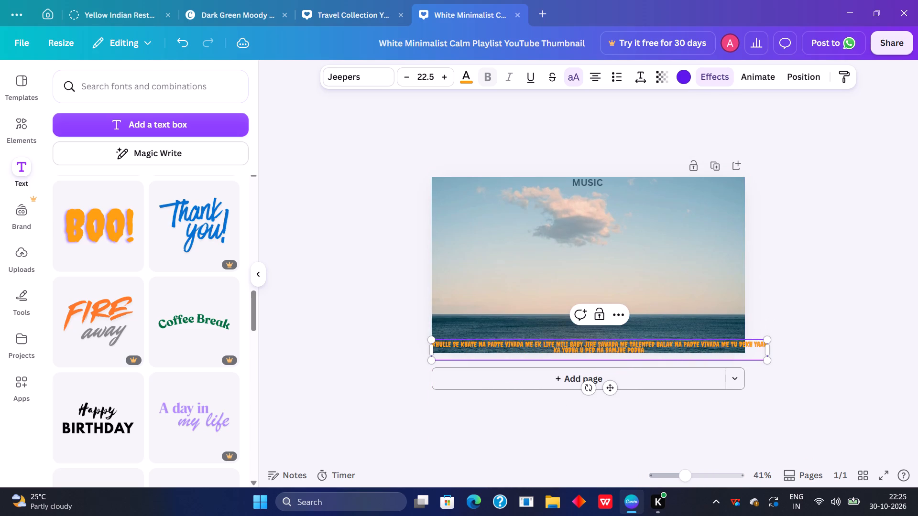
Enlarge the orange lyric text proportionally to font size 31.9.
left_click_drag(646, 347, 648, 312)
left_click_drag(767, 340, 866, 260)
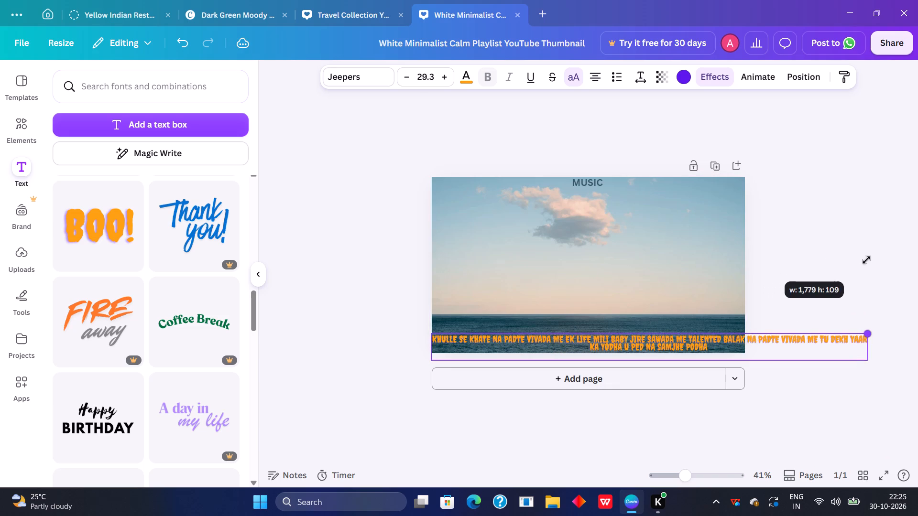
left_click_drag(866, 260, 903, 260)
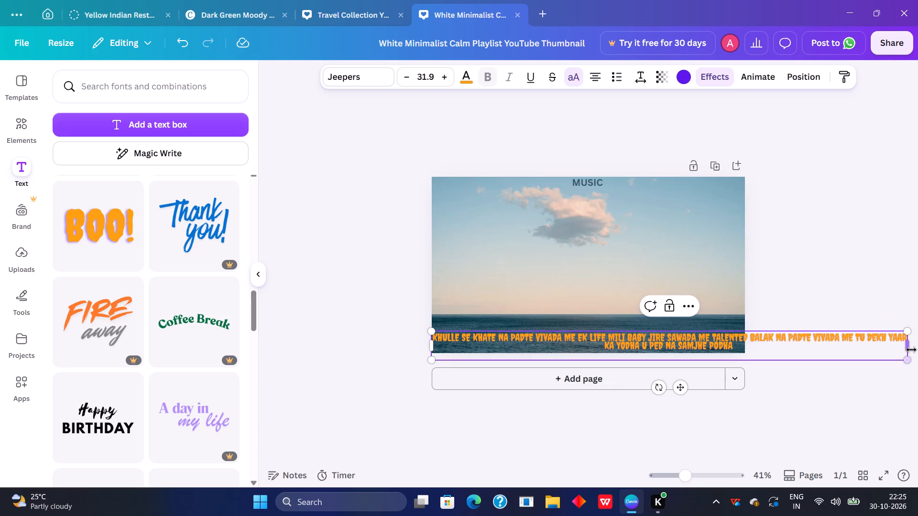
Narrow the orange lyric text box to about 1,259 wide so that it fits within the page width.
left_click_drag(911, 350, 743, 401)
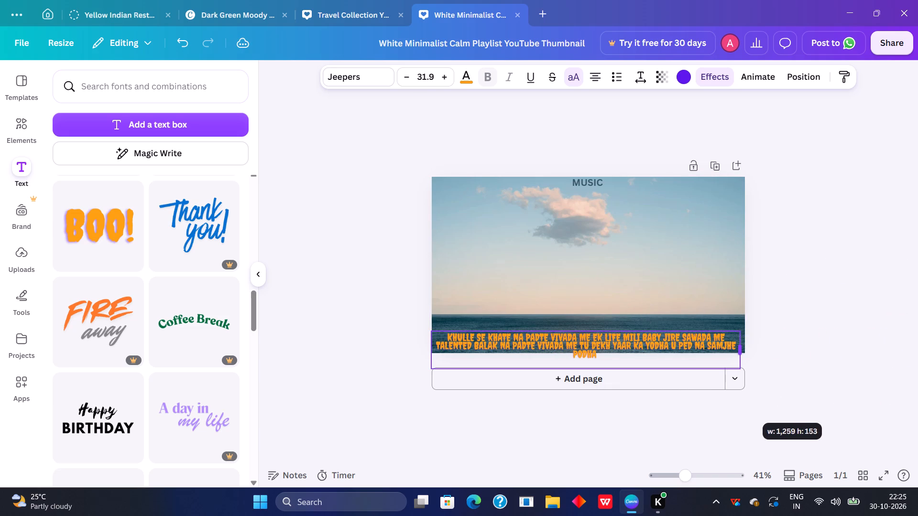
left_click_drag(743, 401, 744, 401)
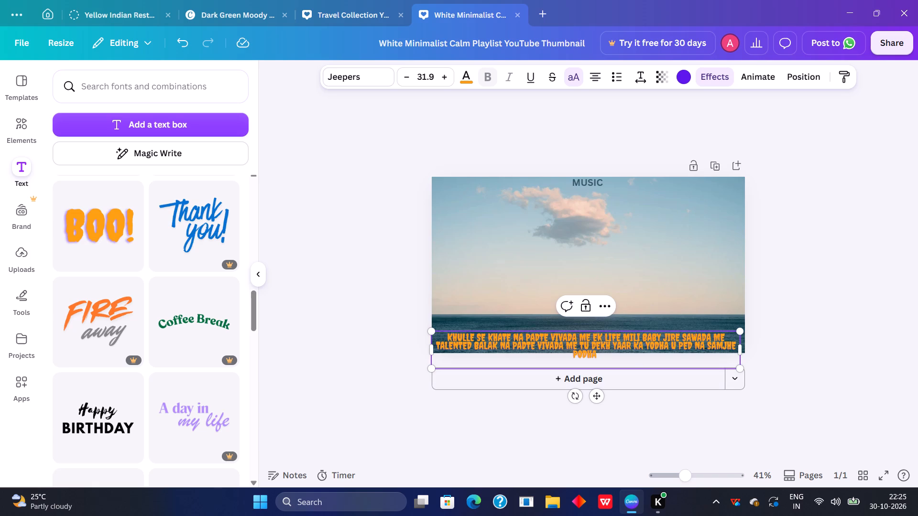
left_click_drag(611, 356, 627, 363)
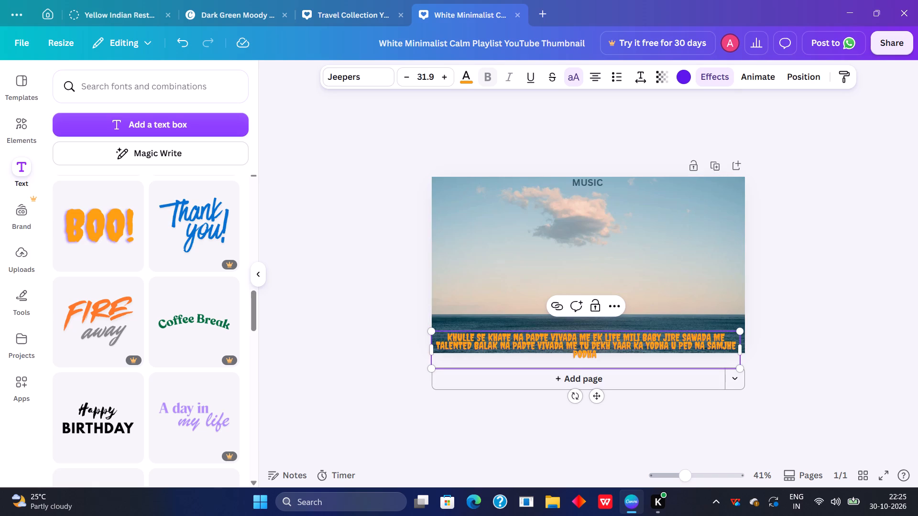
Move the orange lyric text from the page's bottom edge up to just beneath the MUSIC heading, centred horizontally.
left_click(662, 261)
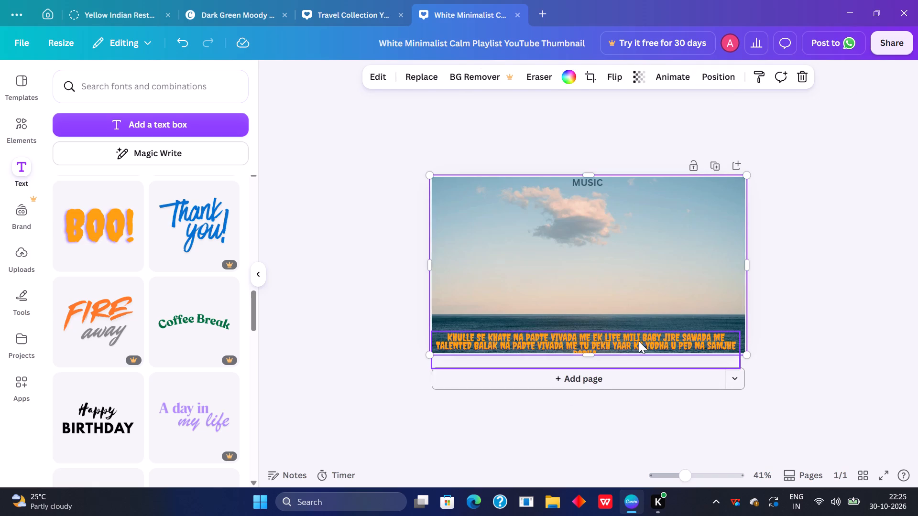
left_click_drag(639, 341, 642, 209)
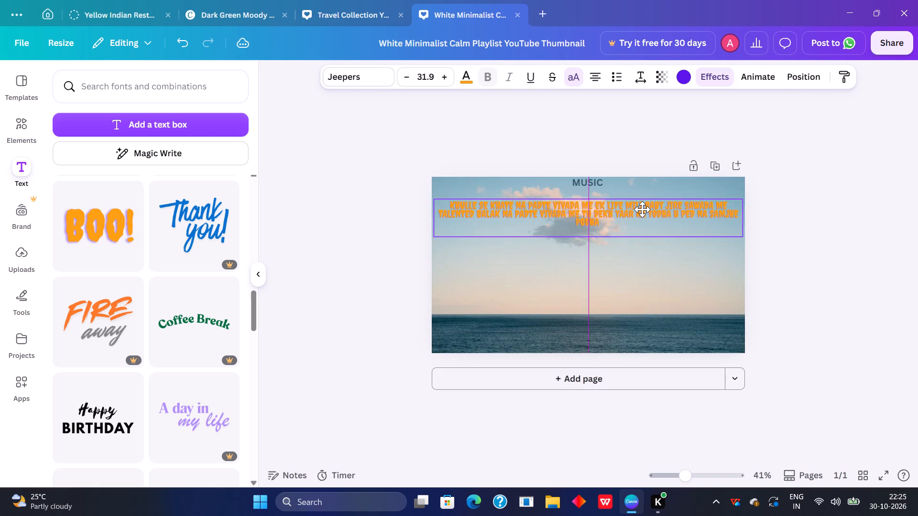
left_click_drag(642, 209, 644, 209)
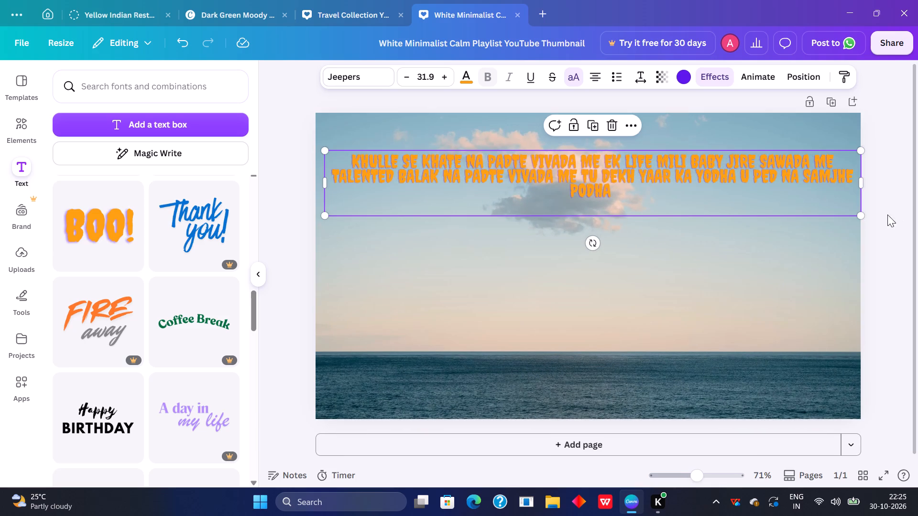
Enlarge the orange lyric text slightly to font size 32.3 and recentre it across the page width.
left_click_drag(863, 215, 868, 223)
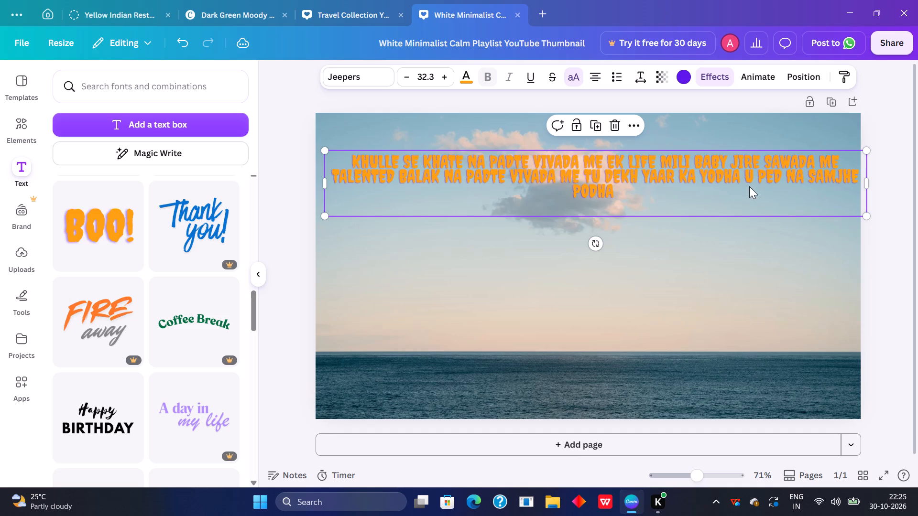
left_click_drag(735, 193, 728, 193)
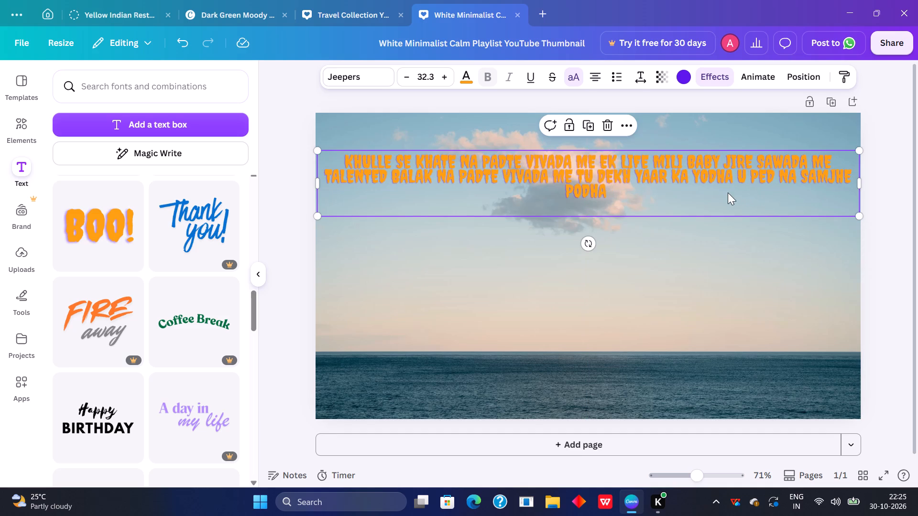
left_click(726, 247)
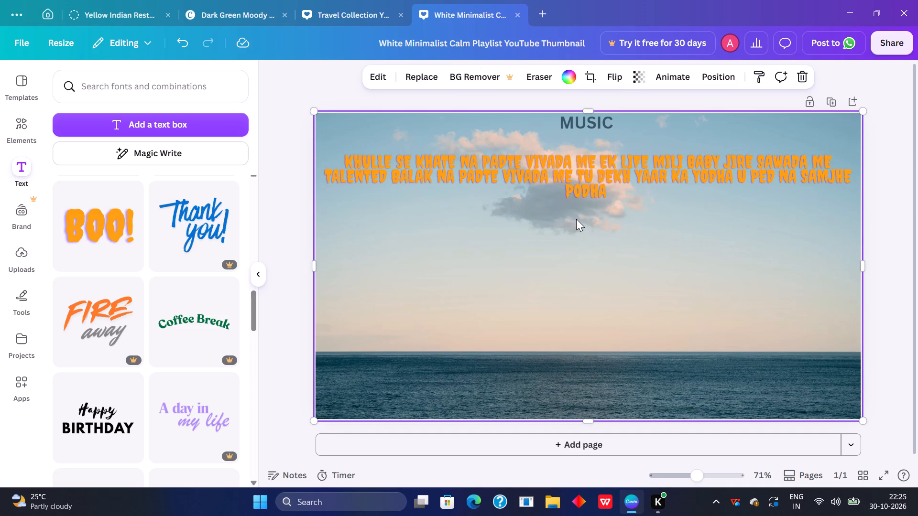
Duplicate the MUSIC heading and replace the copy's text with "next".
double_click(578, 116)
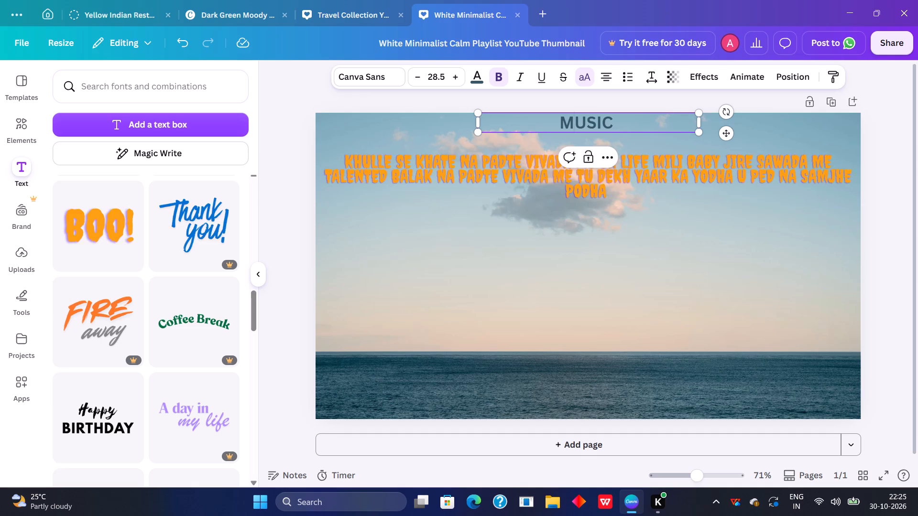
double_click(582, 121)
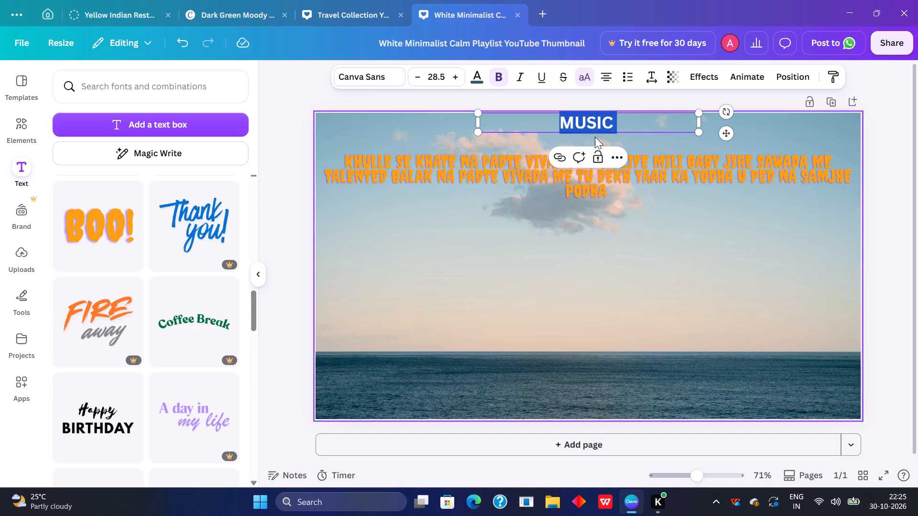
left_click(621, 156)
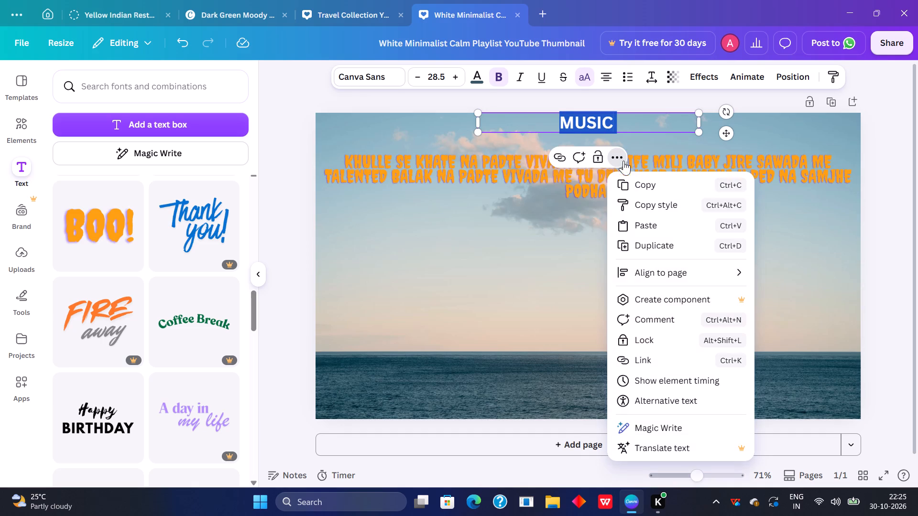
left_click(645, 244)
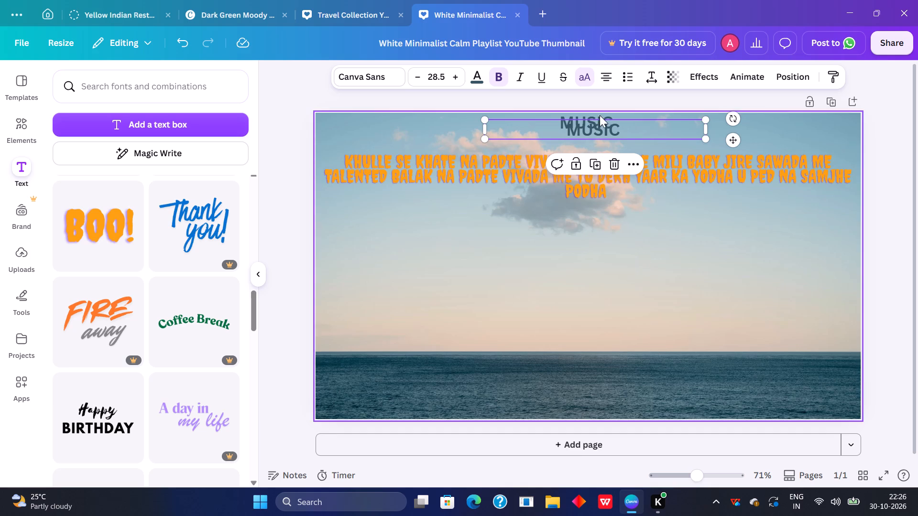
double_click(600, 128)
type("next")
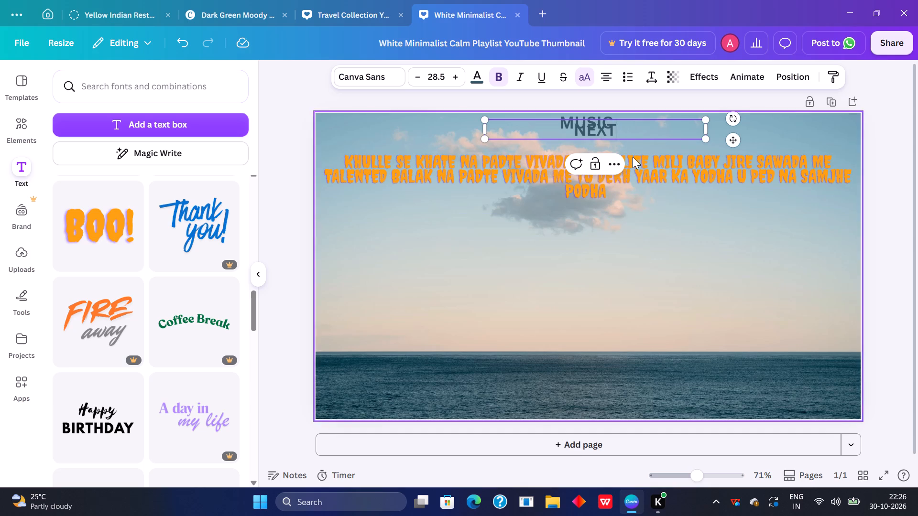
Move the NEXT heading down below the orange lyrics, centred horizontally on the page.
left_click_drag(732, 140, 734, 180)
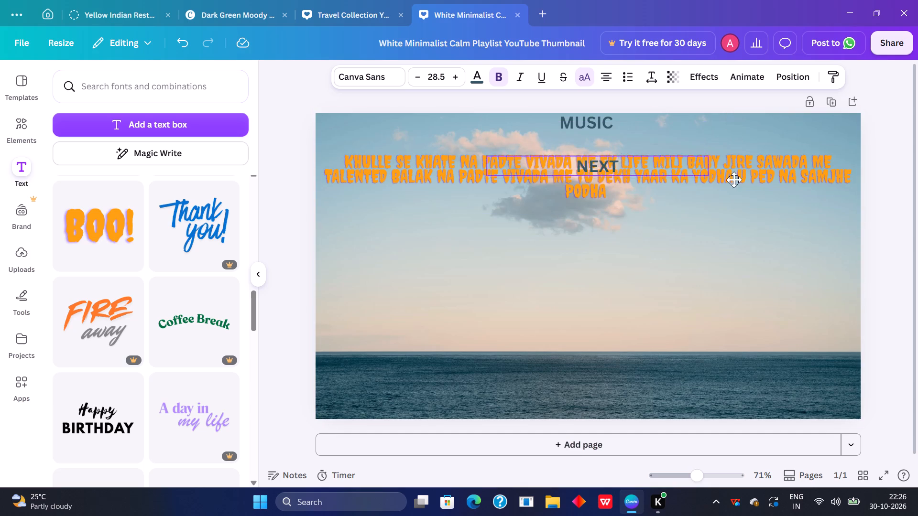
left_click_drag(734, 180, 728, 237)
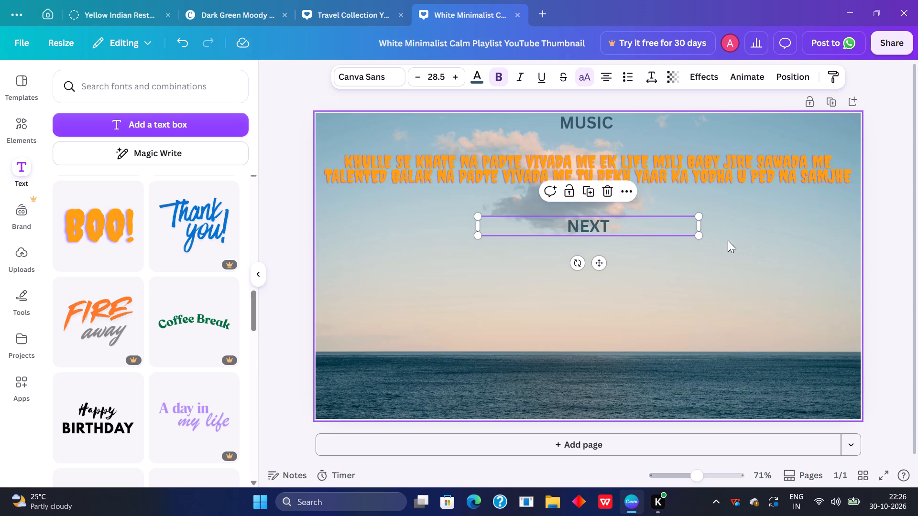
Narrow the background sky-and-sea photo slightly from its left edge to about 1,276 wide by 720 high.
left_click(692, 307)
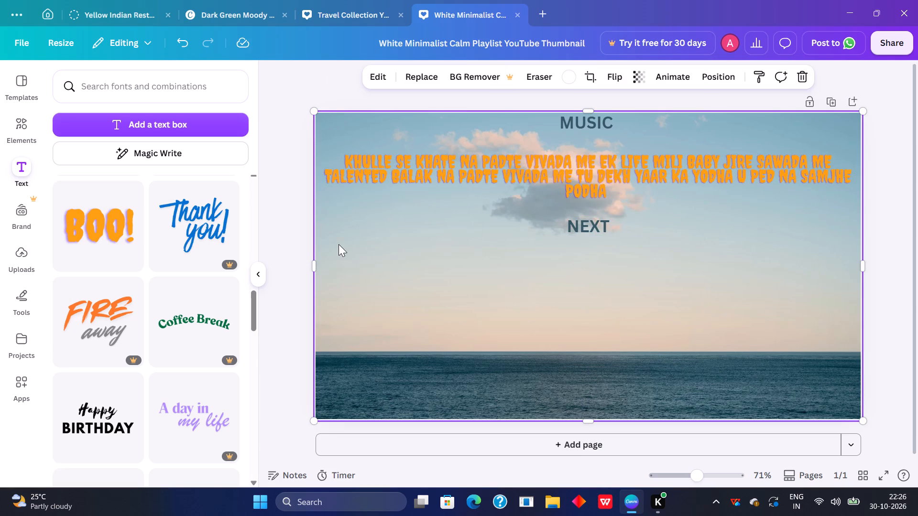
left_click(315, 267)
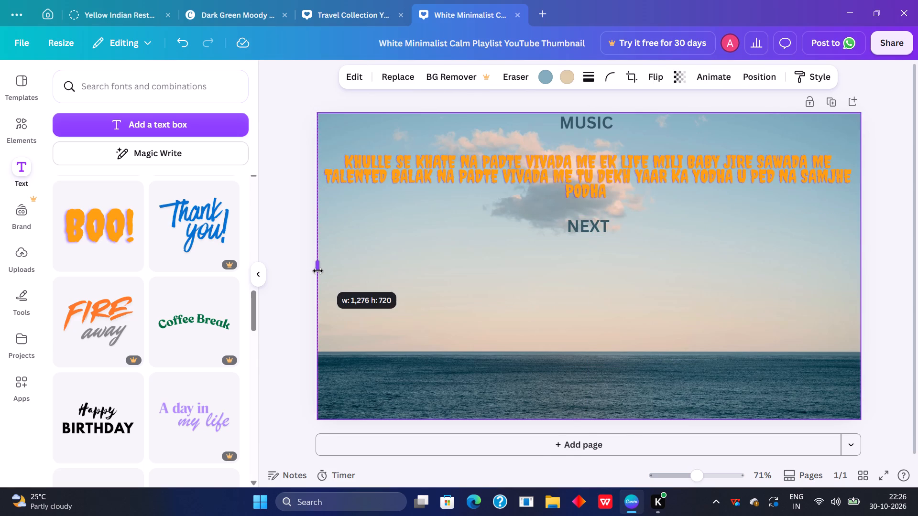
left_click(328, 243)
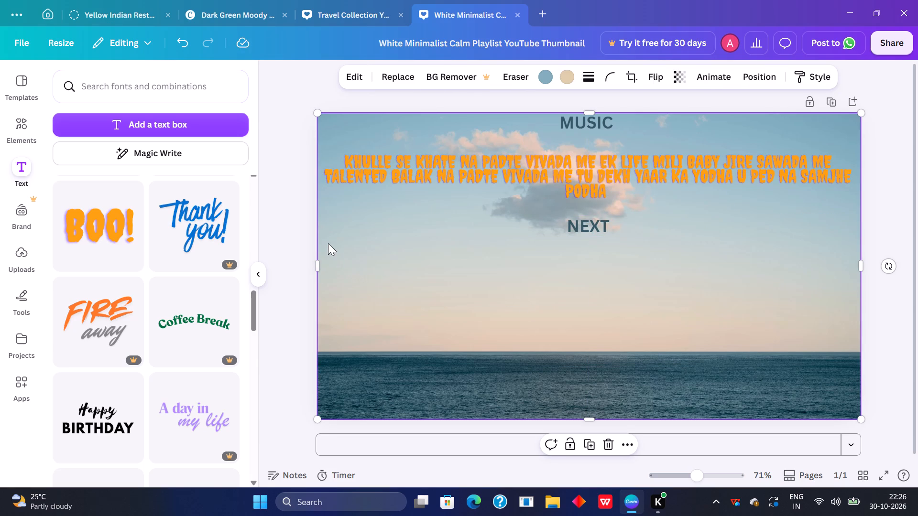
Browse the decorative text styles and add the glowing blue script "Now Open!" style to the page.
left_click(392, 172)
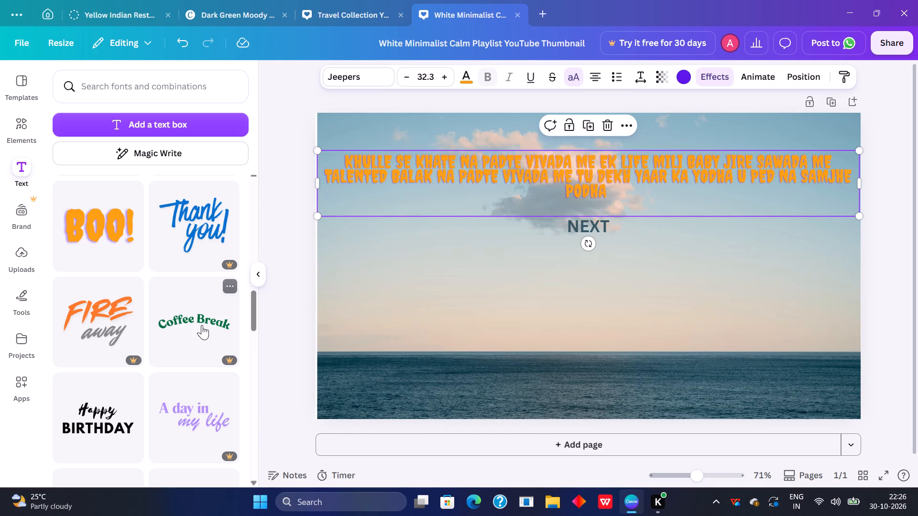
scroll(116, 366, "down", 2)
scroll(116, 366, "right", 1)
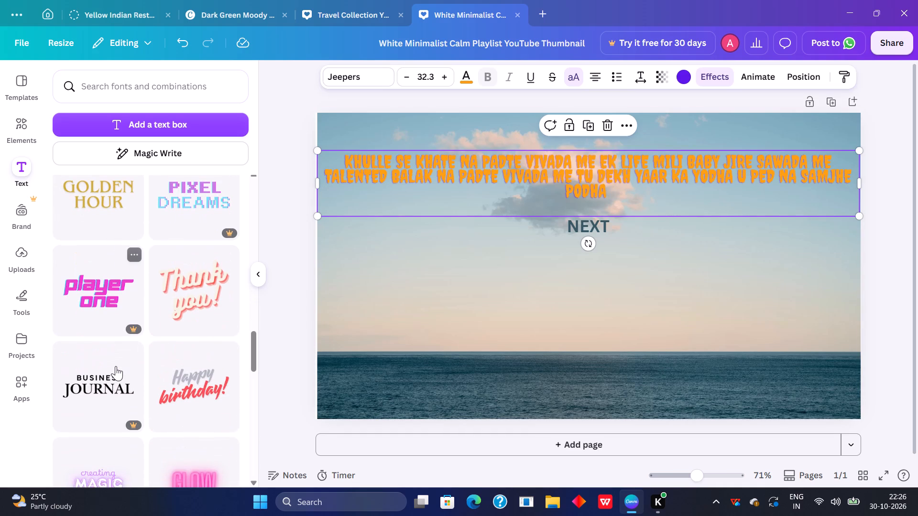
scroll(116, 366, "right", 1)
scroll(116, 366, "down", 1)
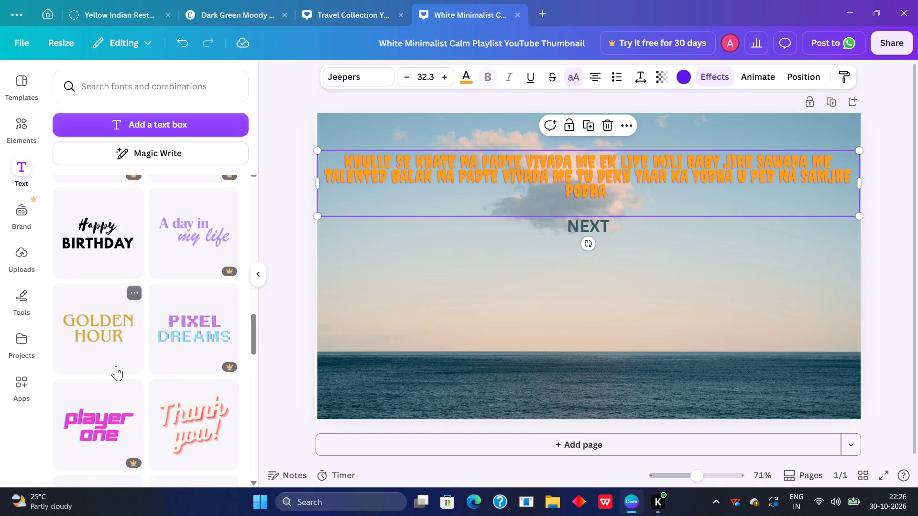
scroll(116, 366, "down", 3)
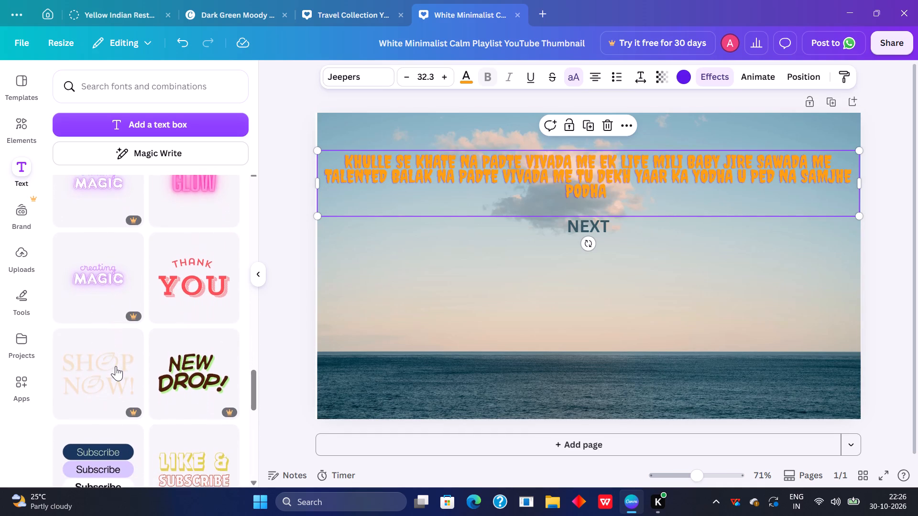
scroll(116, 366, "down", 7)
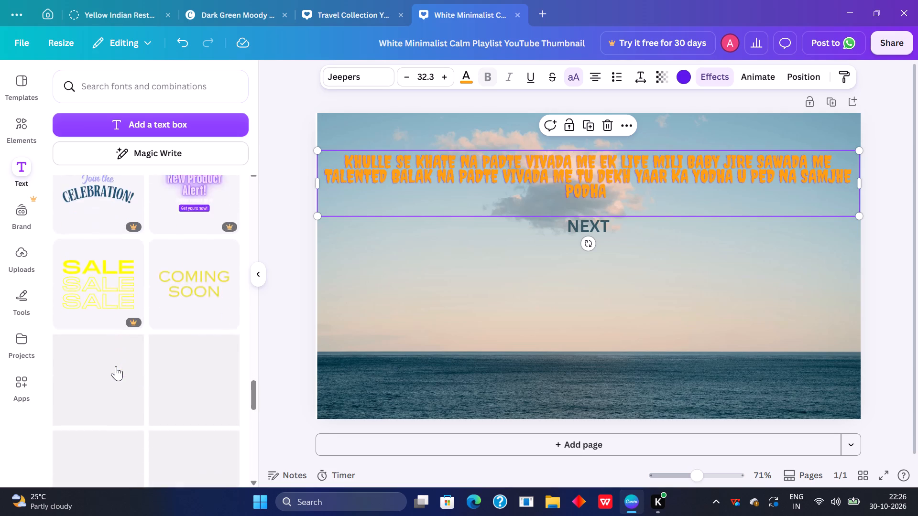
scroll(116, 366, "up", 2)
scroll(116, 366, "right", 1)
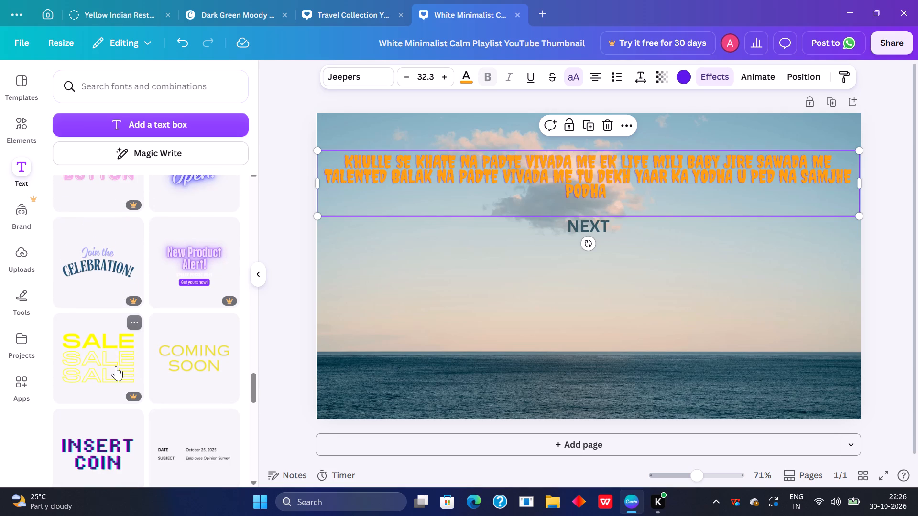
scroll(116, 366, "down", 2)
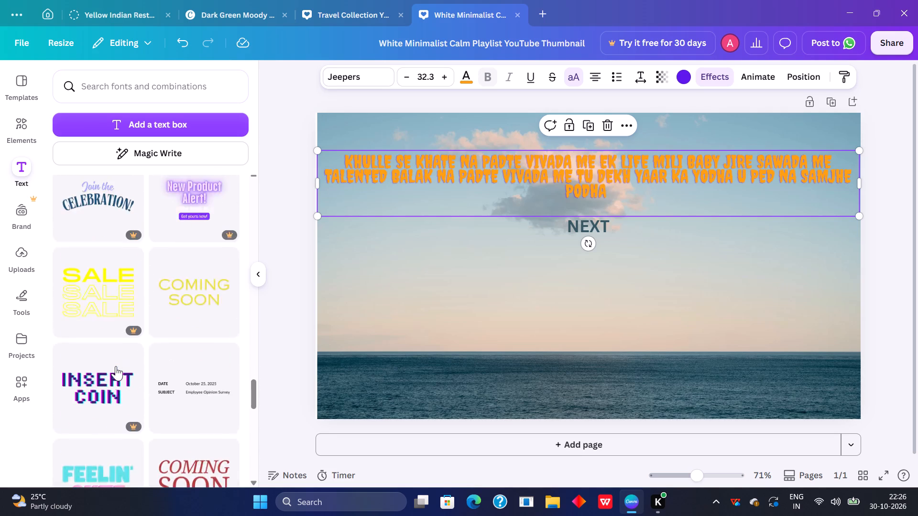
scroll(116, 366, "down", 4)
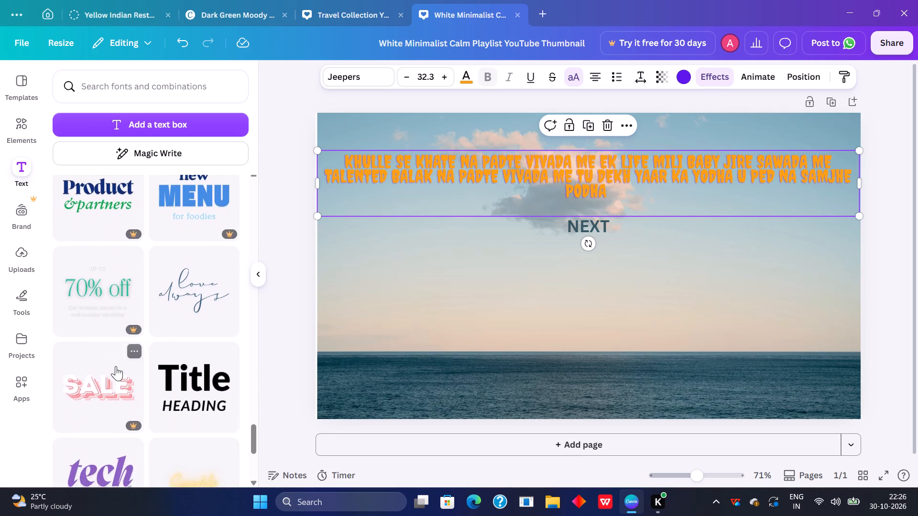
scroll(116, 366, "up", 7)
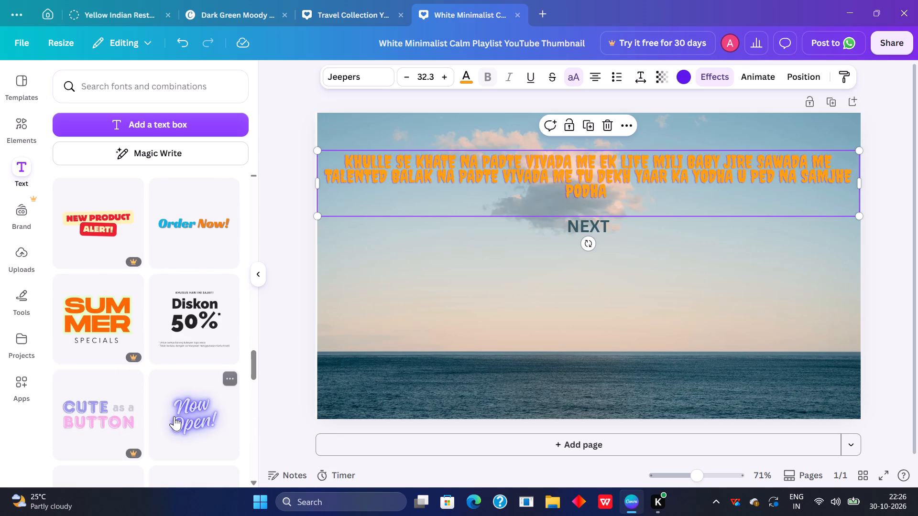
left_click(175, 417)
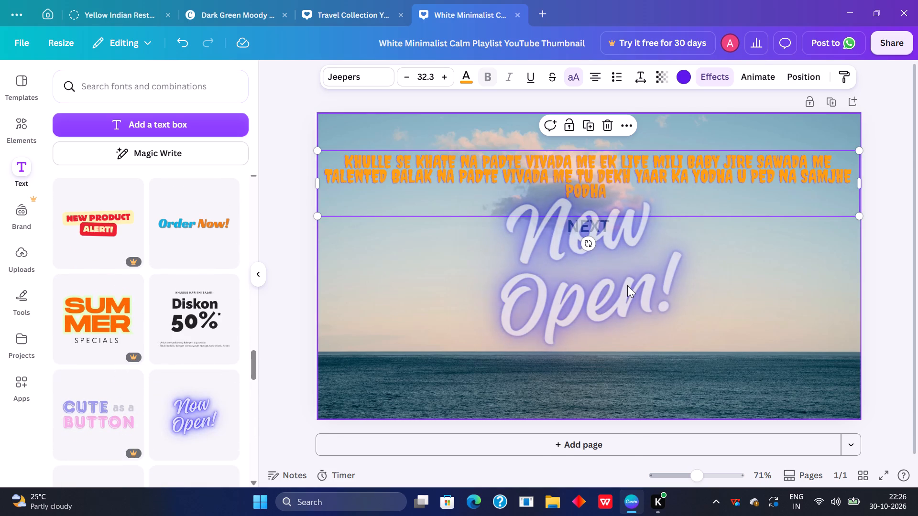
Replace the "Now Open!" text with "uski ae maa ne fikar hoya kare se jiske ae laal me jigar hoya kare se".
left_click(627, 285)
left_click(627, 285)
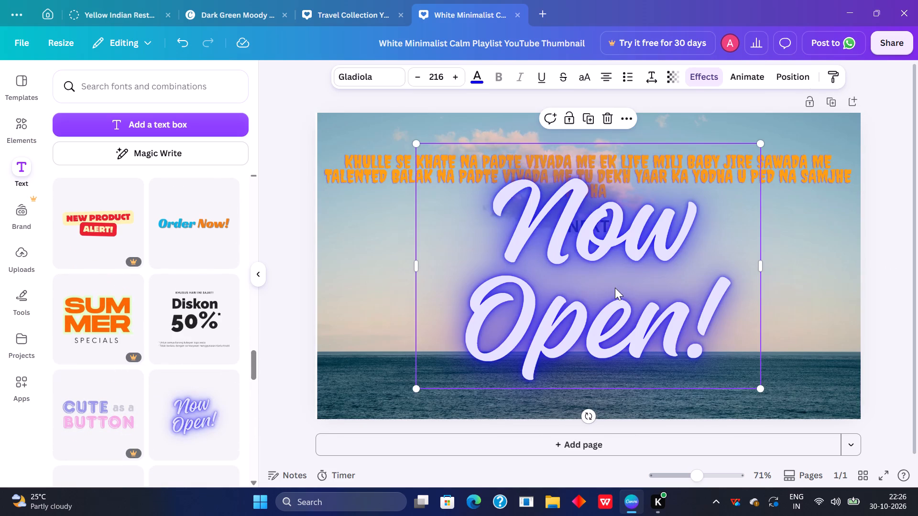
left_click(615, 288)
type("uski")
key("space")
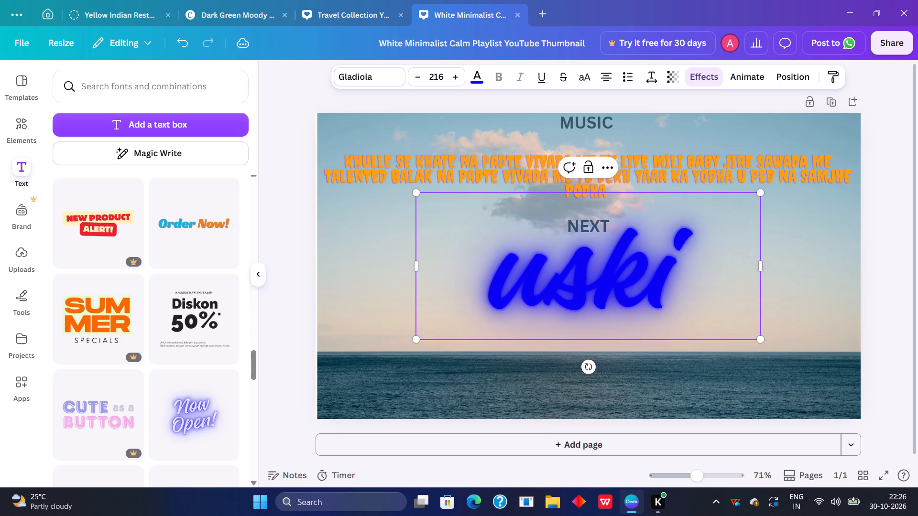
type("ae")
key("space")
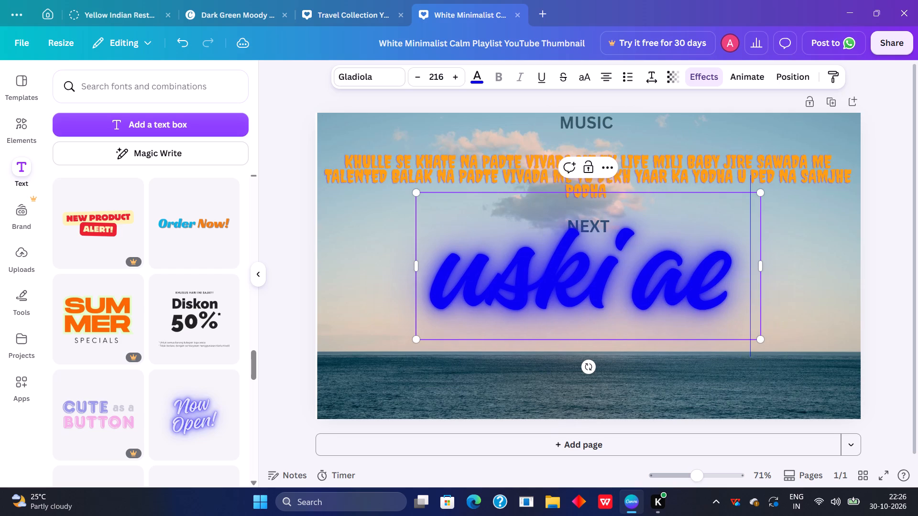
type("maa ne fikar hoya kare se jisk")
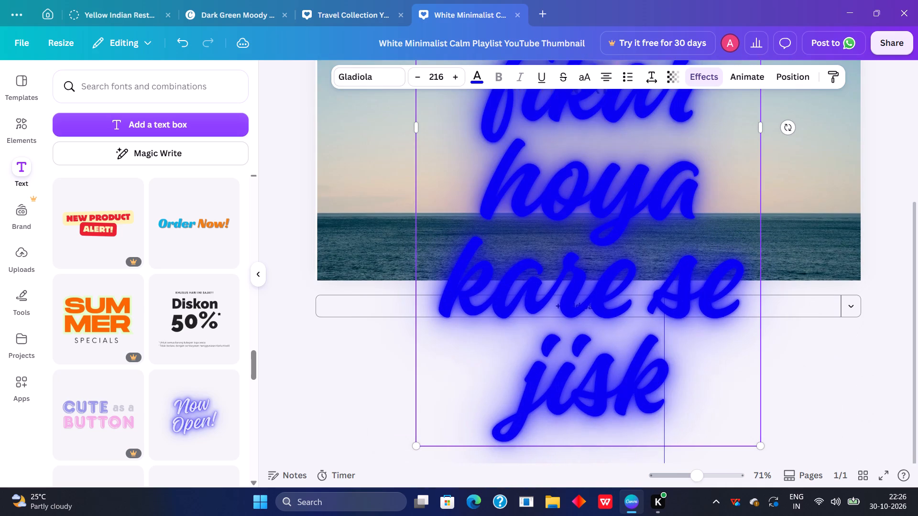
type("e ae laal me jigar hoya")
key("space")
type("kare")
key("space")
type("se")
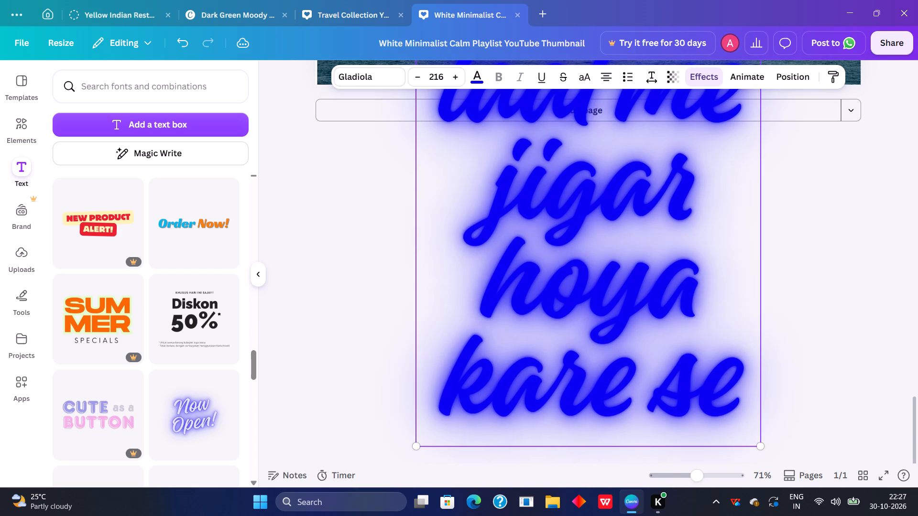
Shrink the glowing blue lyrics text proportionally to font size 118.
left_click_drag(762, 447, 659, 264)
scroll(659, 264, "up", 3)
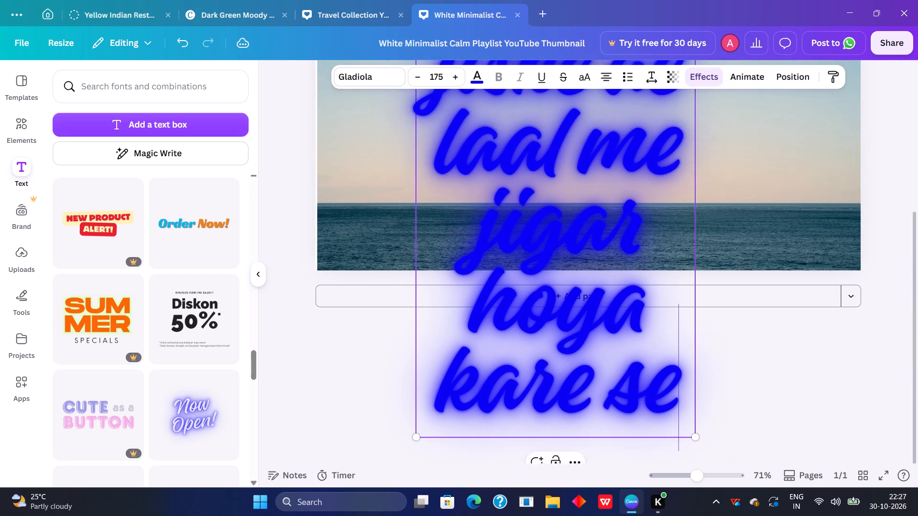
left_click_drag(696, 415, 664, 242)
scroll(664, 242, "up", 4)
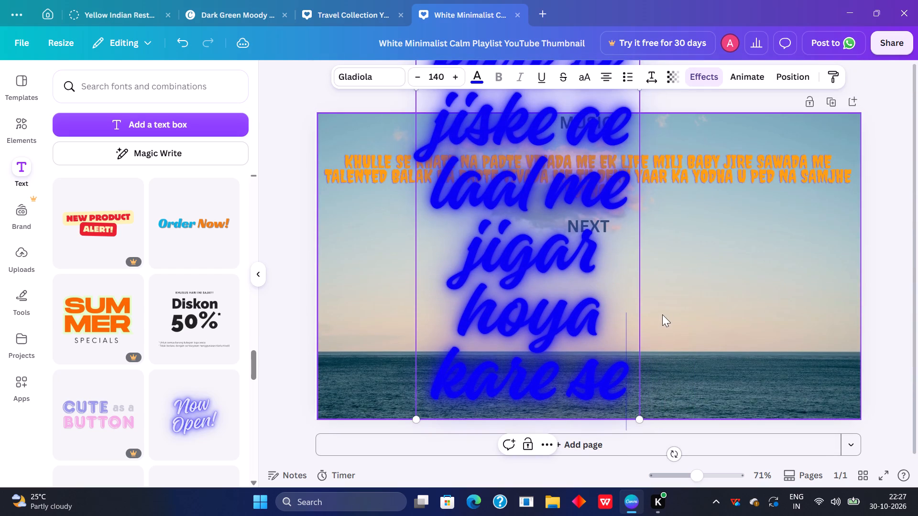
left_click_drag(638, 416, 616, 354)
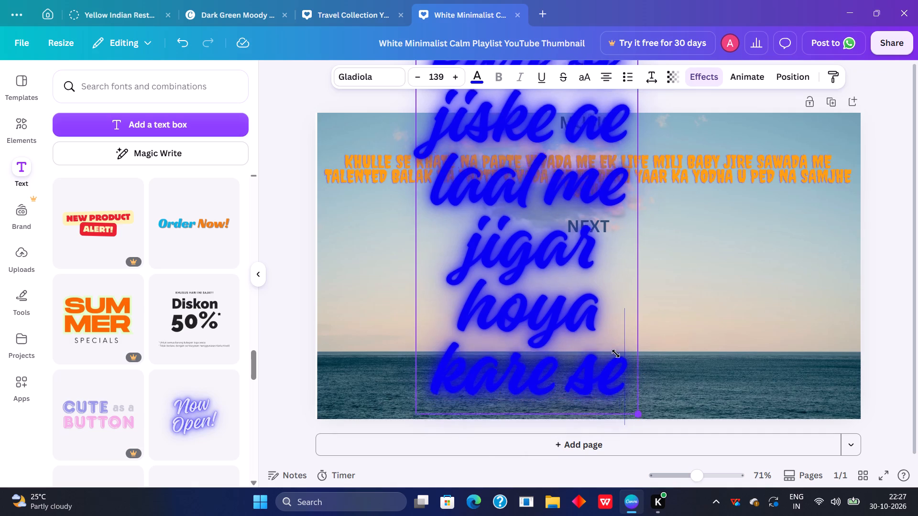
left_click_drag(616, 354, 612, 307)
scroll(612, 307, "up", 3)
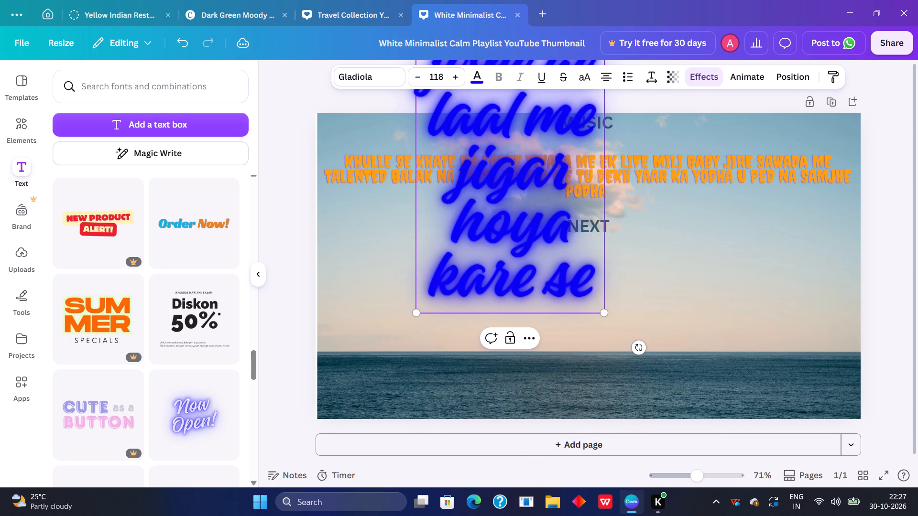
Move the glowing blue lyrics down so the first line starts at the page's upper edge.
left_click_drag(546, 172, 548, 202)
left_click(647, 254)
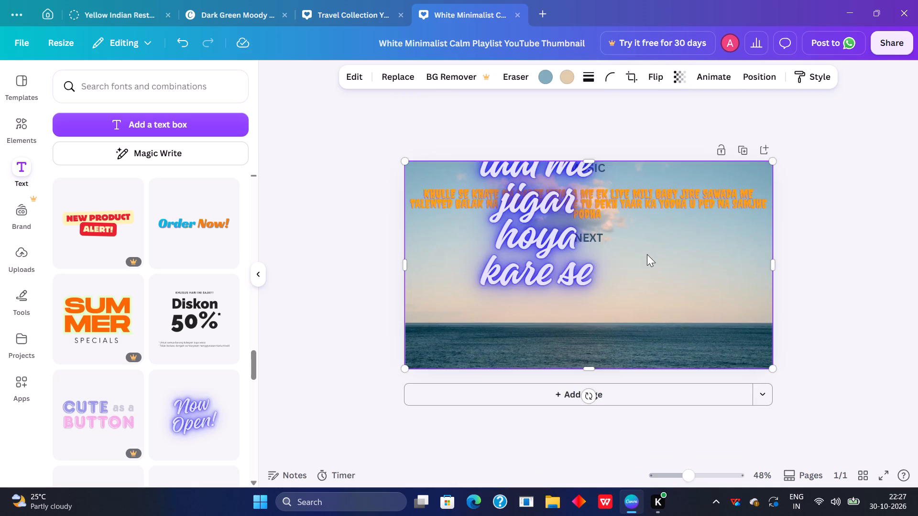
left_click(574, 253)
left_click_drag(574, 253, 580, 292)
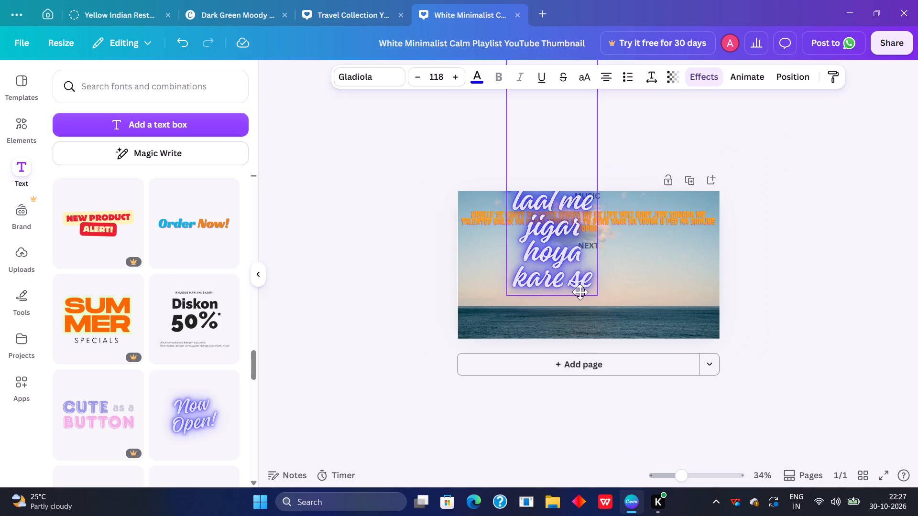
left_click_drag(580, 292, 586, 430)
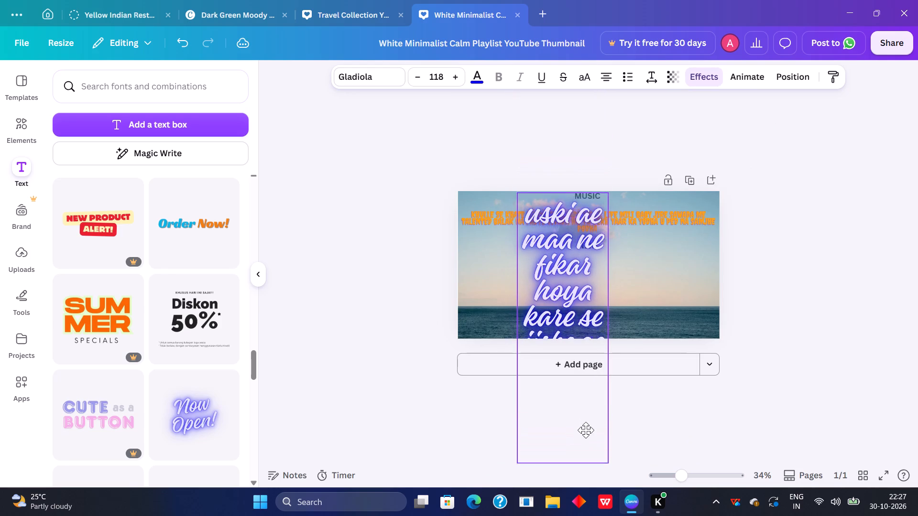
left_click_drag(586, 430, 586, 434)
Widen the blue lyrics text box to nearly the page width and centre it horizontally on the page.
left_click_drag(611, 333, 714, 277)
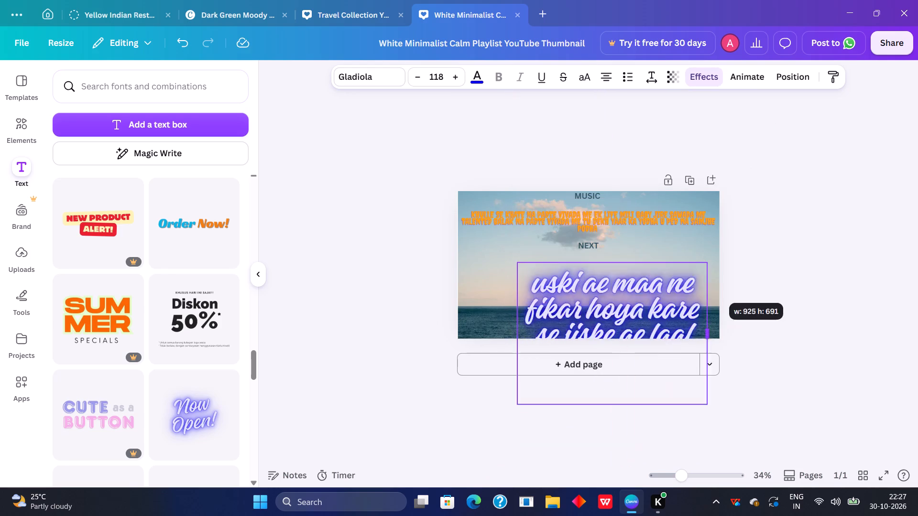
left_click_drag(714, 277, 763, 233)
left_click_drag(646, 325, 598, 285)
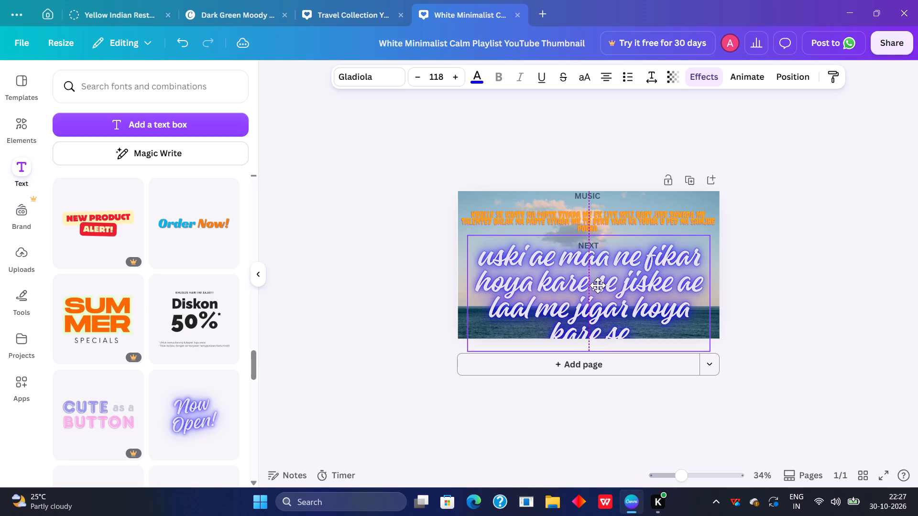
left_click_drag(598, 285, 597, 285)
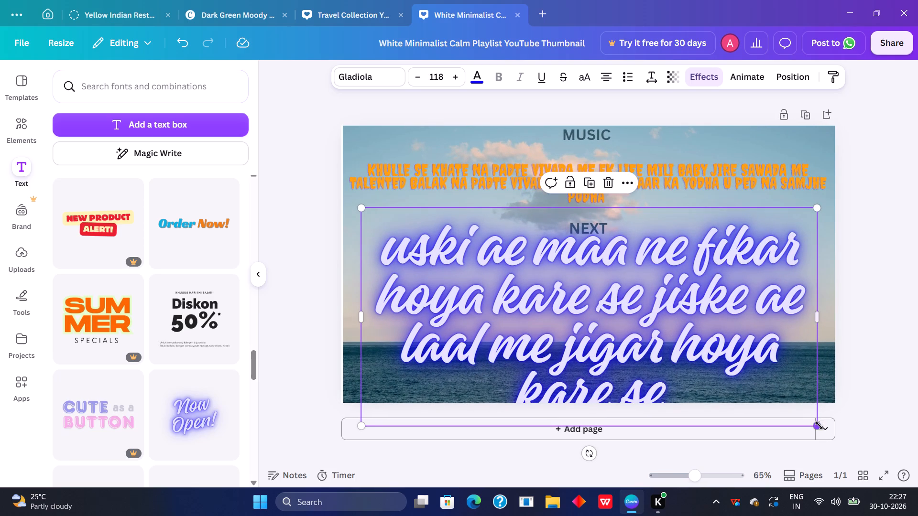
Scale the blue lyrics down to font size 48.6 and widen their box so they wrap onto two lines.
left_click_drag(819, 425, 609, 308)
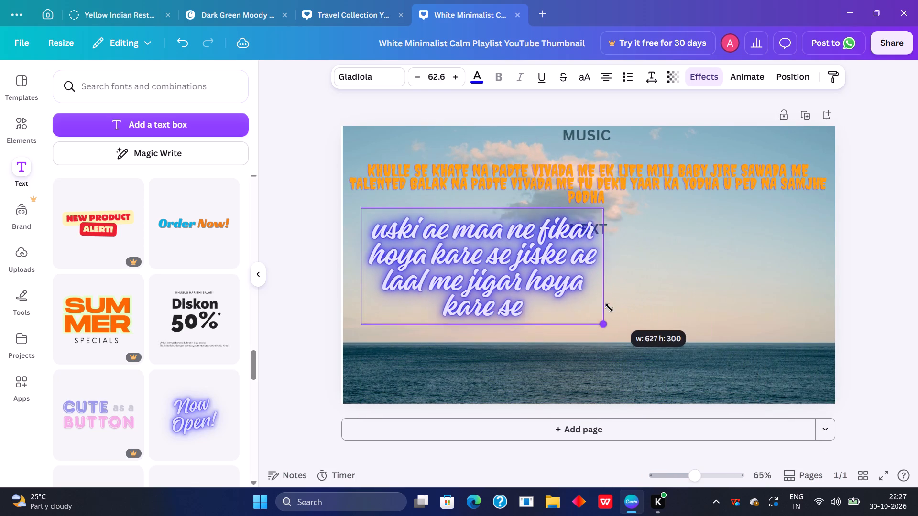
left_click_drag(609, 308, 558, 282)
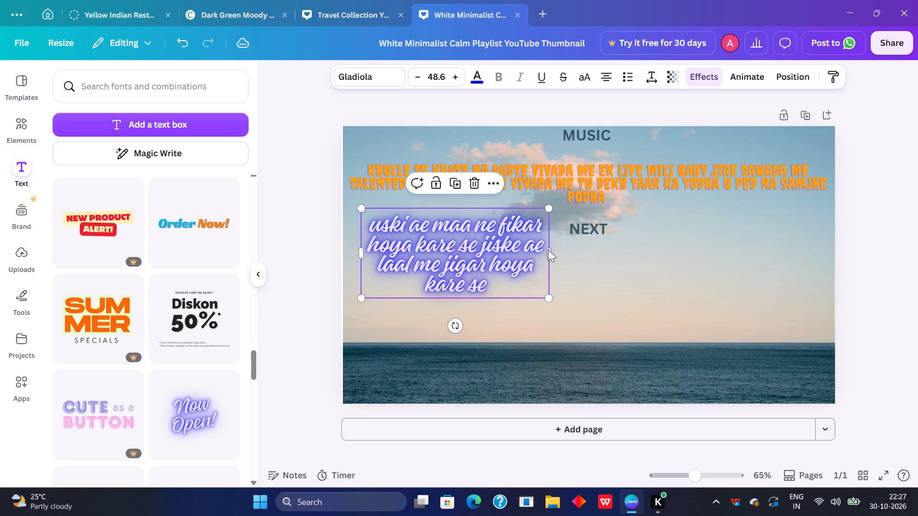
left_click(549, 251)
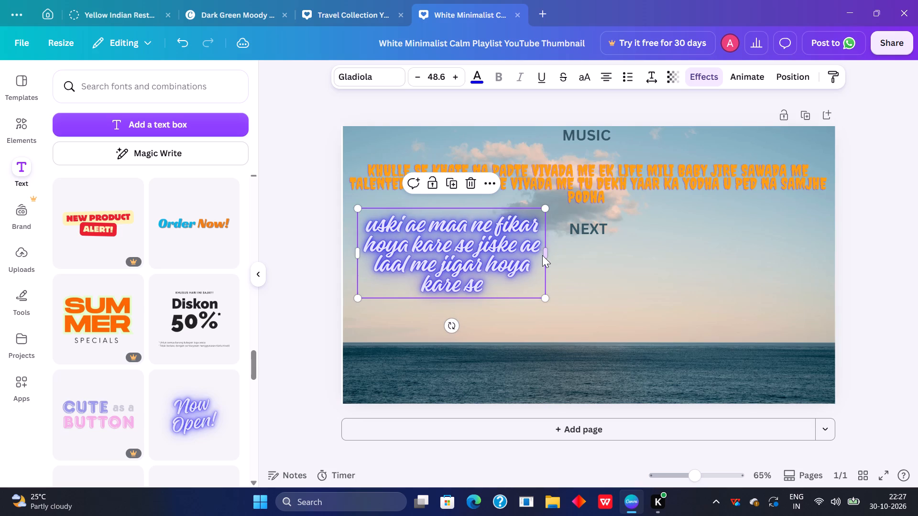
left_click_drag(546, 249, 823, 227)
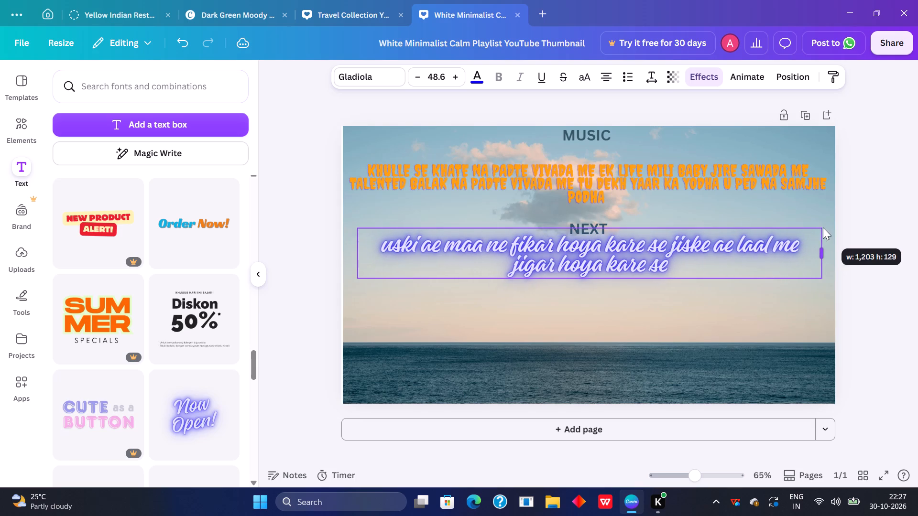
left_click_drag(823, 227, 816, 233)
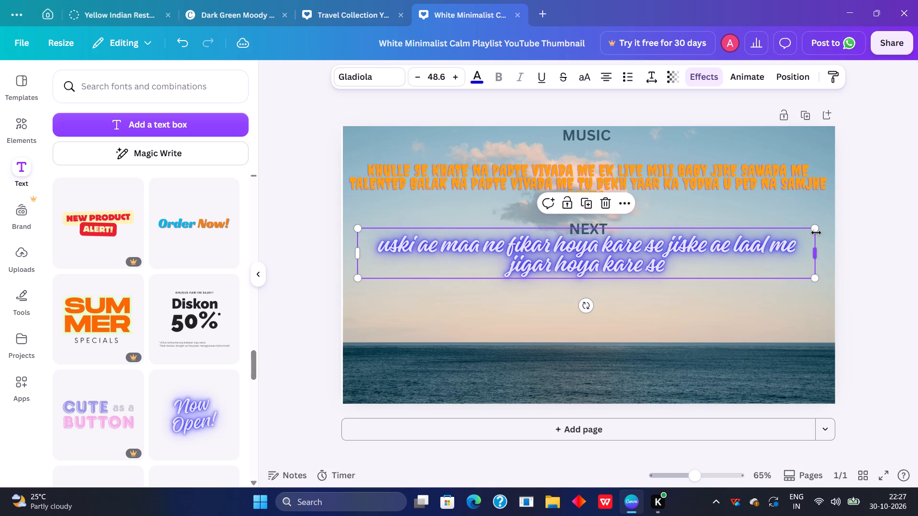
Move the two-line blue lyrics just below the NEXT heading, centred horizontally on the page.
left_click_drag(633, 247, 631, 255)
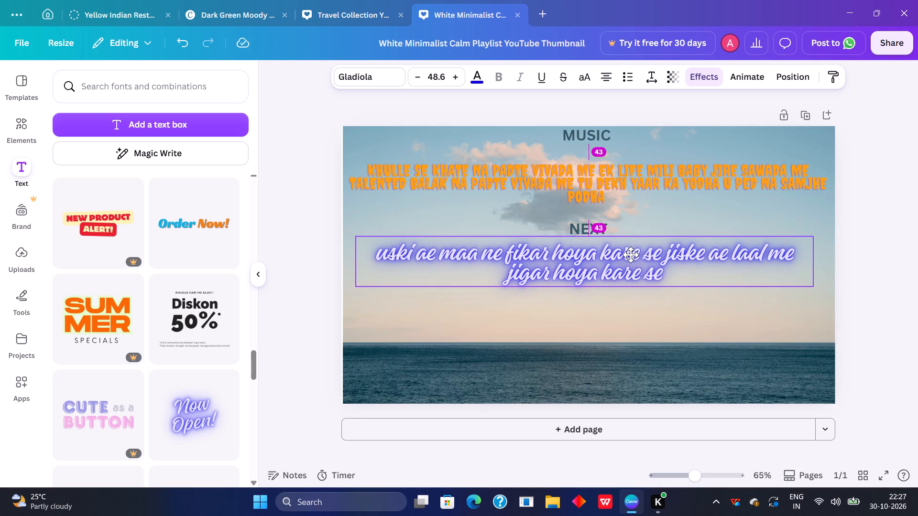
left_click_drag(631, 255, 632, 256)
left_click(626, 338)
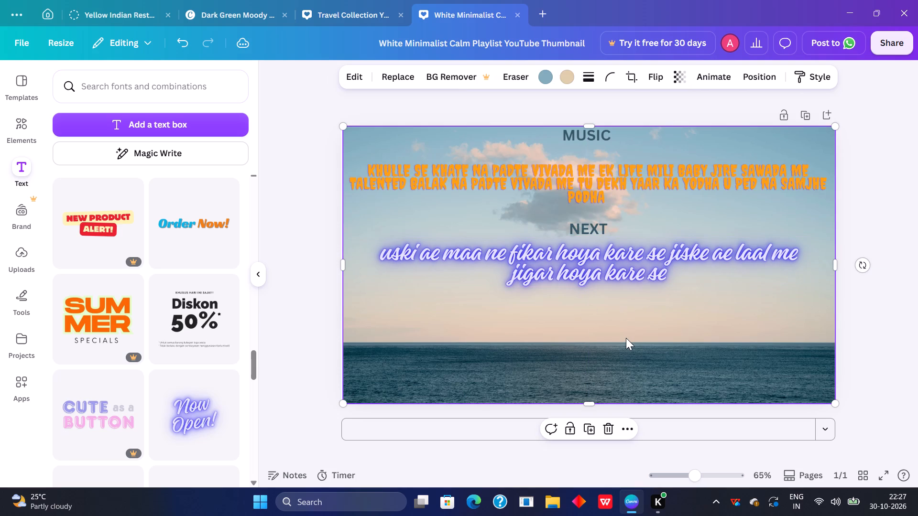
left_click(886, 189)
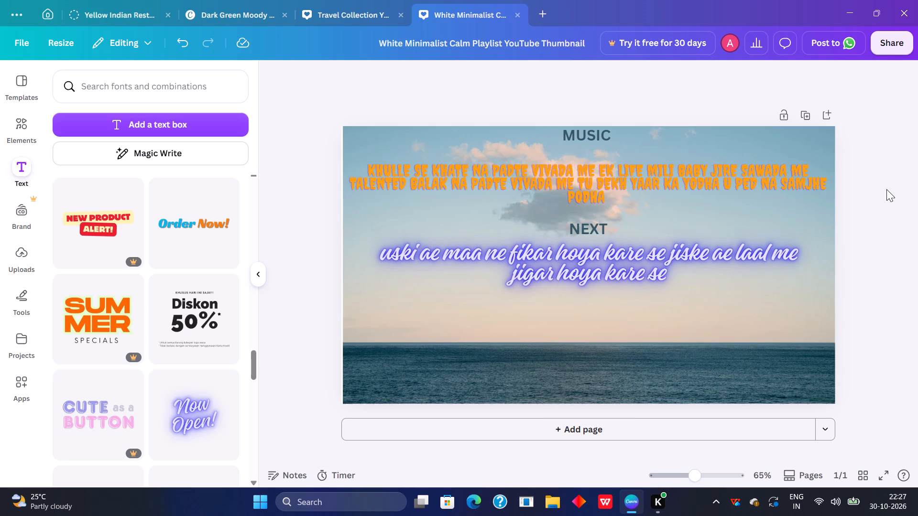
Duplicate the NEXT heading and place the copy just below the blue lyrics, centred on the page.
triple_click(603, 228)
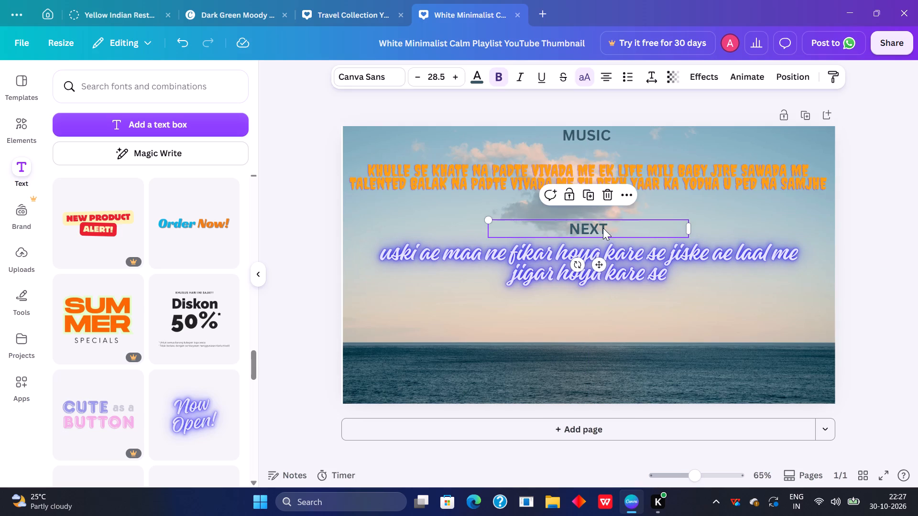
left_click(616, 194)
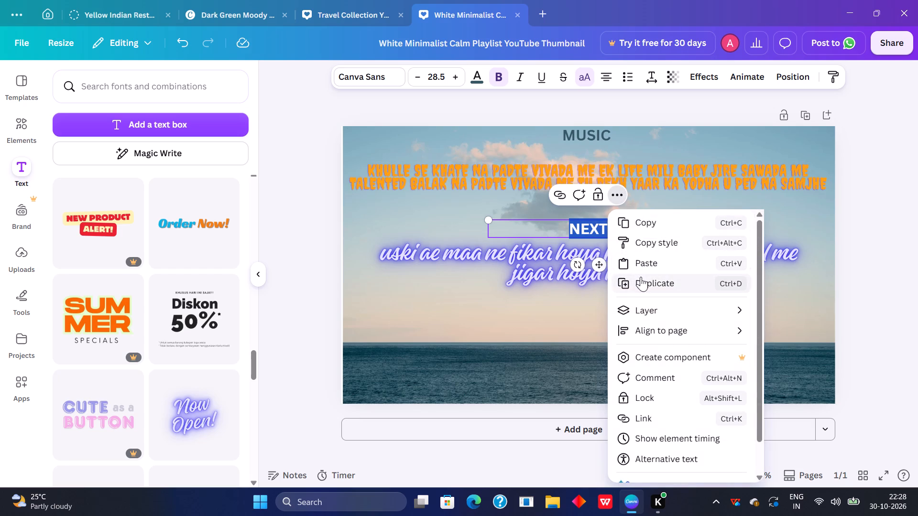
left_click(641, 277)
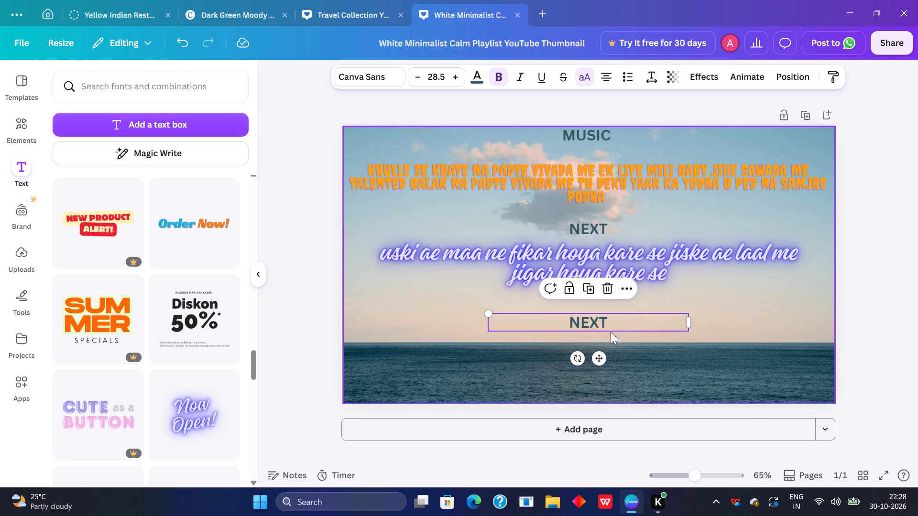
left_click_drag(611, 320, 608, 300)
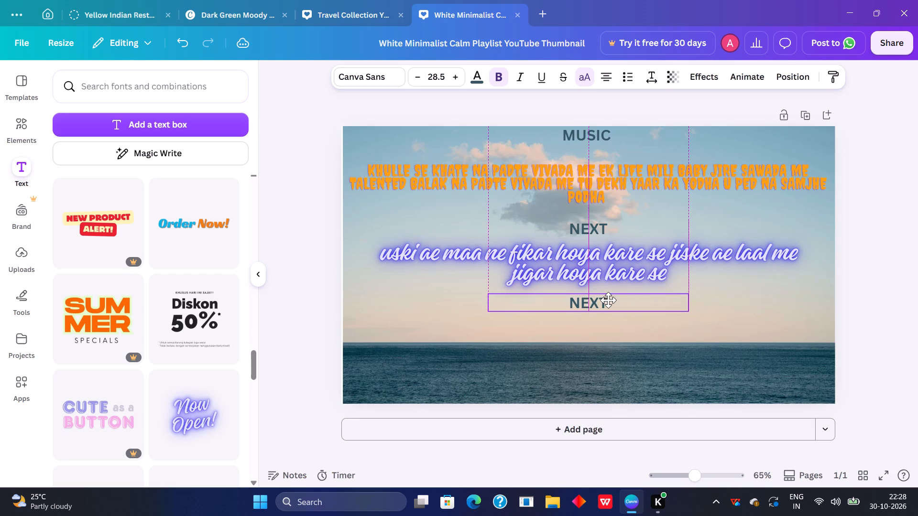
left_click_drag(608, 300, 608, 301)
left_click(617, 332)
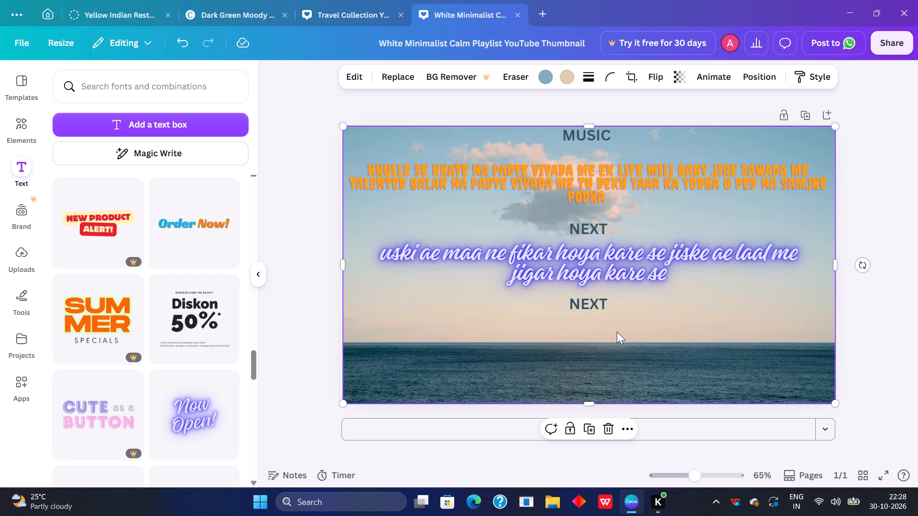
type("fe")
Browse the font combinations and add the orange and blue brush-lettered "Bold Moves" style to the page.
scroll(121, 335, "down", 7)
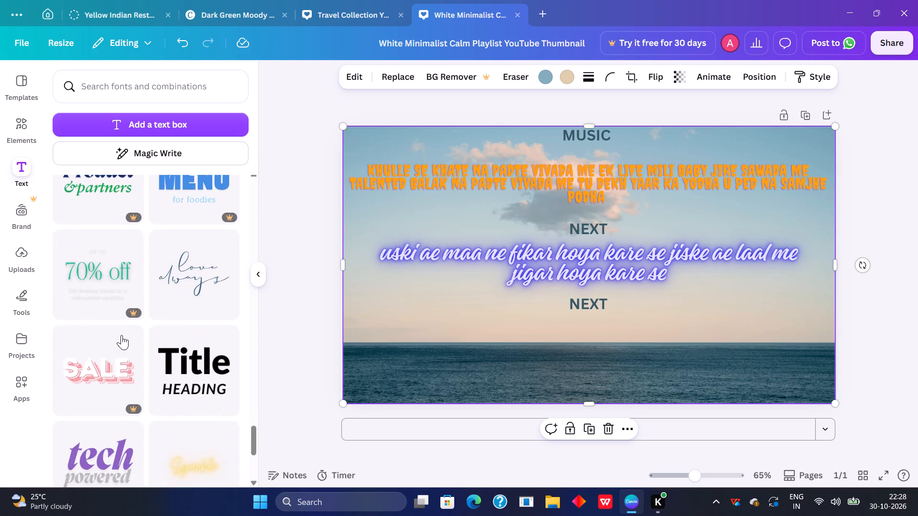
scroll(121, 335, "down", 4)
scroll(159, 277, "down", 1)
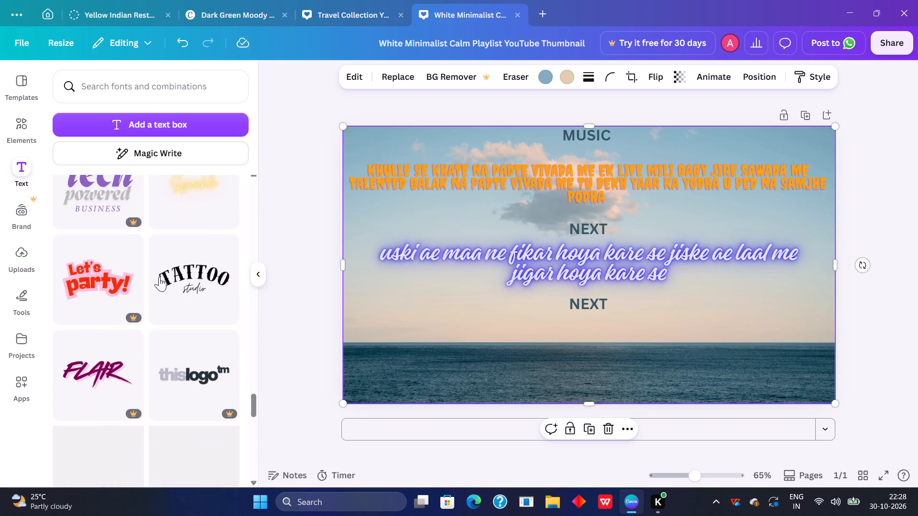
scroll(159, 277, "down", 4)
scroll(159, 277, "up", 5)
scroll(159, 277, "down", 2)
scroll(159, 277, "up", 12)
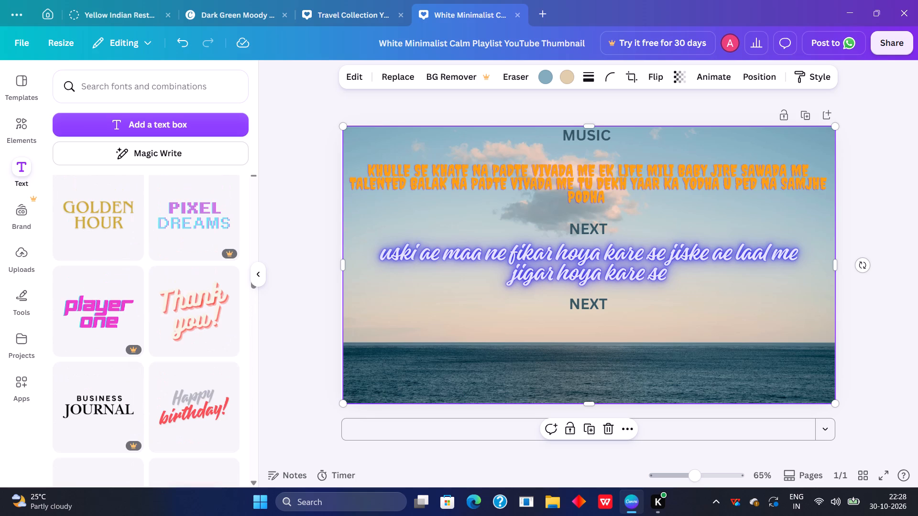
scroll(143, 323, "up", 8)
scroll(143, 323, "down", 1)
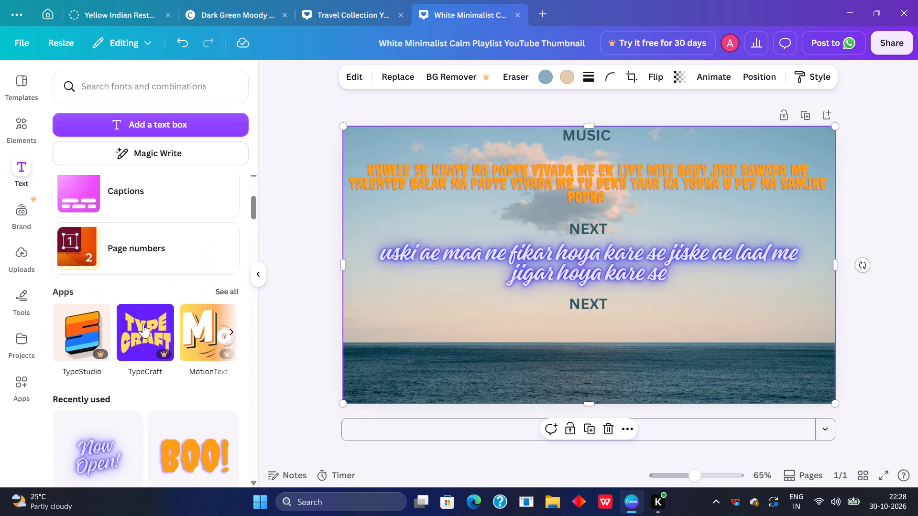
scroll(143, 323, "down", 2)
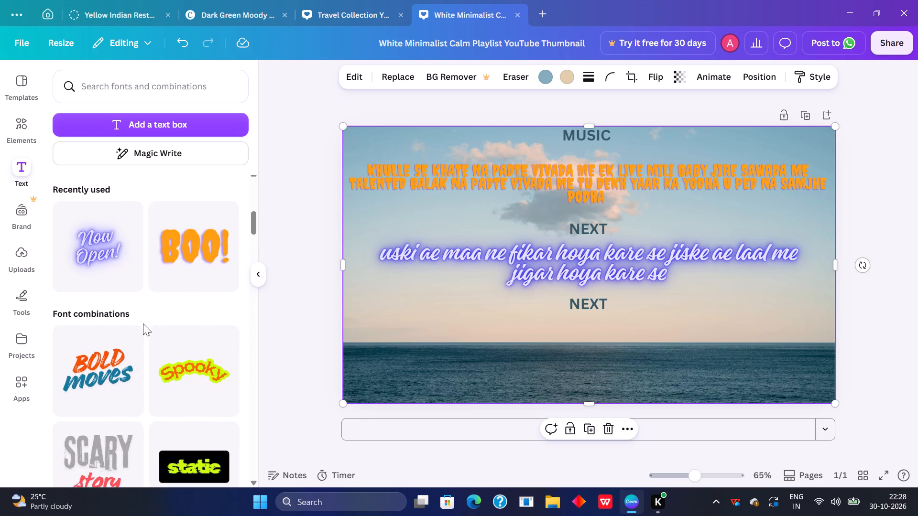
scroll(143, 323, "down", 1)
scroll(176, 286, "down", 2)
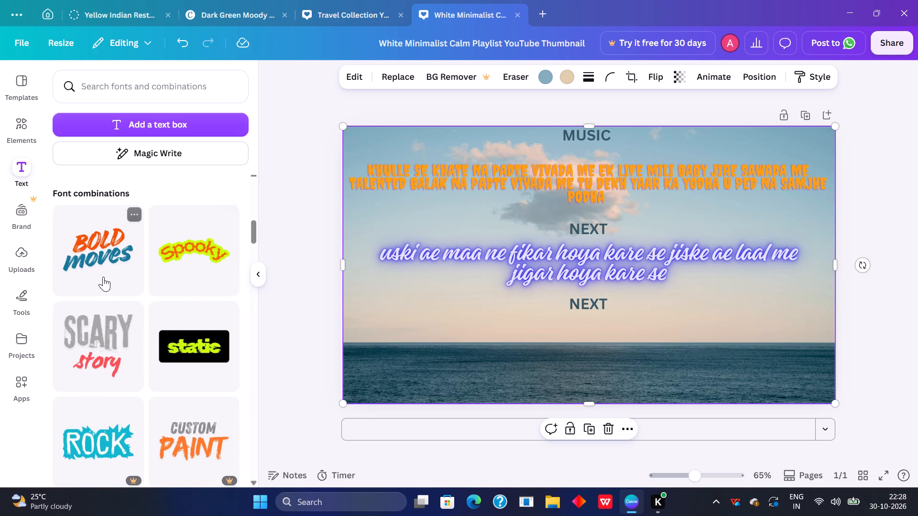
left_click(103, 277)
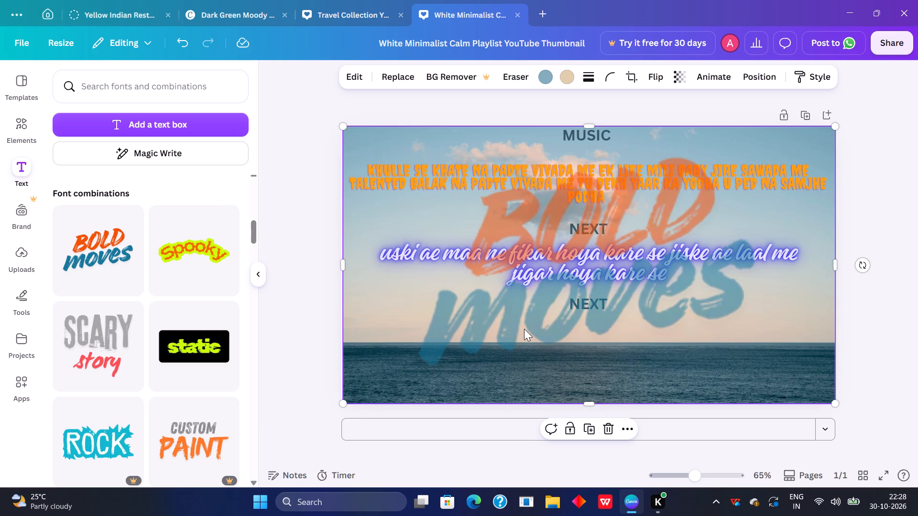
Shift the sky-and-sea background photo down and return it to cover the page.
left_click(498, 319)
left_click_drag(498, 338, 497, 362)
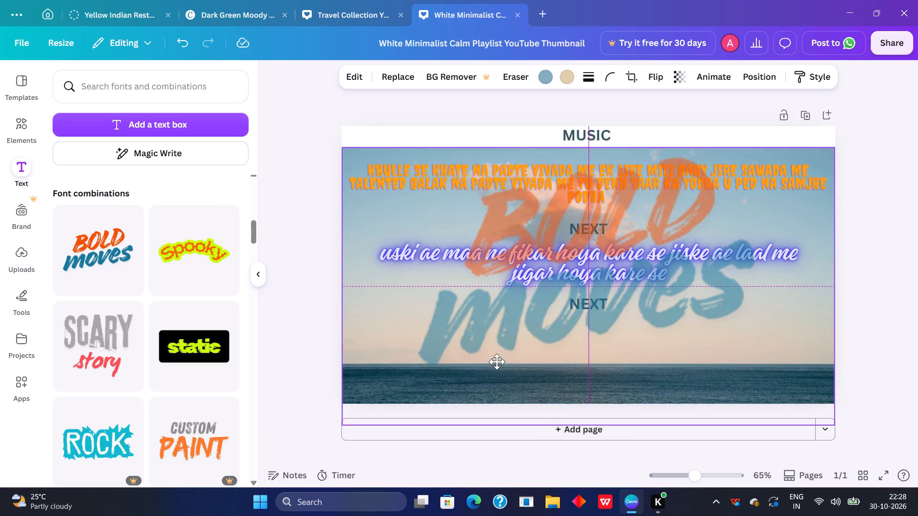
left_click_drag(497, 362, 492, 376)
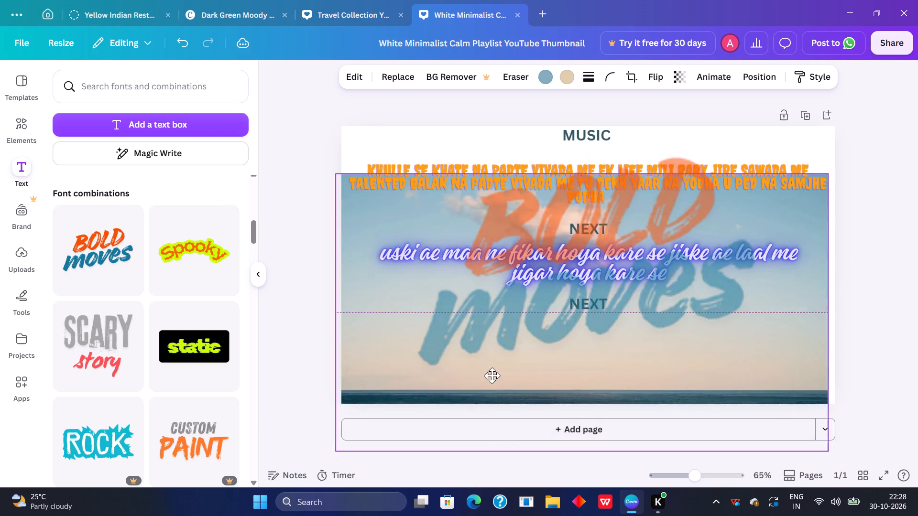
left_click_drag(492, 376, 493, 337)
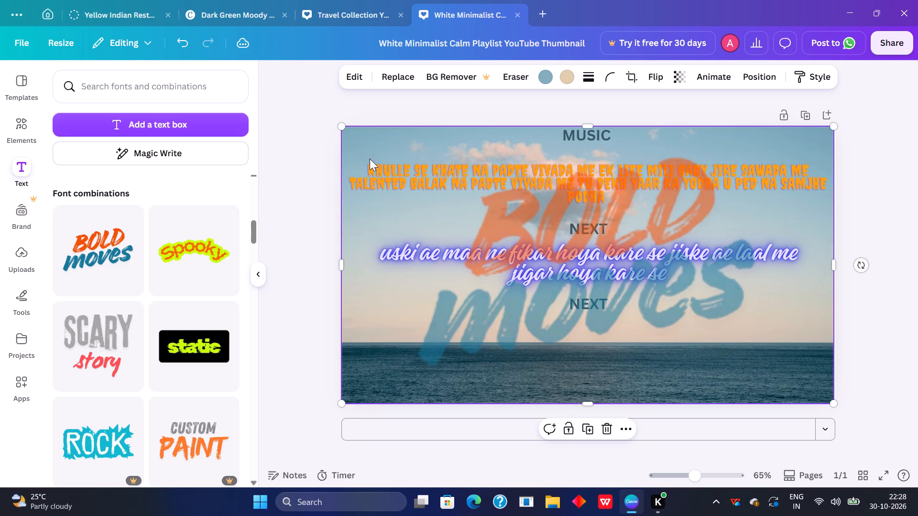
Undo and redo the addition of the Bold Moves lettering, and move it down over the horizon.
left_click(185, 46)
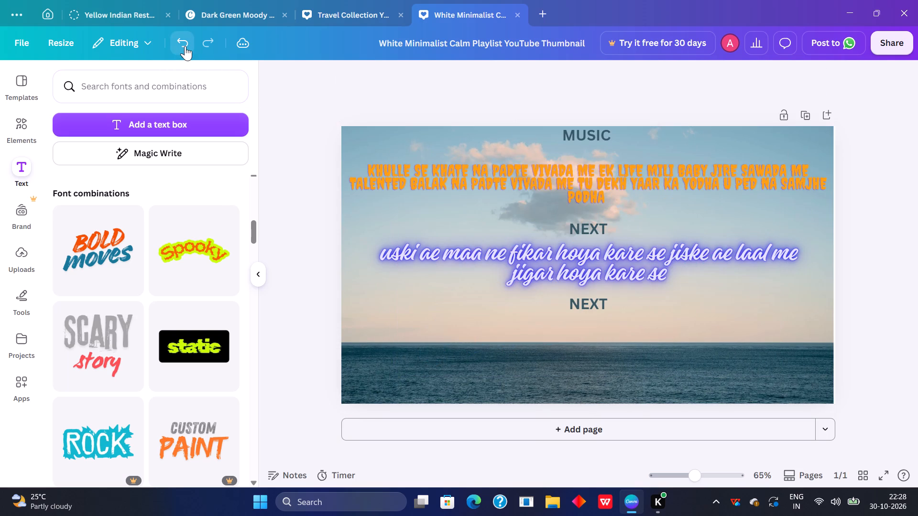
left_click(202, 47)
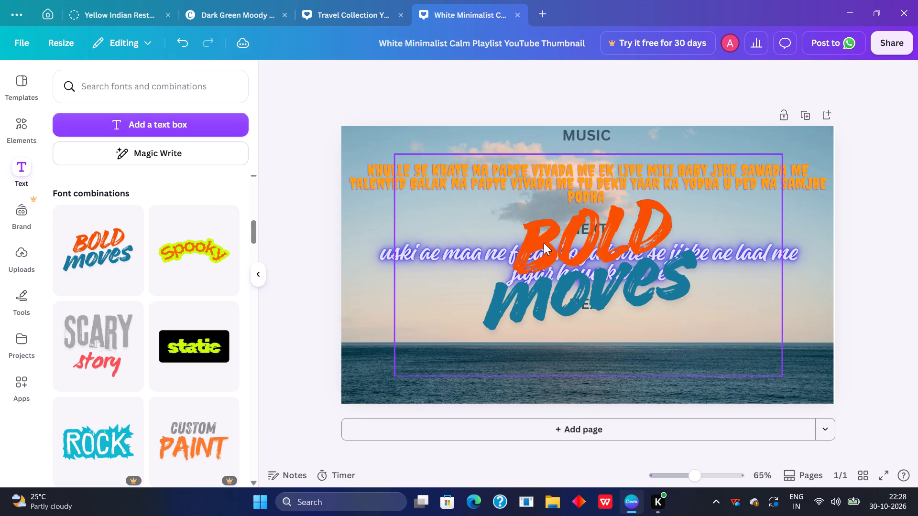
left_click_drag(582, 287, 570, 368)
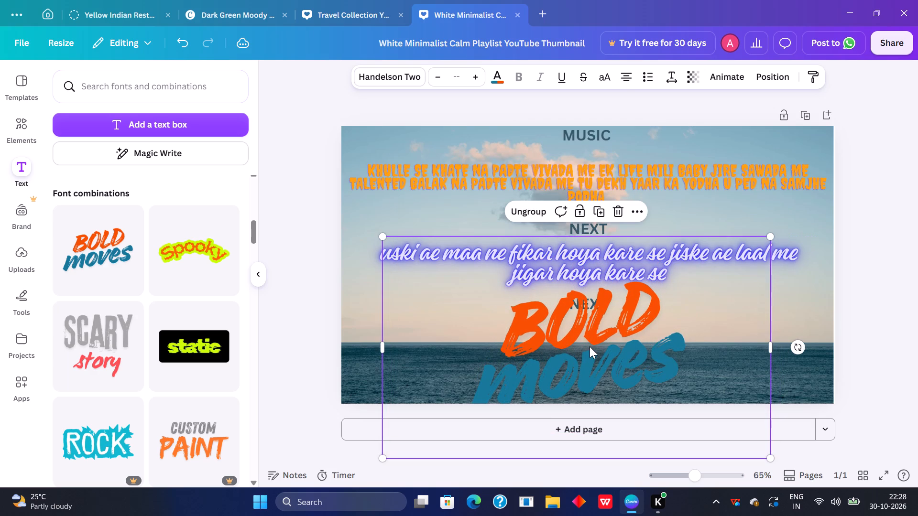
Replace the orange word "Bold" with the lyrics "feeling aa se bhara mera dil".
double_click(590, 346)
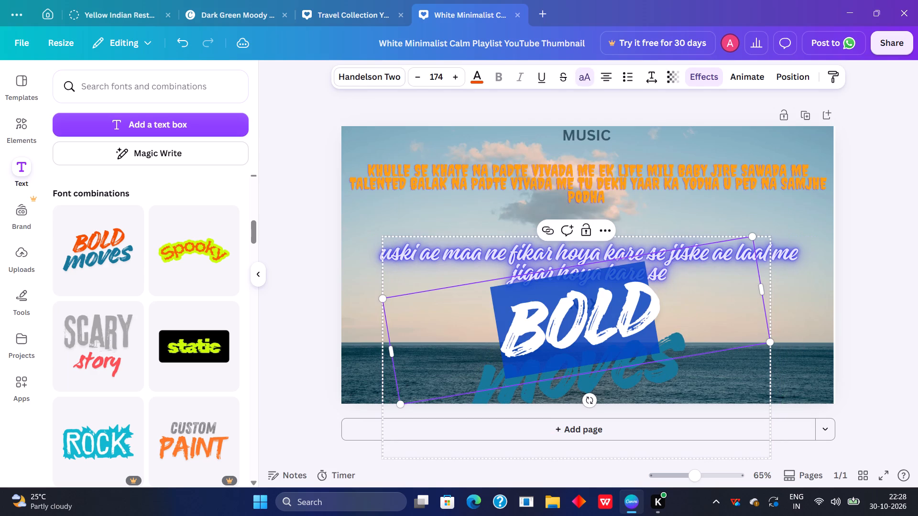
key("BackSpace")
double_click(589, 350)
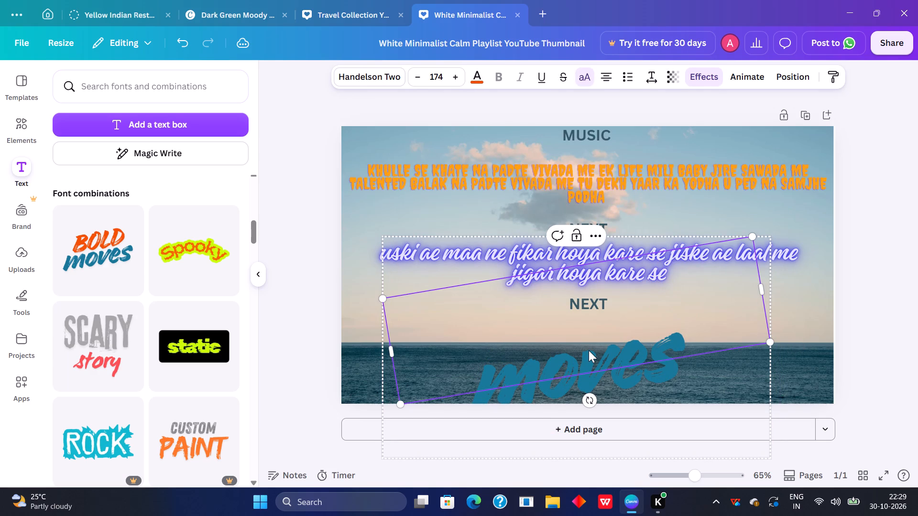
double_click(590, 361)
left_click_drag(579, 337, 567, 281)
key("d")
key("f")
key("BackSpace")
key("BackSpace")
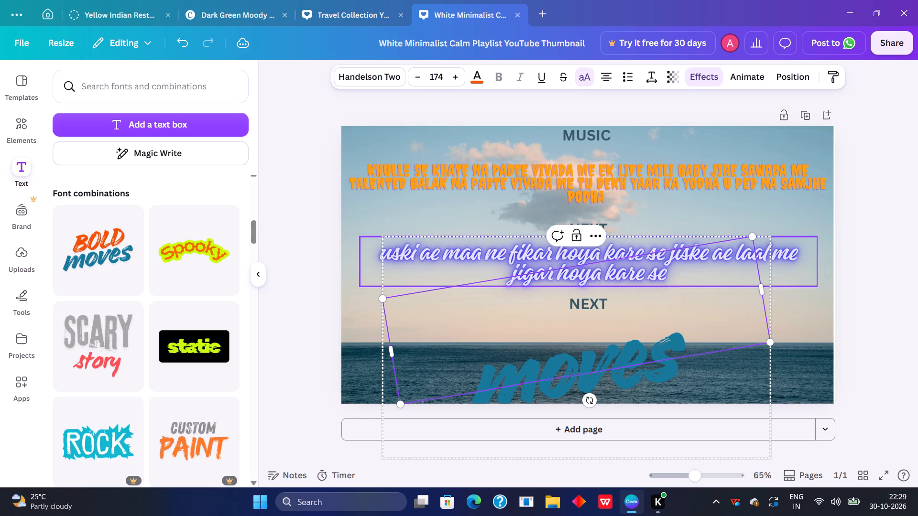
type("feelin")
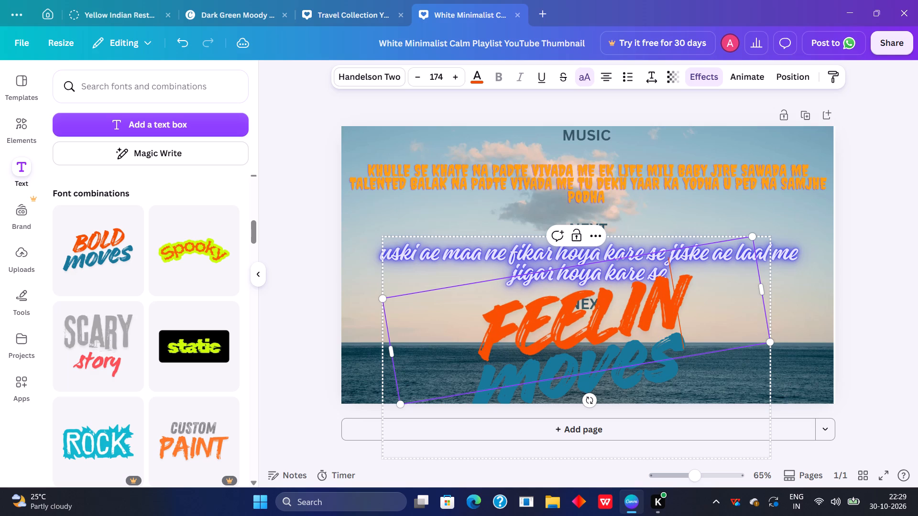
key("g")
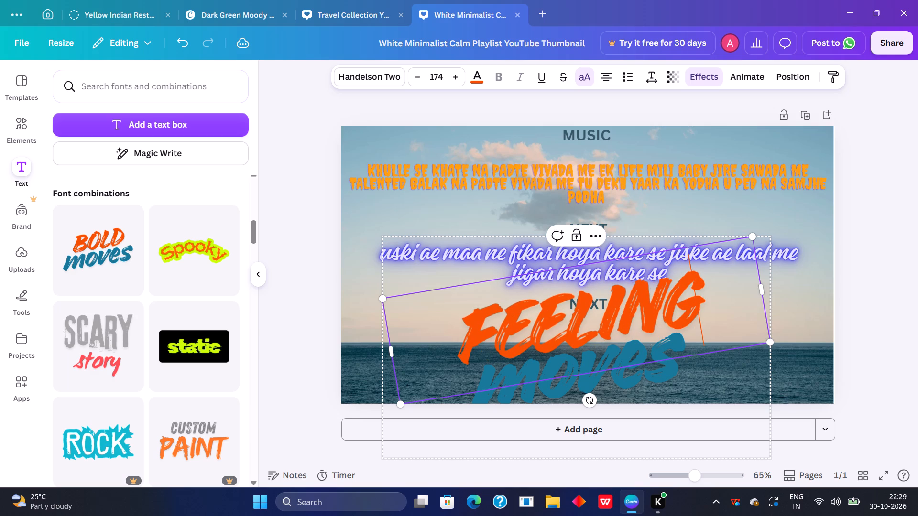
key("space")
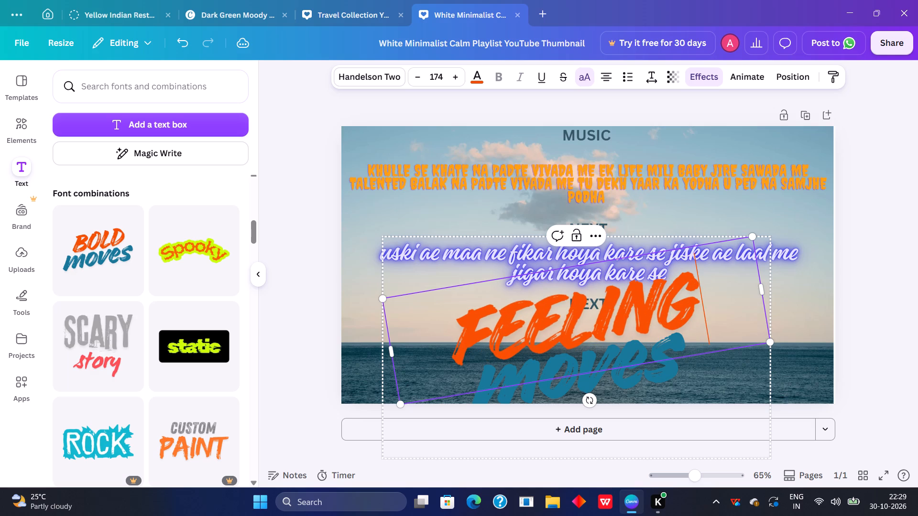
type("aa")
key("space")
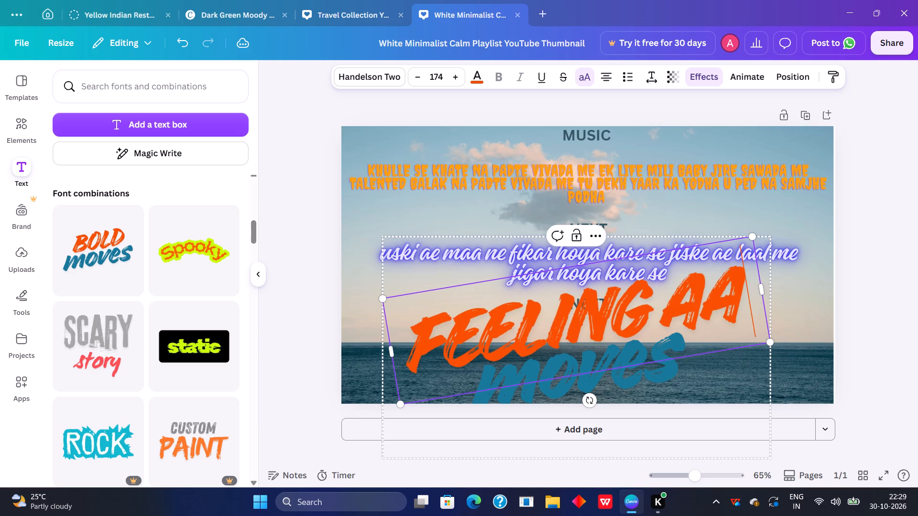
type("se bhara mera d")
type("il")
Clear the blue word "moves" from the lettering group.
left_click(521, 386)
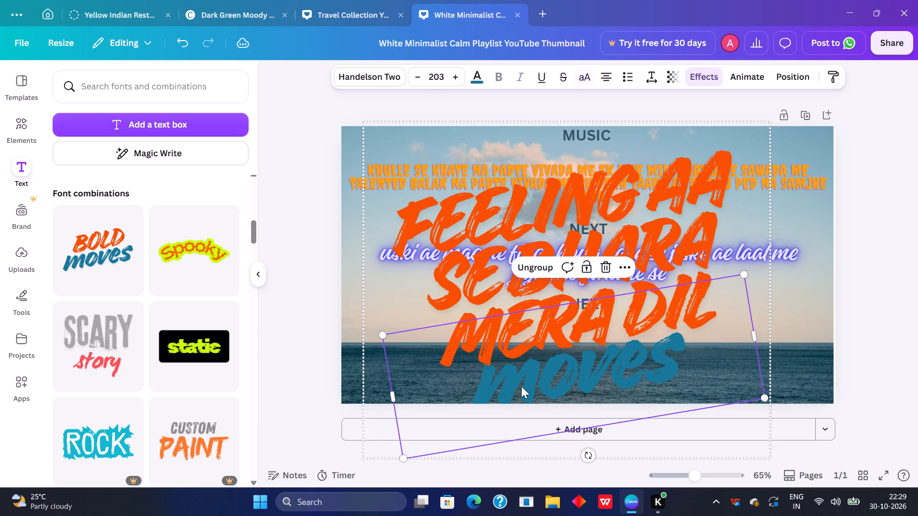
double_click(523, 384)
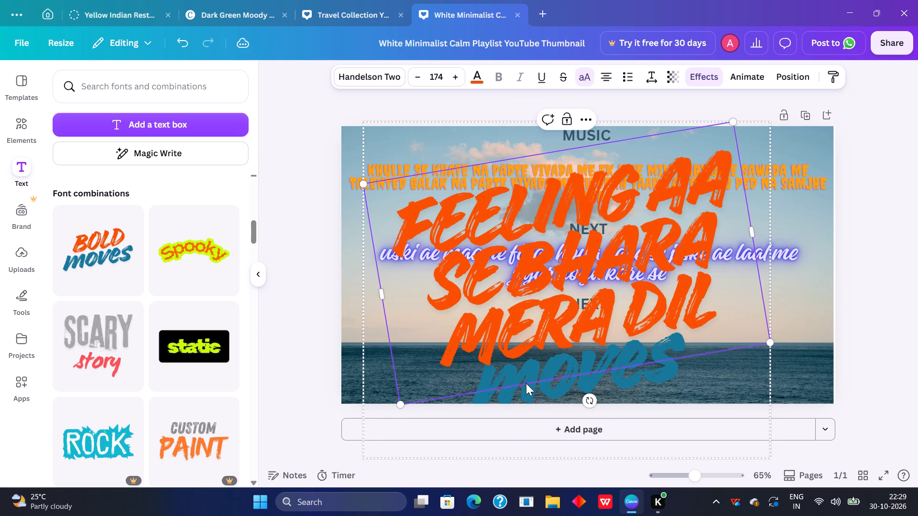
double_click(661, 380)
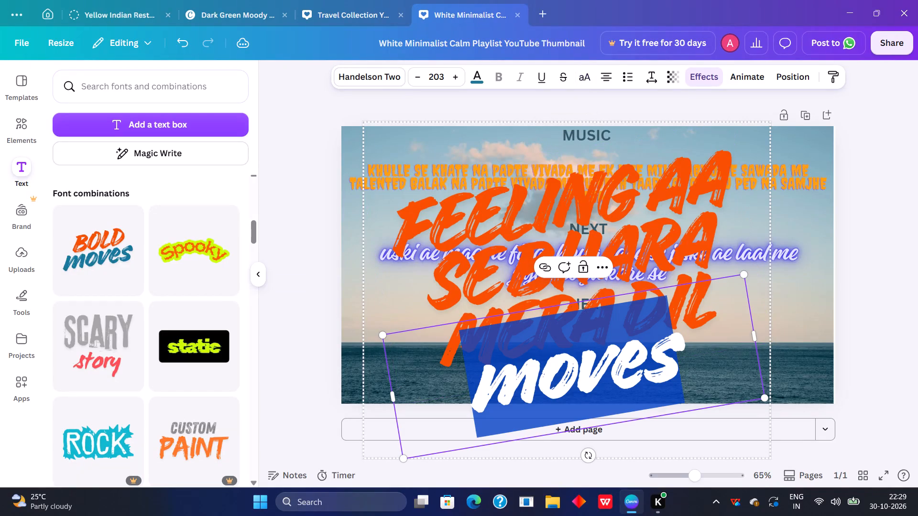
key("BackSpace")
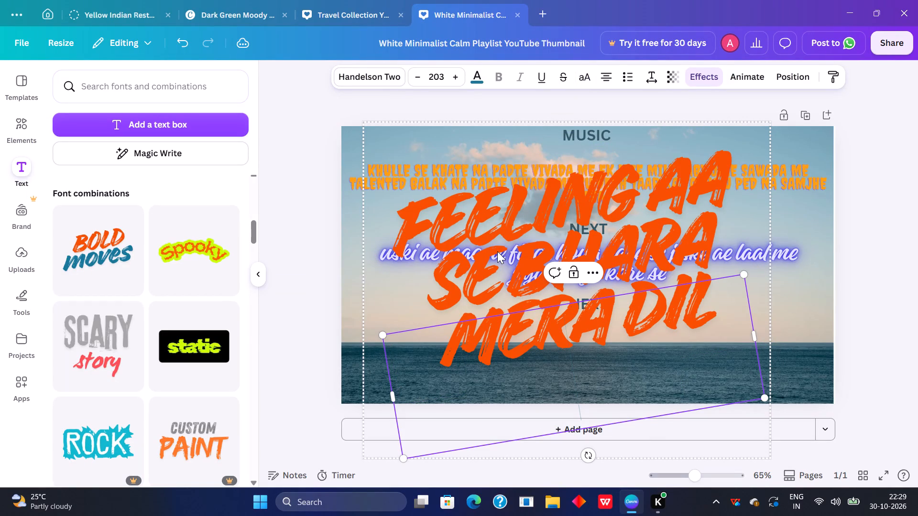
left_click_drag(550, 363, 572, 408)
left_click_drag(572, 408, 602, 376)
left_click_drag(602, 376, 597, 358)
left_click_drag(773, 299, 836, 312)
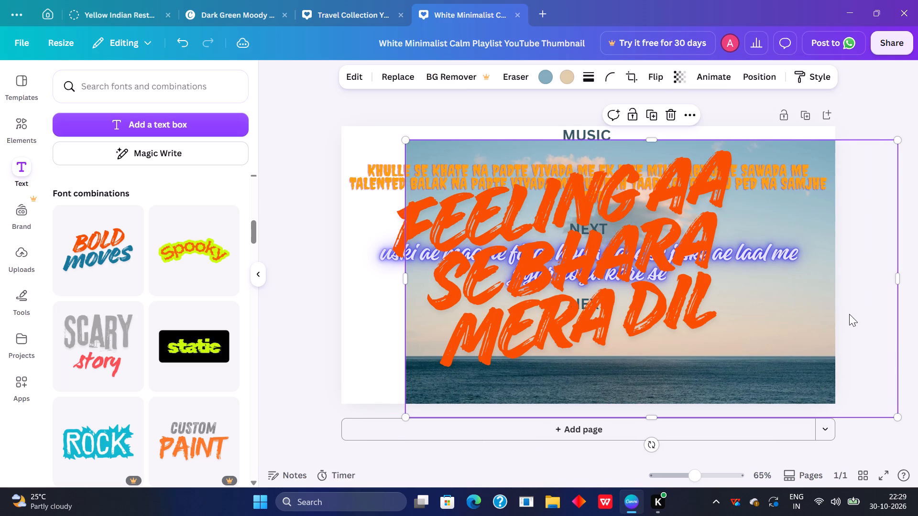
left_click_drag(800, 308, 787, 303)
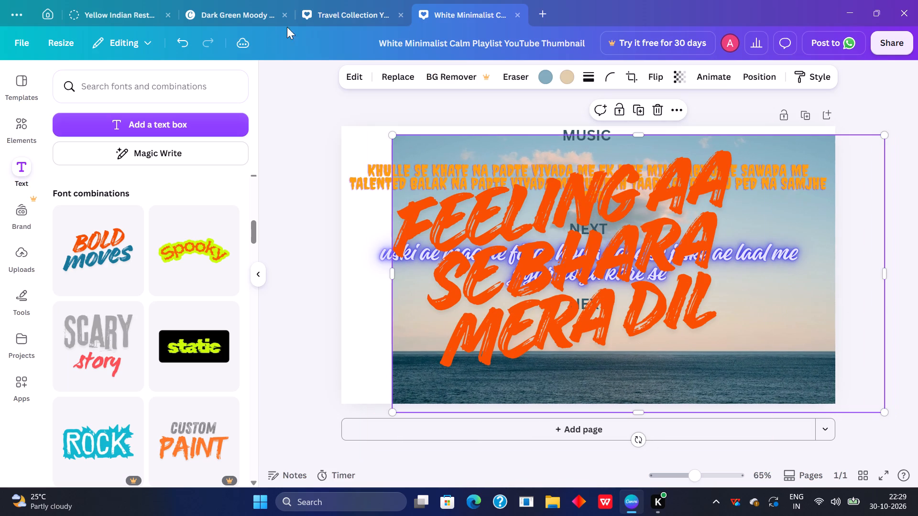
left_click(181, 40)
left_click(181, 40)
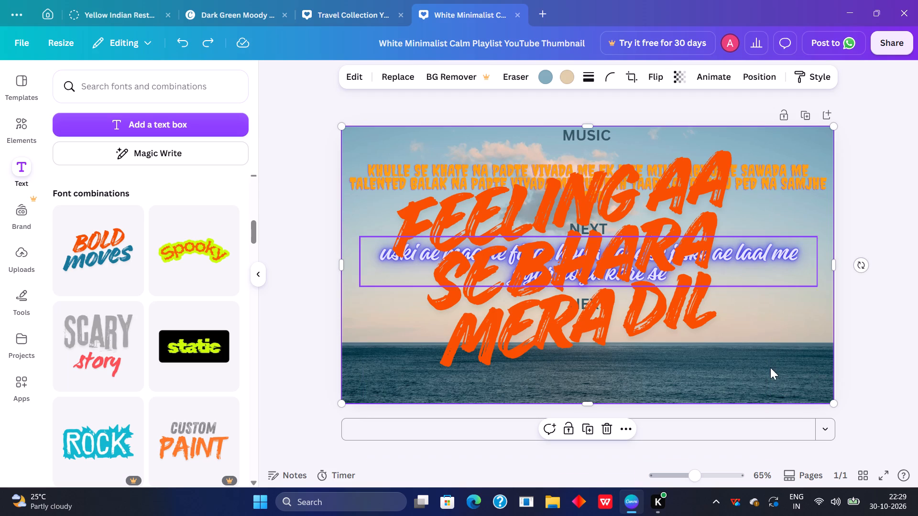
Shrink the orange lyrics group to about 310 wide and place it in the lower-left corner of the page.
left_click(644, 370)
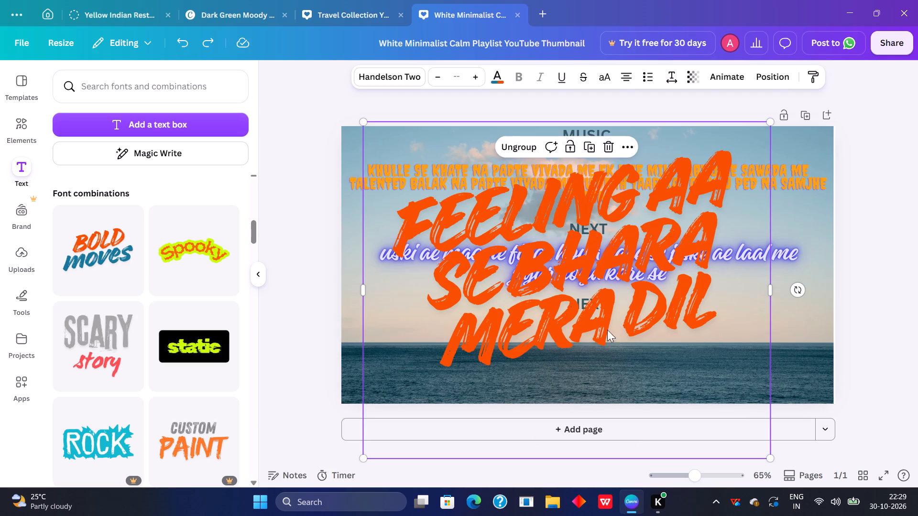
left_click_drag(594, 297, 589, 299)
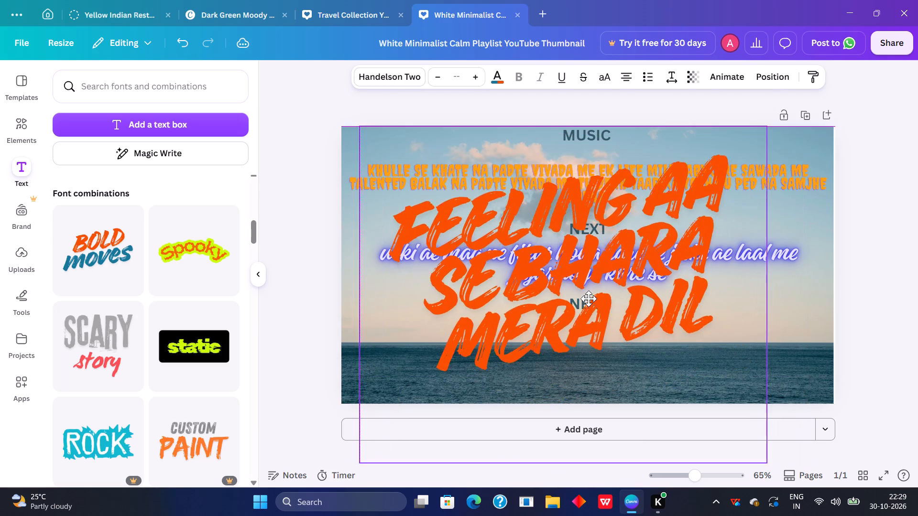
left_click_drag(589, 299, 568, 308)
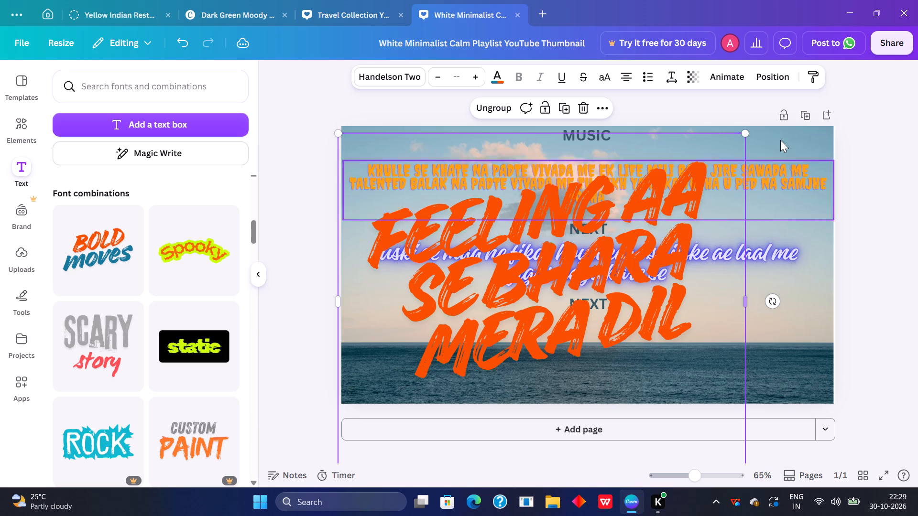
left_click_drag(744, 130, 677, 257)
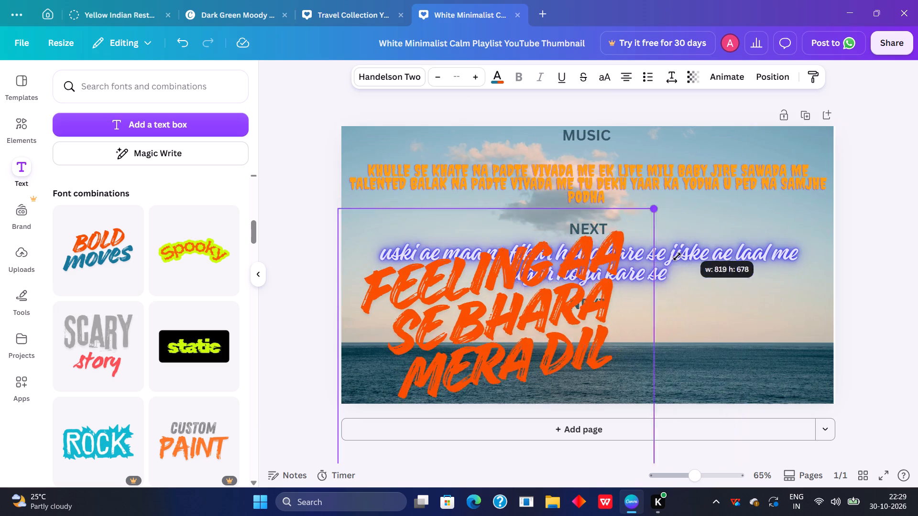
left_click_drag(677, 257, 661, 290)
left_click_drag(583, 339, 583, 311)
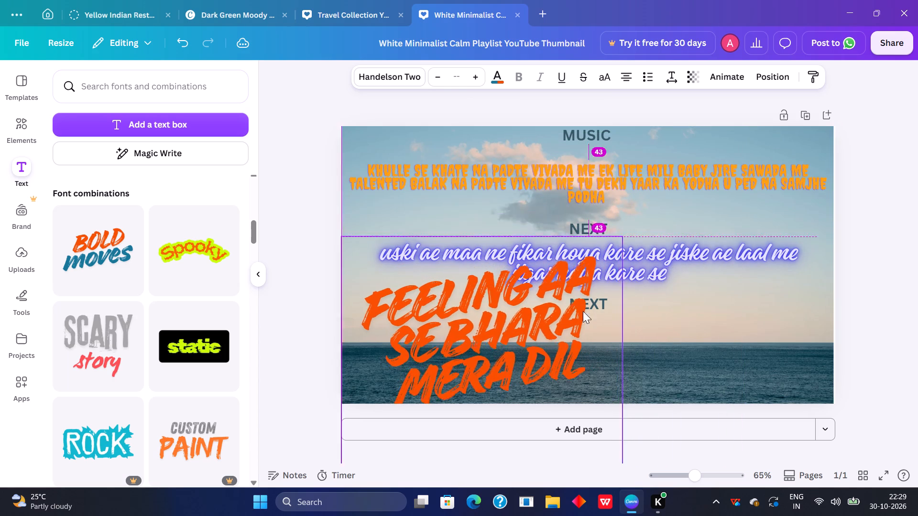
left_click_drag(583, 311, 599, 272)
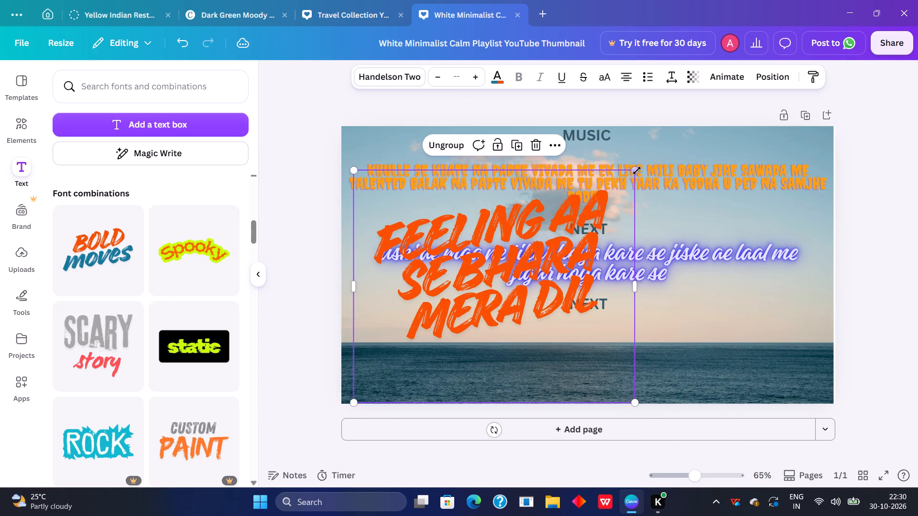
left_click_drag(636, 171, 527, 364)
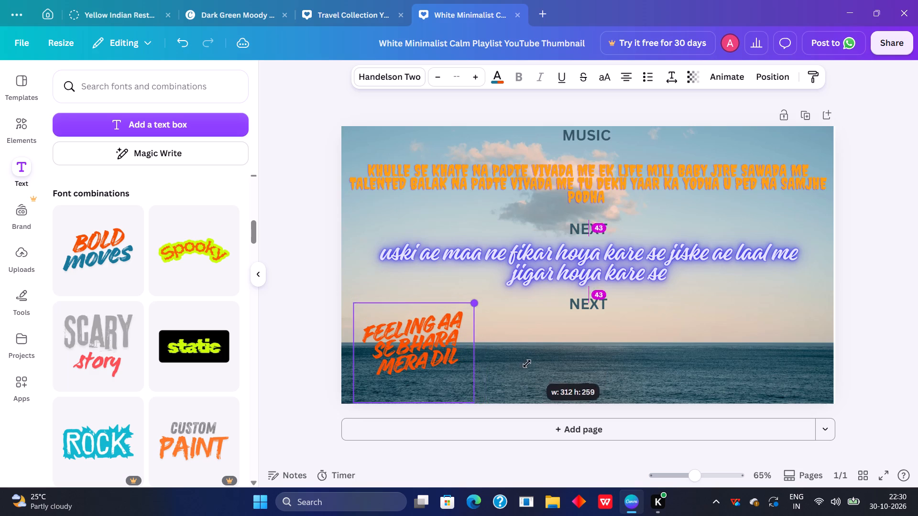
left_click_drag(527, 364, 525, 367)
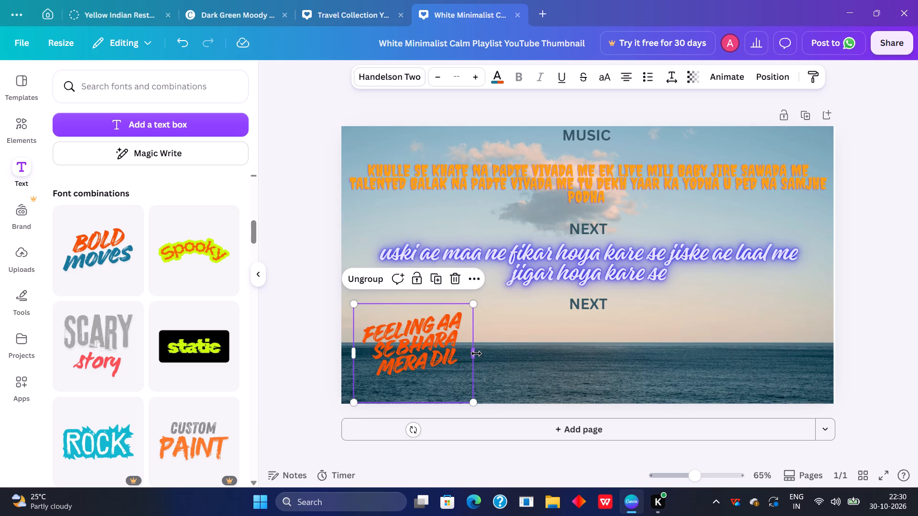
Widen the orange lyrics group so the words fit on a single line below the second NEXT heading.
left_click_drag(476, 354, 765, 361)
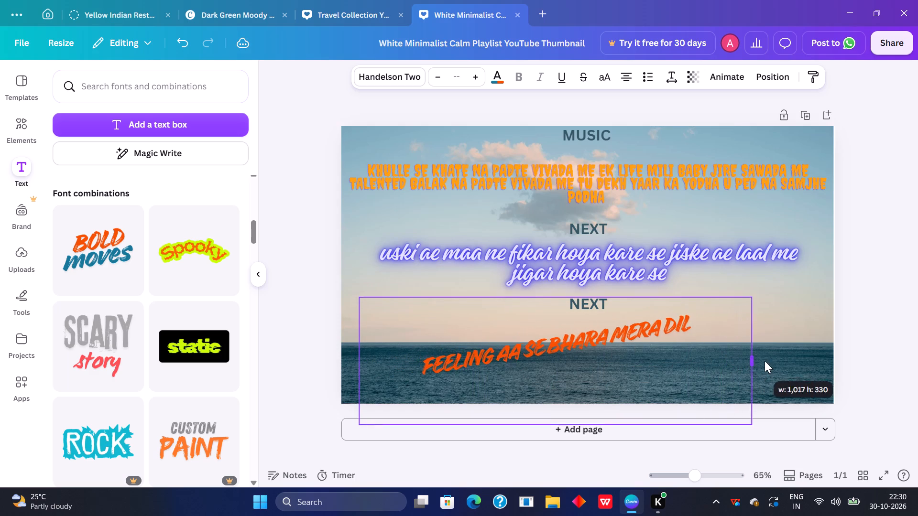
left_click_drag(765, 361, 767, 354)
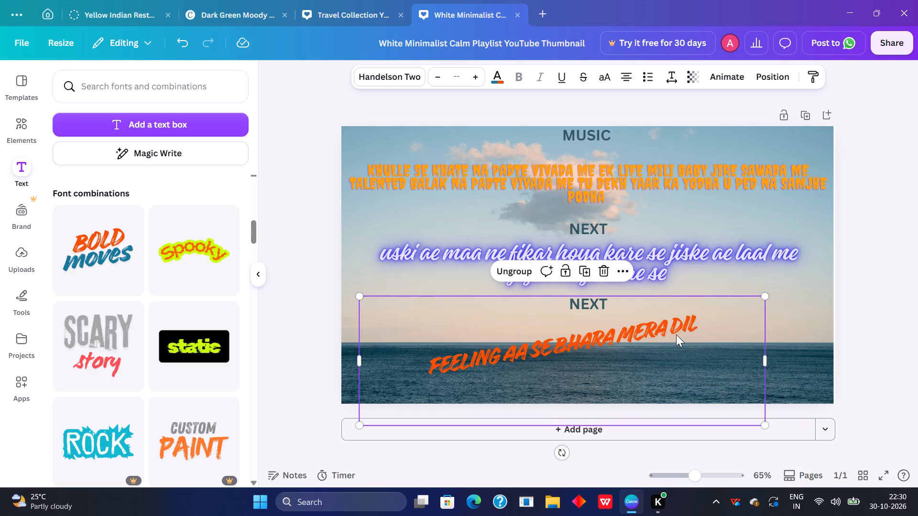
Rotate the slanted orange lyrics text to horizontal.
left_click(699, 320)
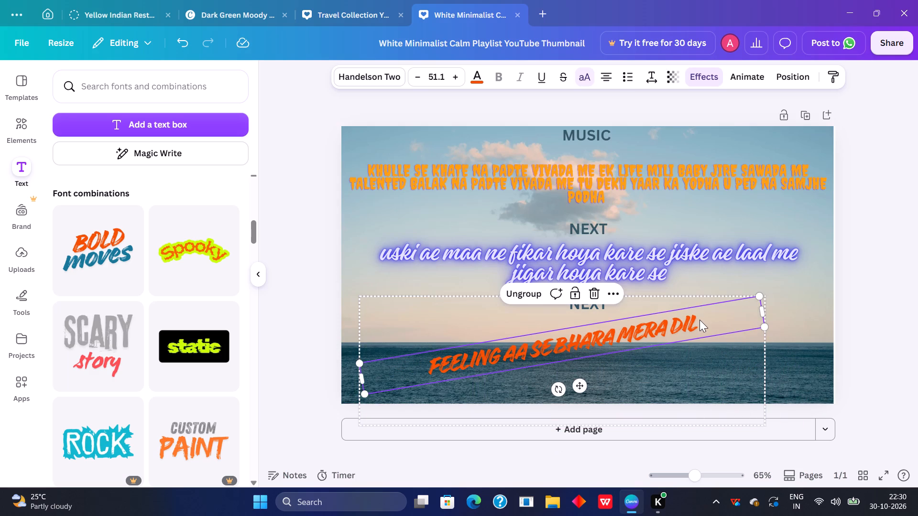
key("space")
left_click_drag(554, 390, 546, 402)
Append "lutt gaaaye mere thot yaara dil galla tera yaar meri raani koina" to the orange lyrics.
left_click(725, 353)
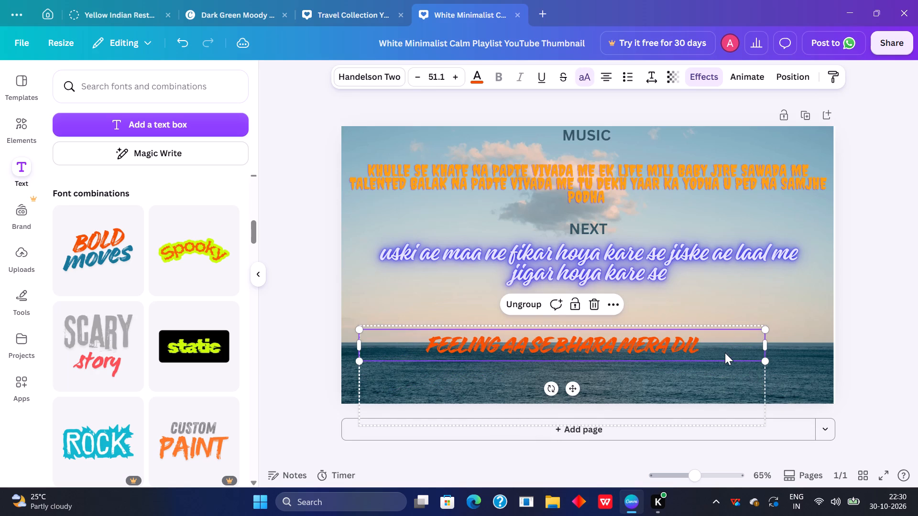
key("space")
type("lutt")
key("space")
type("gaaaye mer")
type("e thot yaara d")
type("il galla tera yaar meri raani")
key("space")
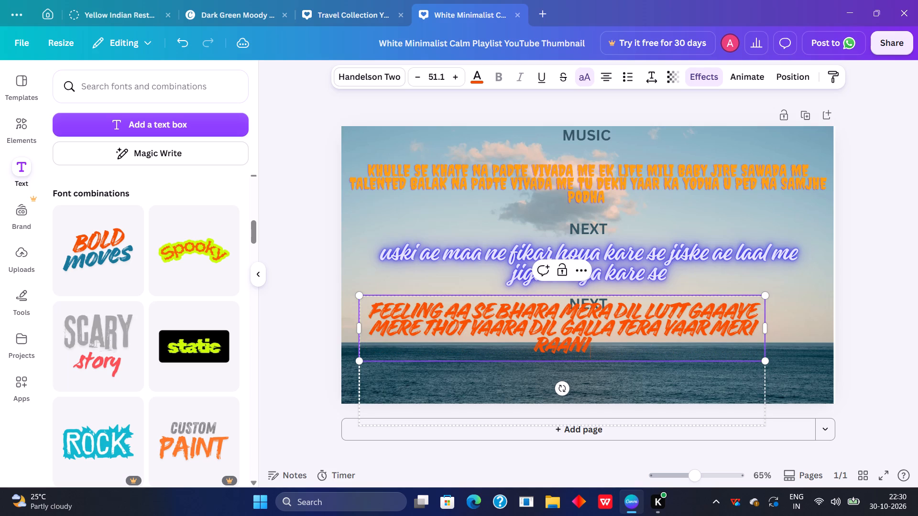
type("koina")
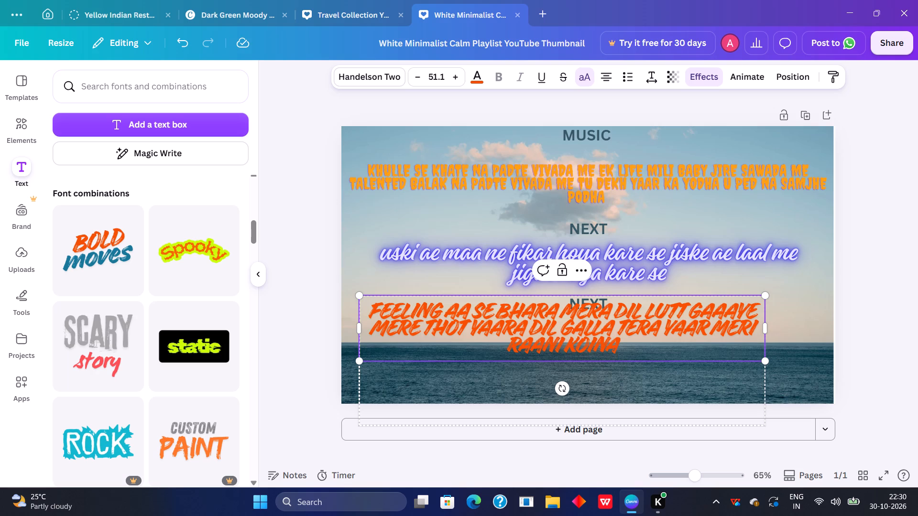
Append "tu h mera rajana tu h manjil dhadkan meri ko" to the orange lyrics.
key("space")
type("tu h mera rajana tu h manjil dha")
type("dkan merii")
key("BackSpace")
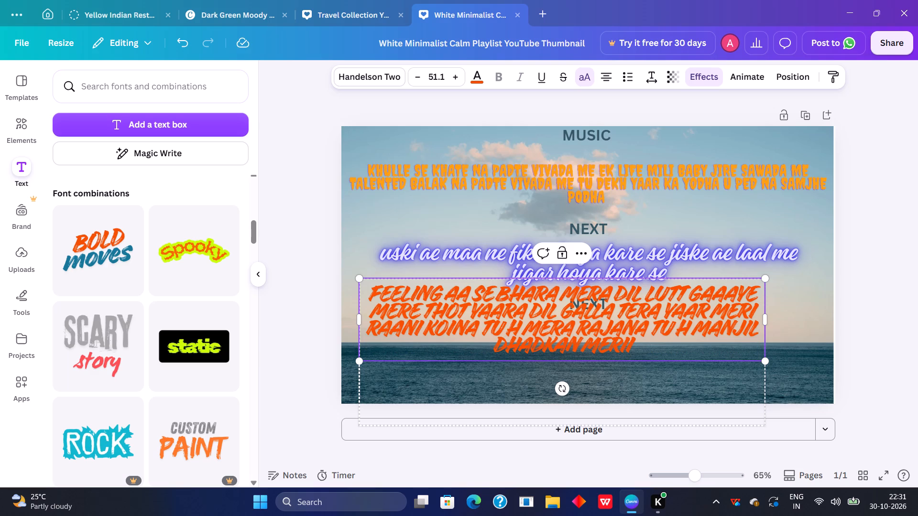
key("space")
type("ko")
key("space")
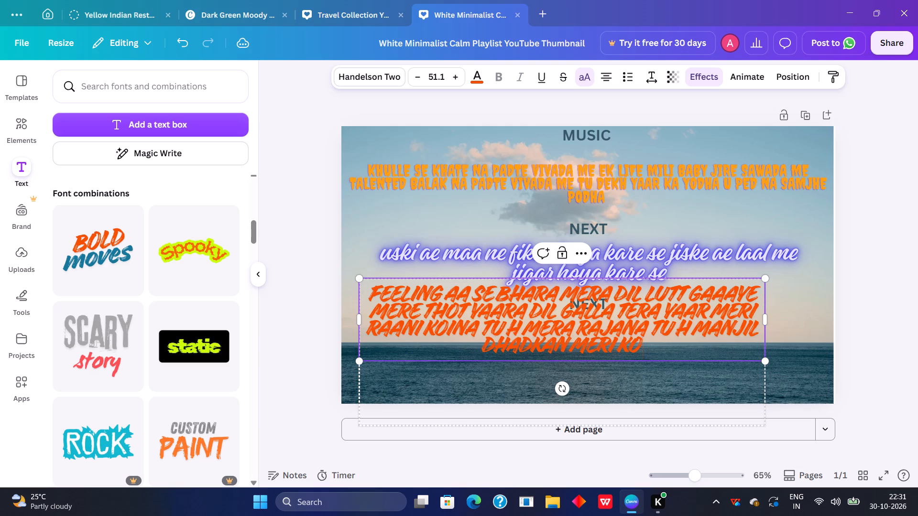
Append "ya lag h dunia to meri to ya jag h mera dini maanse tu hasi meri to ya jag h" to the orange lyrics.
type("ya lag h dunia to m")
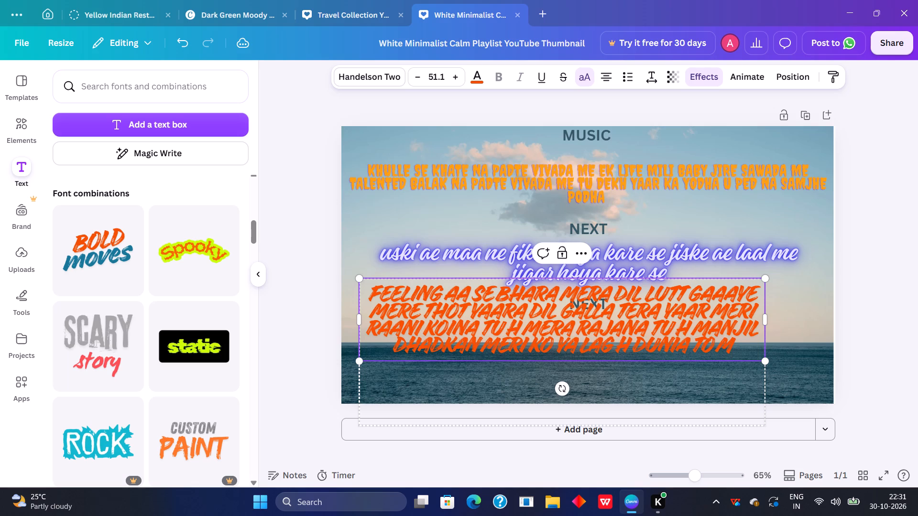
type("eri to ya jag h mera dini maanse ti")
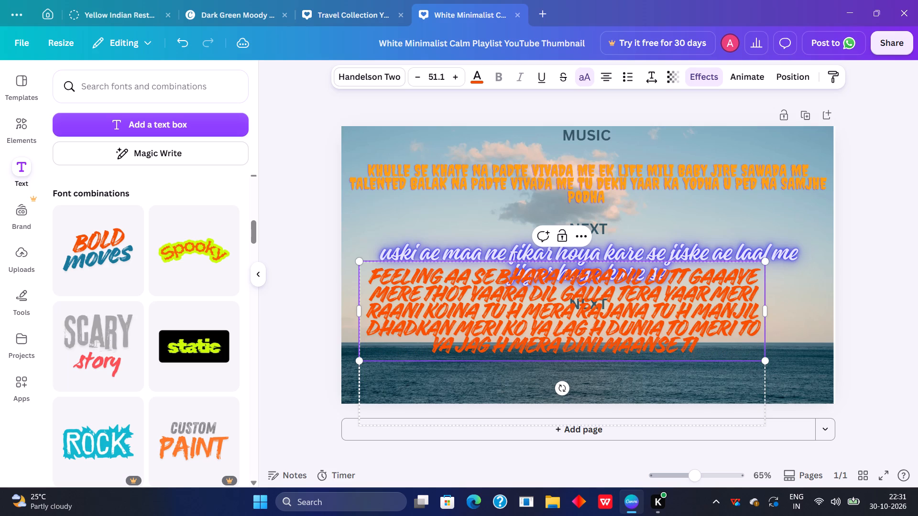
key("BackSpace")
key("u")
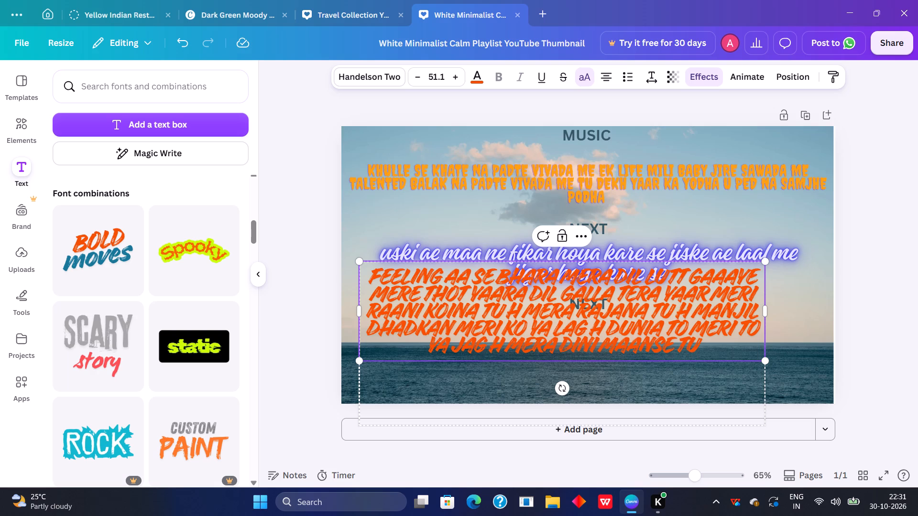
key("space")
type("hasi meri to ya jag h")
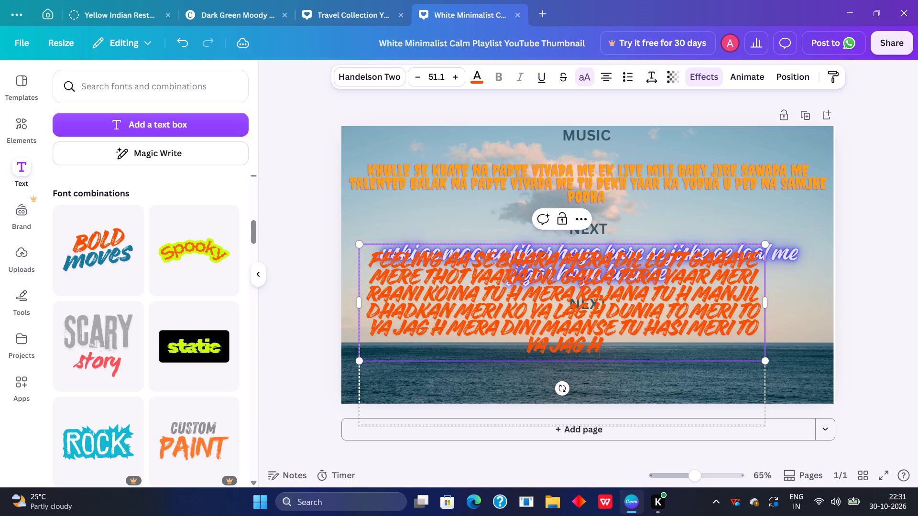
key("space")
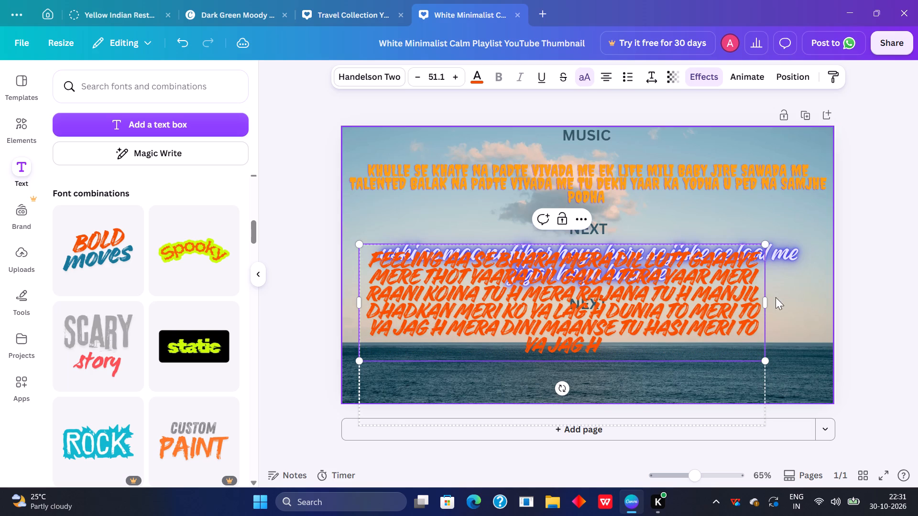
Widen the orange lyrics text box almost to the page's edge and scale its text down to size 38.9.
left_click_drag(766, 301, 825, 297)
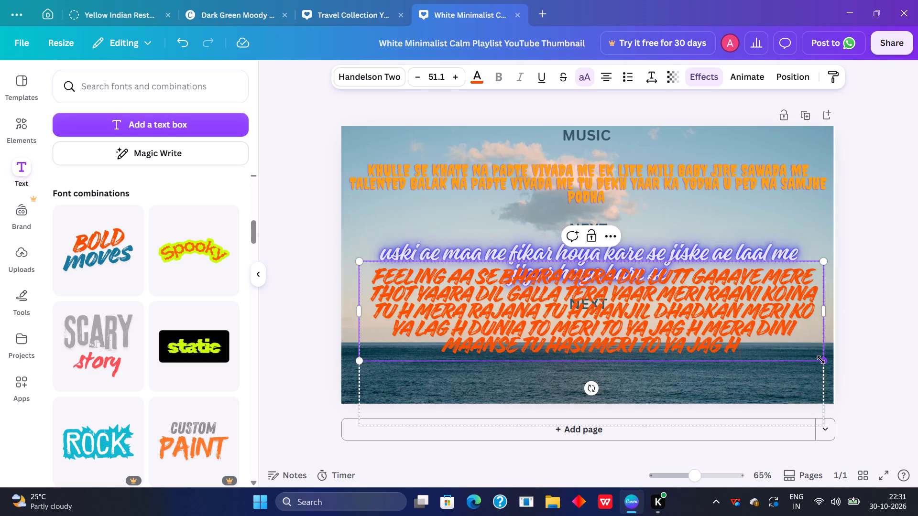
left_click_drag(823, 361, 674, 373)
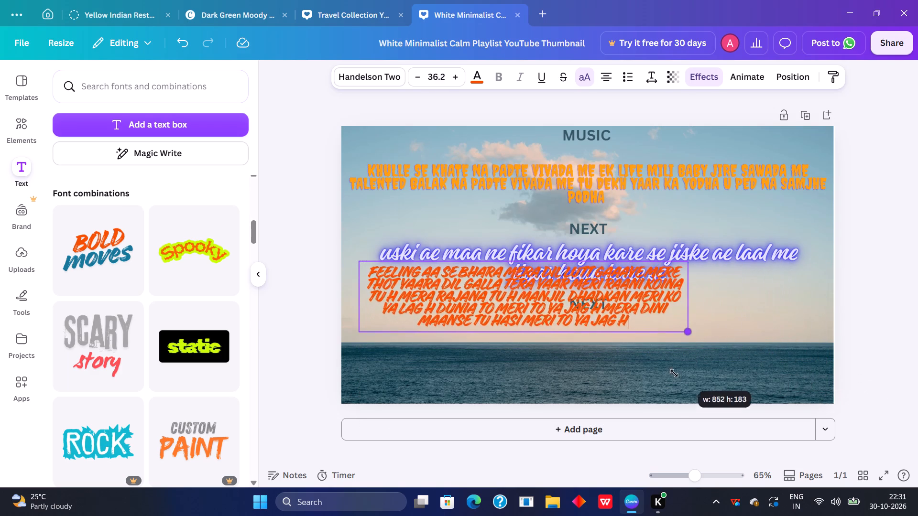
left_click_drag(674, 373, 703, 380)
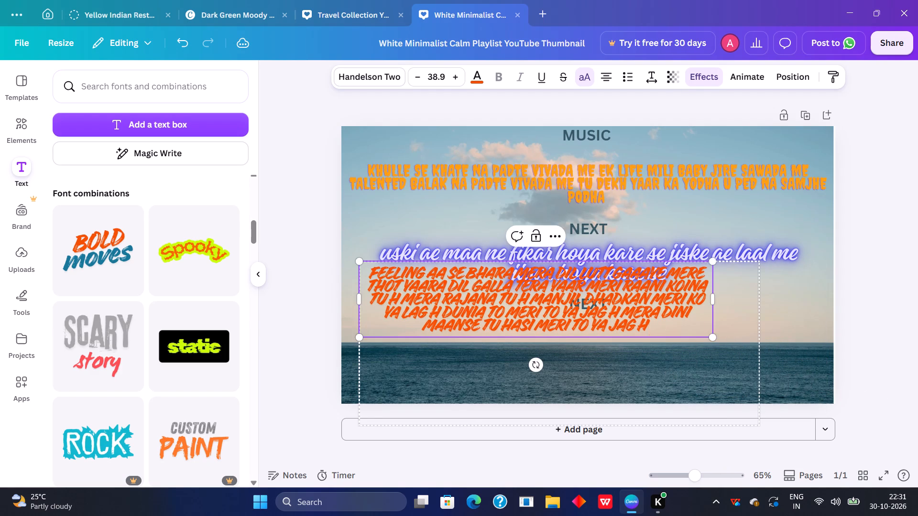
Move the orange lyrics group down so it sits centred just below the second NEXT heading.
left_click_drag(545, 327, 560, 363)
left_click(917, 258)
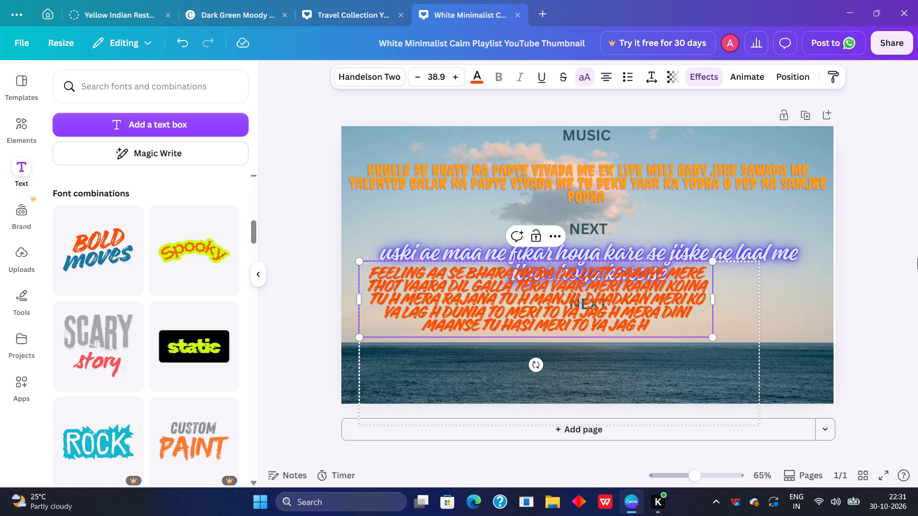
left_click_drag(649, 310, 691, 345)
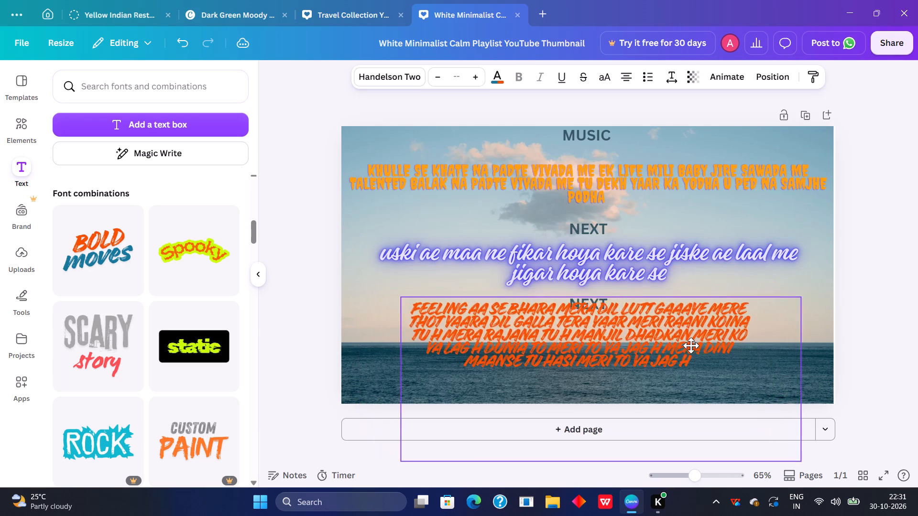
left_click_drag(691, 345, 695, 362)
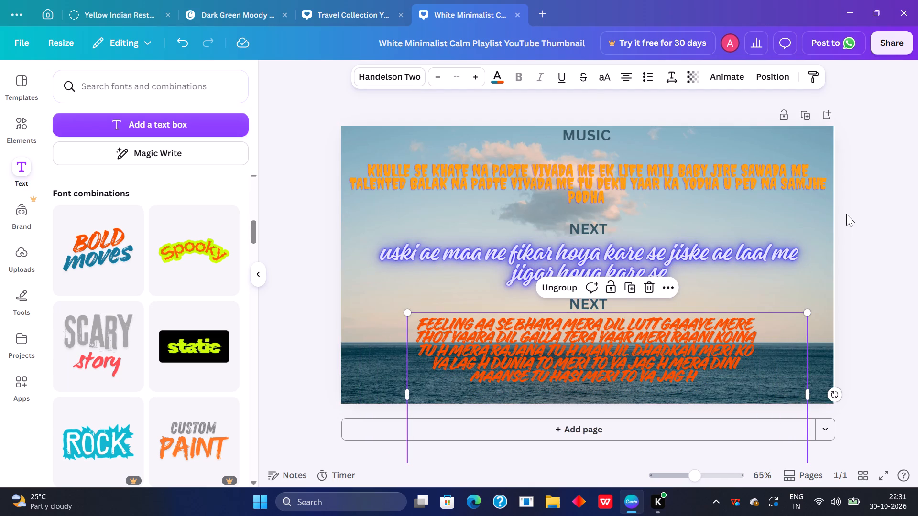
left_click(848, 216)
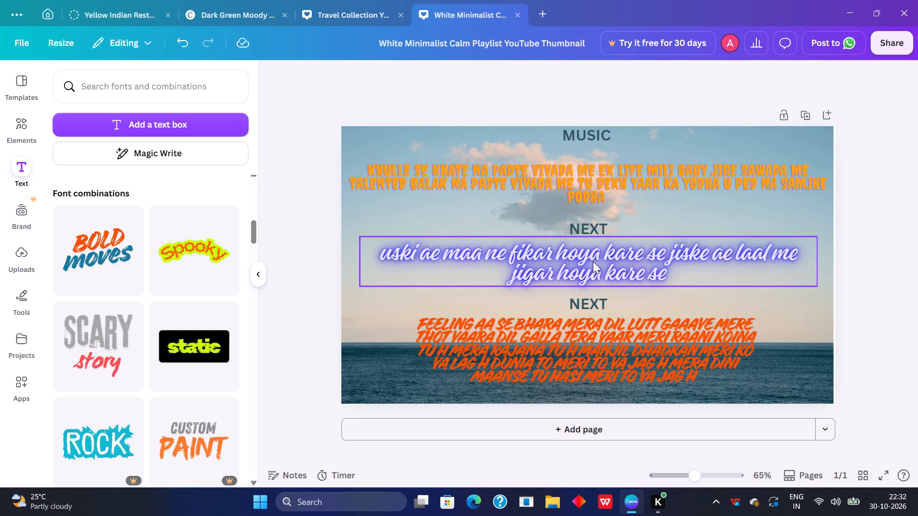
Delete the word "me" before "tu dekh" in the yellow-orange lyrics under the MUSIC heading.
left_click(570, 182)
double_click(570, 182)
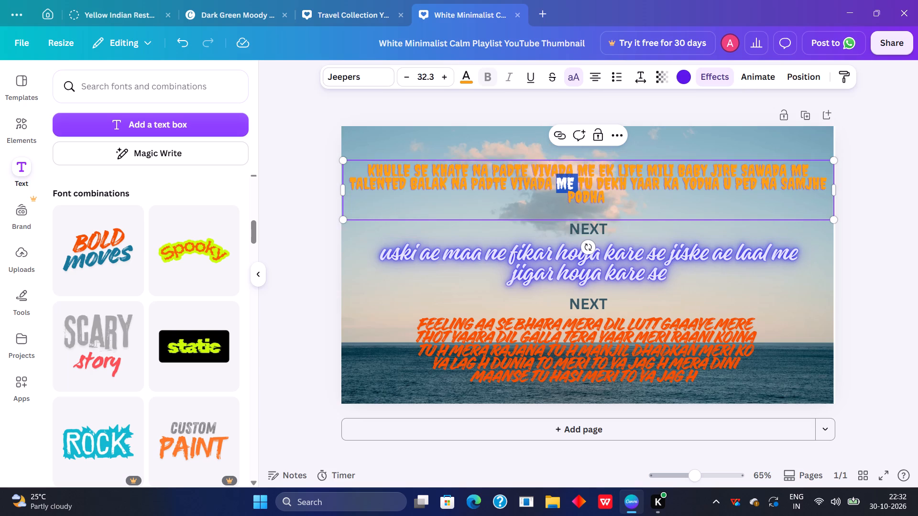
key("BackSpace")
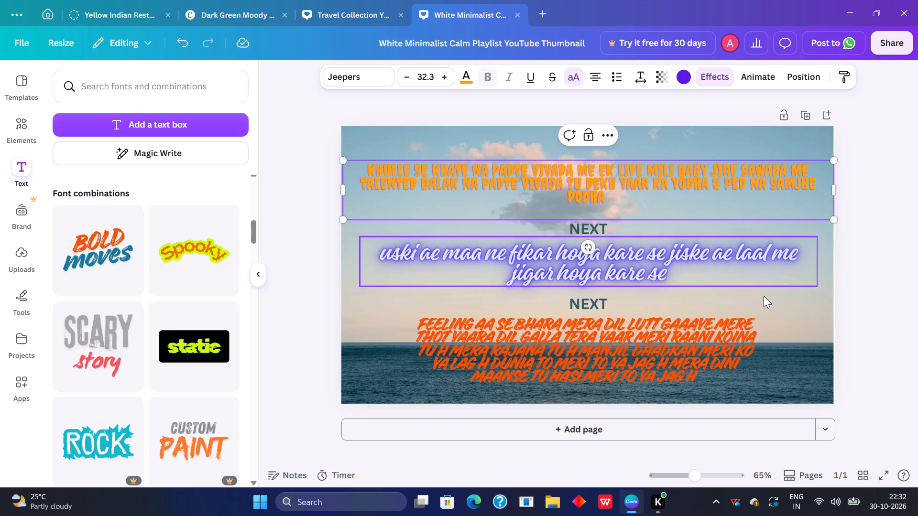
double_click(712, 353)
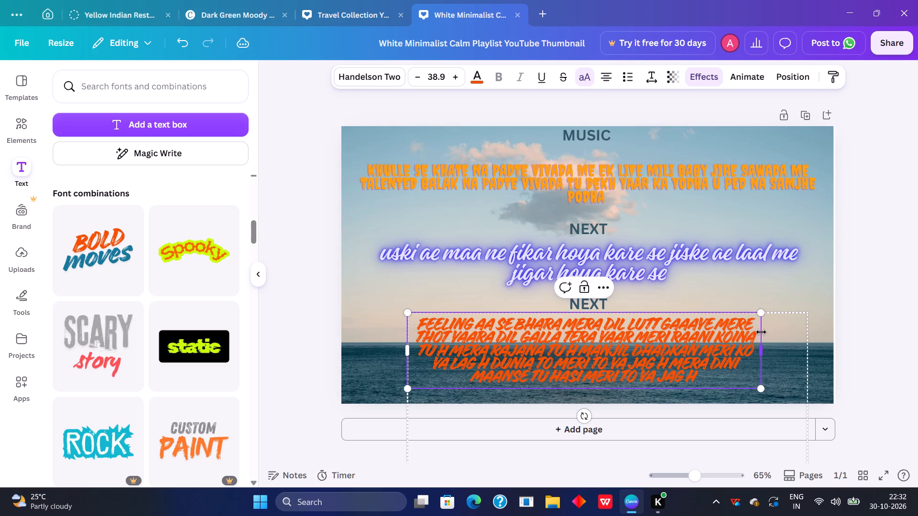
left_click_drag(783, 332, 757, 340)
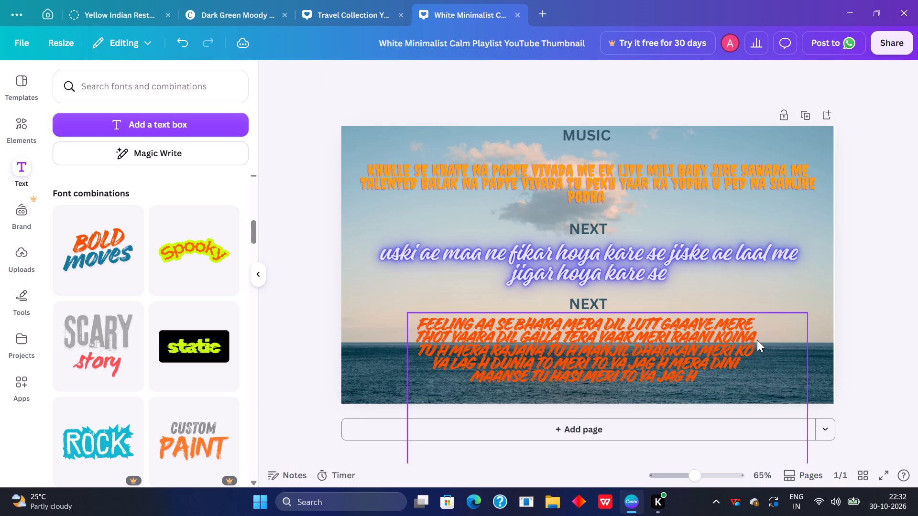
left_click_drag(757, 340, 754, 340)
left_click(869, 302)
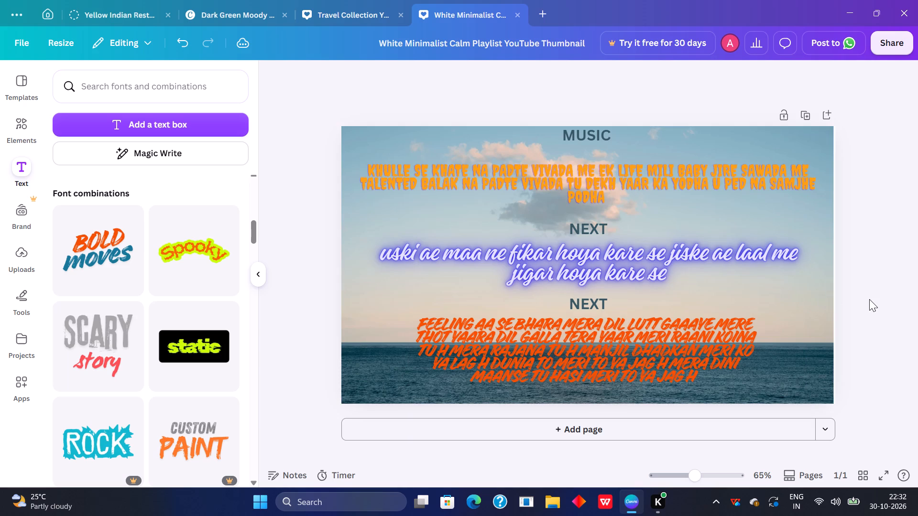
Stretch the background sea photo slightly sideways to cover the thin gap at the page's edge.
left_click(811, 287)
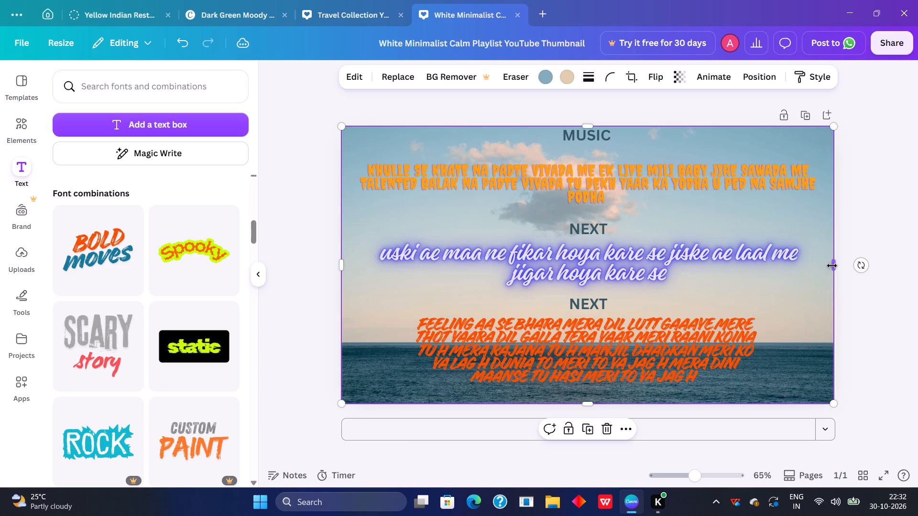
left_click_drag(832, 266, 836, 266)
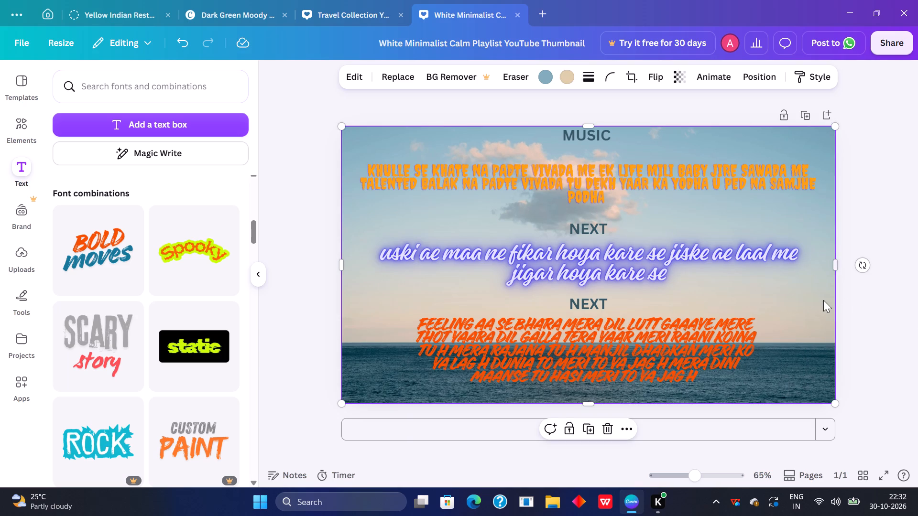
left_click(865, 308)
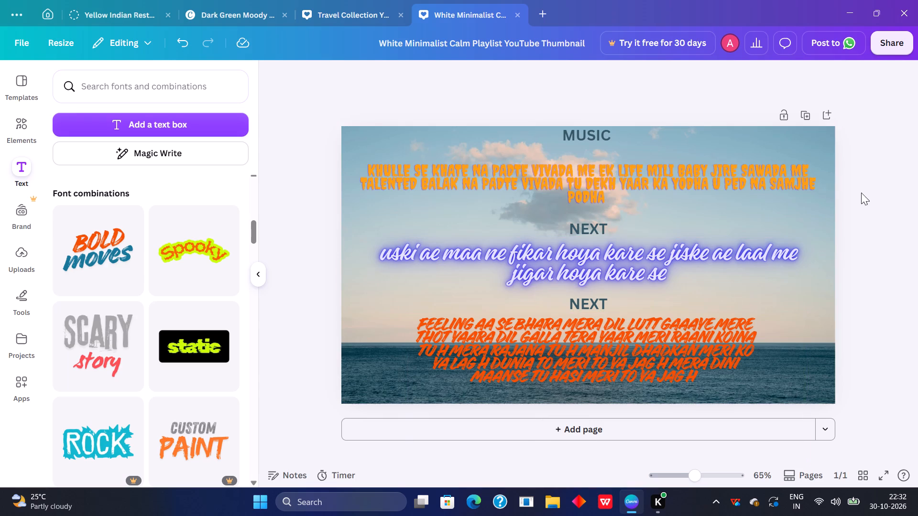
Download the design as a PNG file named music in the Downloads folder.
left_click(884, 43)
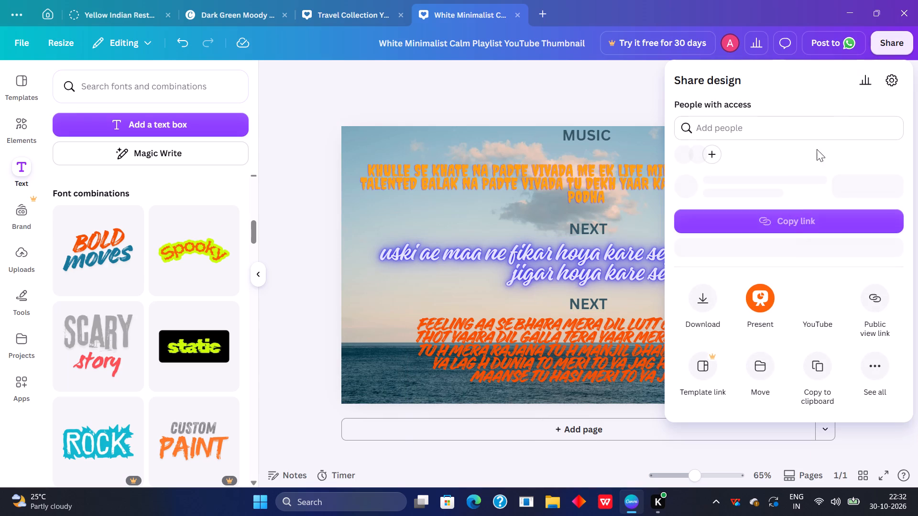
left_click(699, 321)
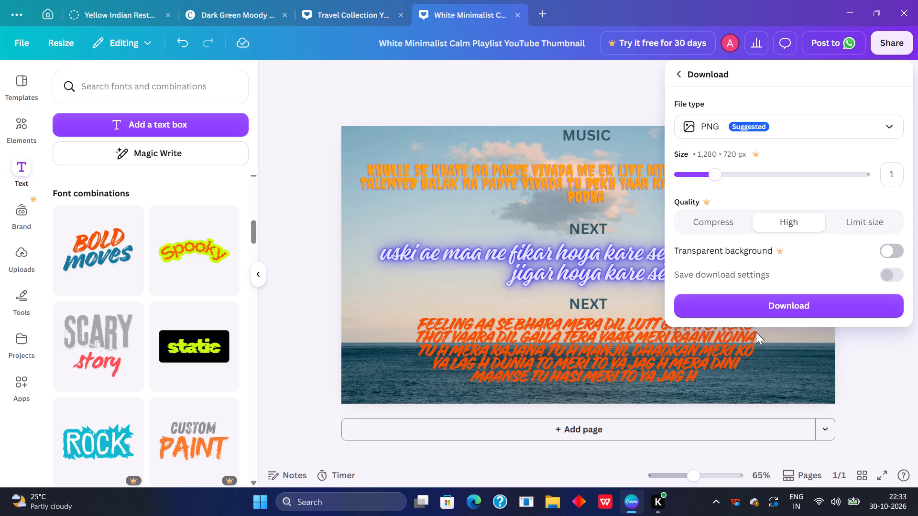
left_click(759, 310)
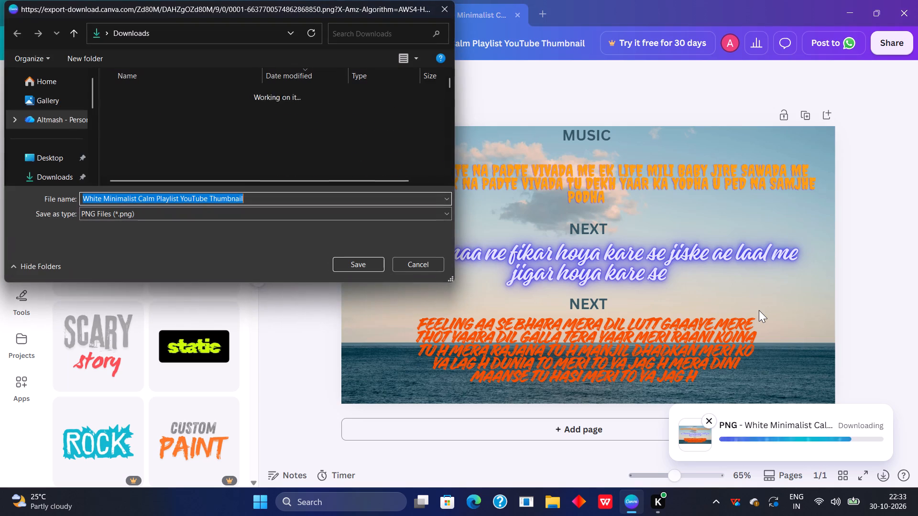
type("mus")
type("ic")
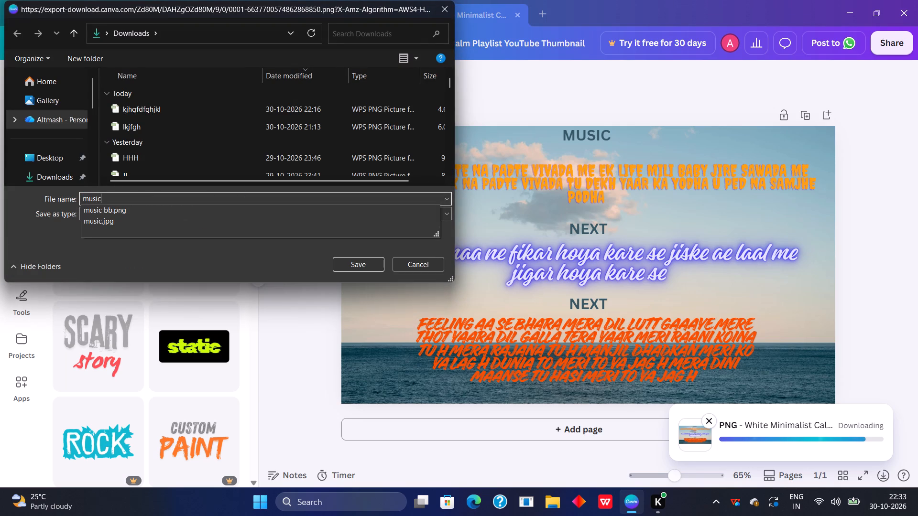
key("Return")
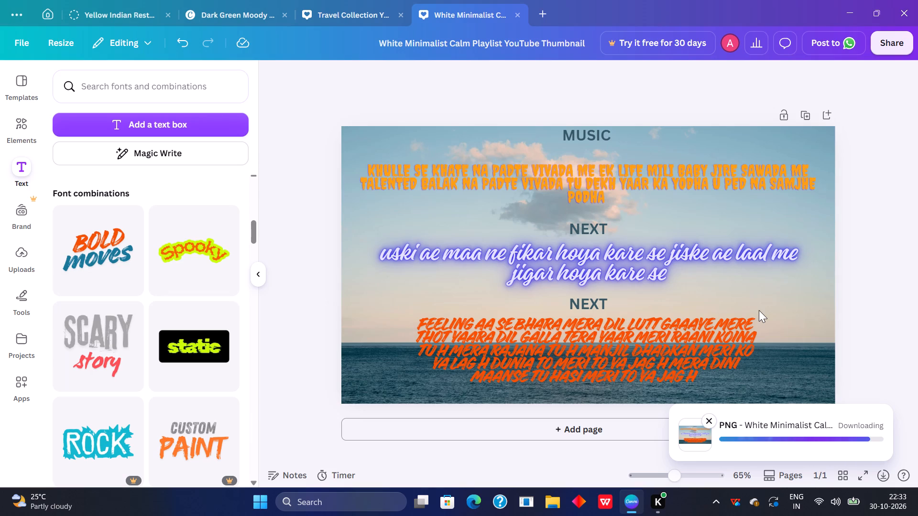
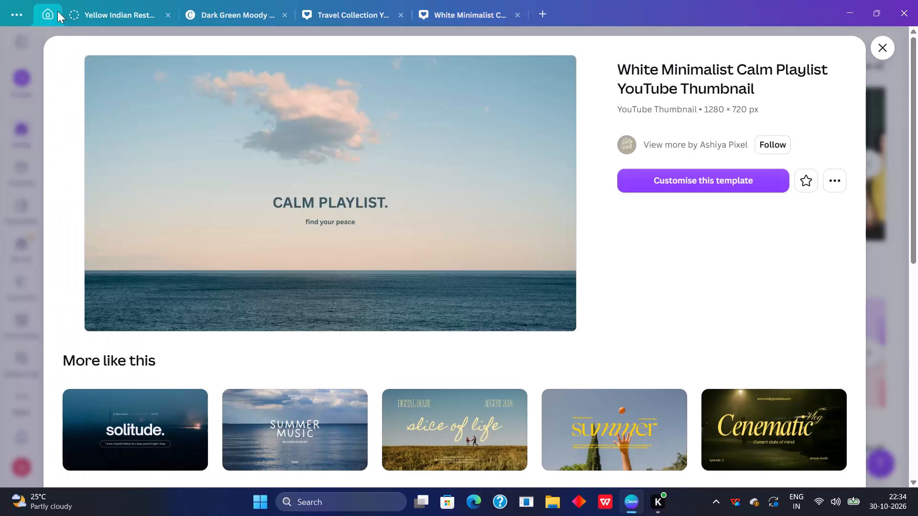
Choose the Summer Music design, Blue Calm Ocean Music YouTube Thumbnail, from the similar templates and start customising it.
scroll(78, 154, "down", 1)
scroll(91, 199, "down", 2)
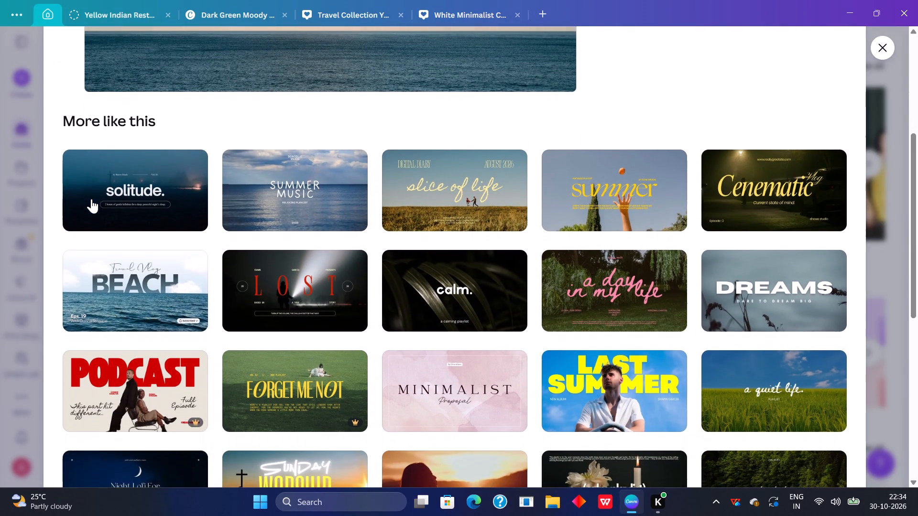
scroll(91, 199, "down", 2)
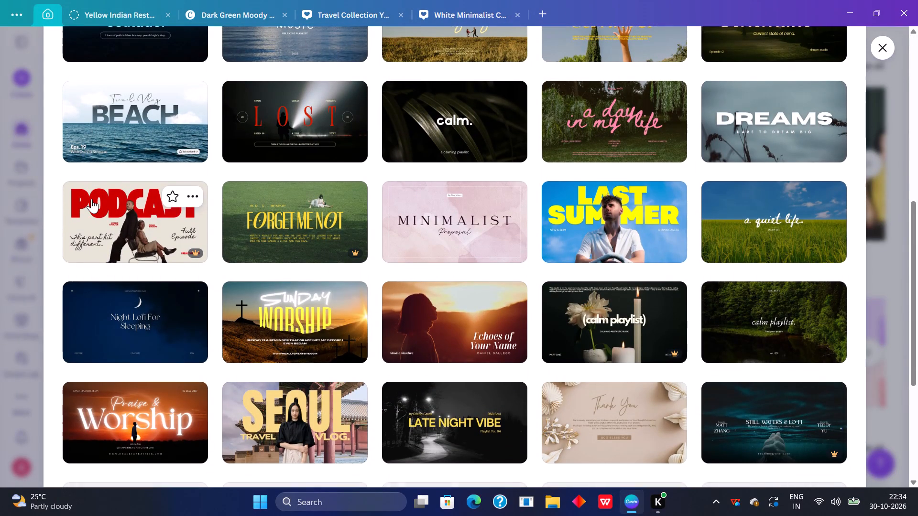
scroll(91, 199, "up", 3)
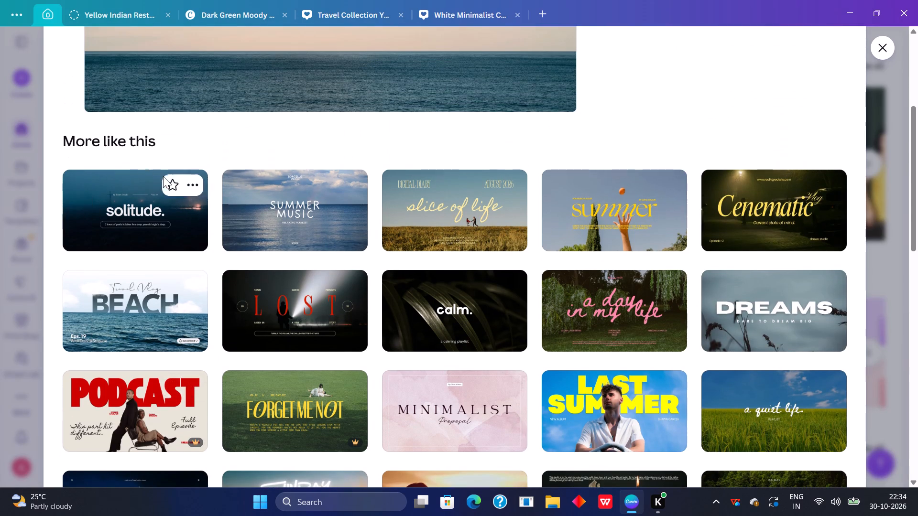
left_click(262, 222)
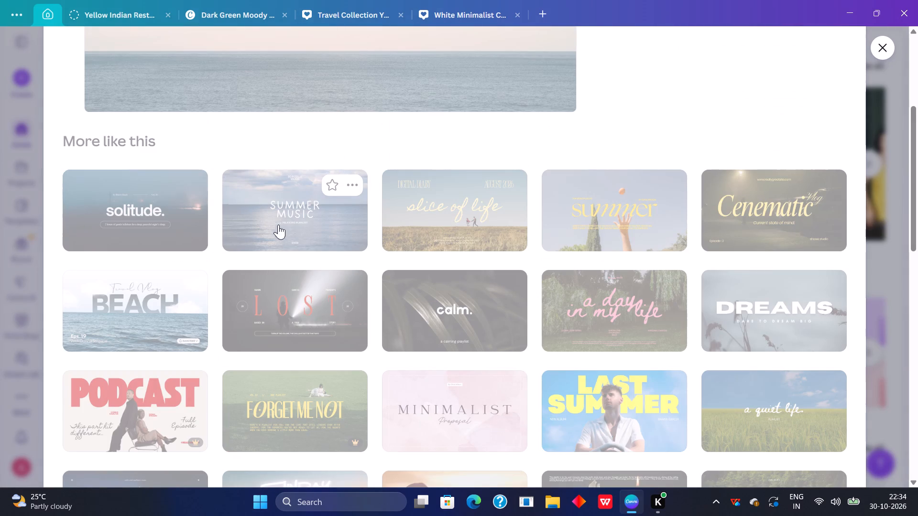
scroll(311, 215, "up", 3)
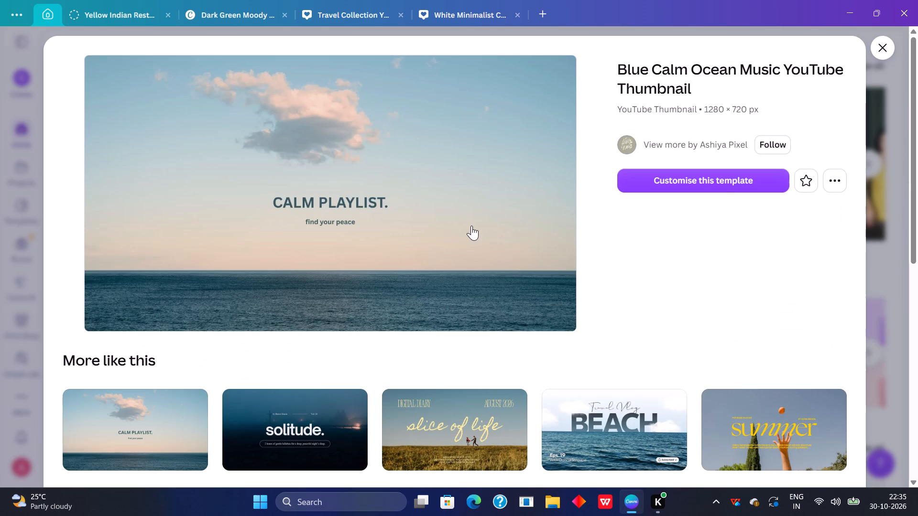
left_click(688, 185)
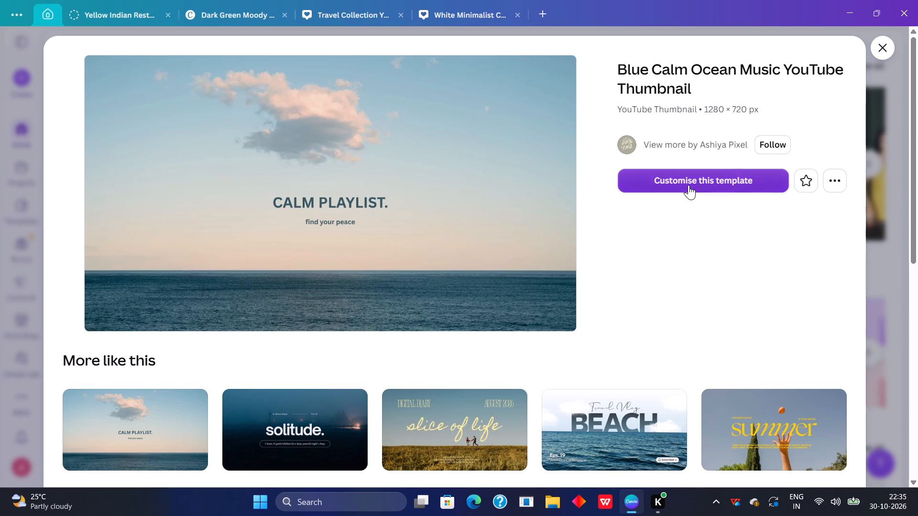
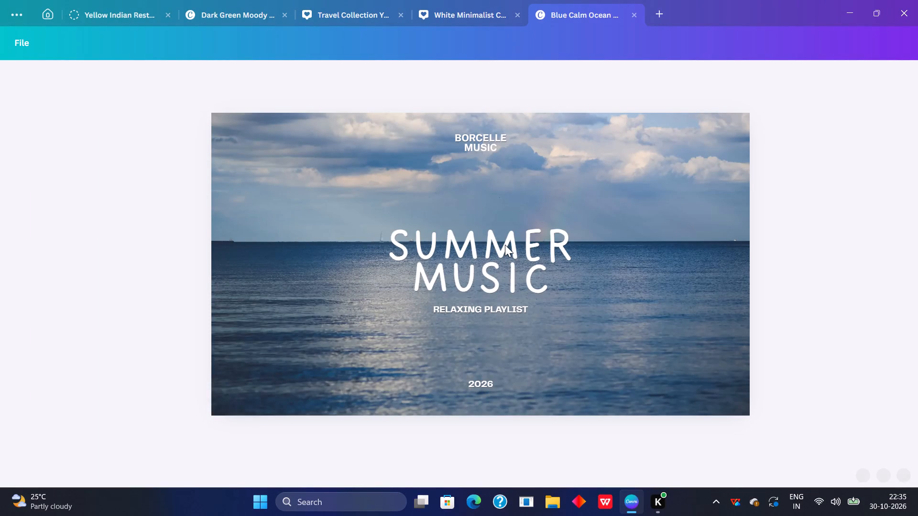
Delete the word BORCELLE from the small heading at the top of the thumbnail, keeping only MUSIC.
left_click(506, 230)
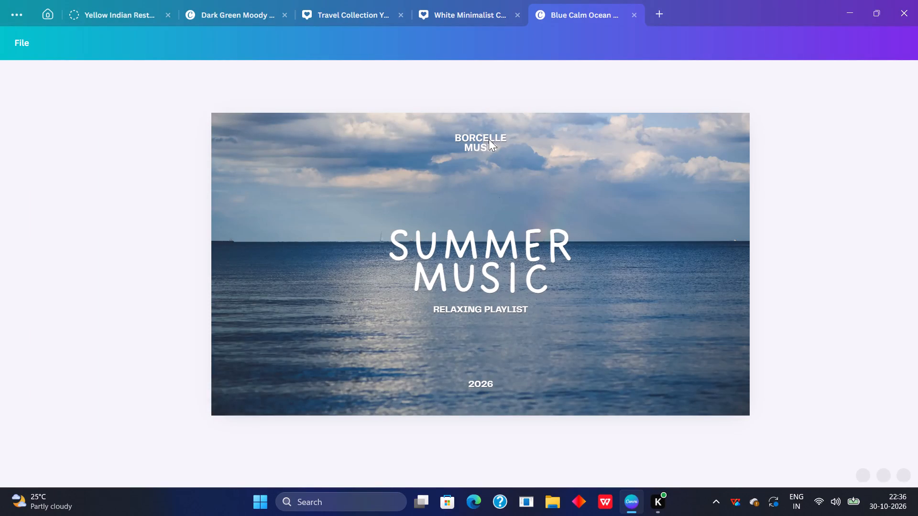
double_click(489, 138)
double_click(489, 138)
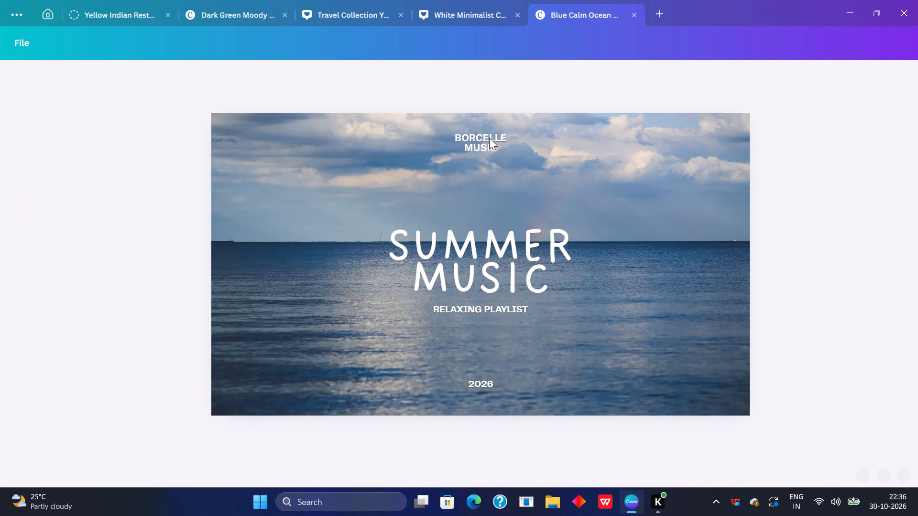
double_click(489, 138)
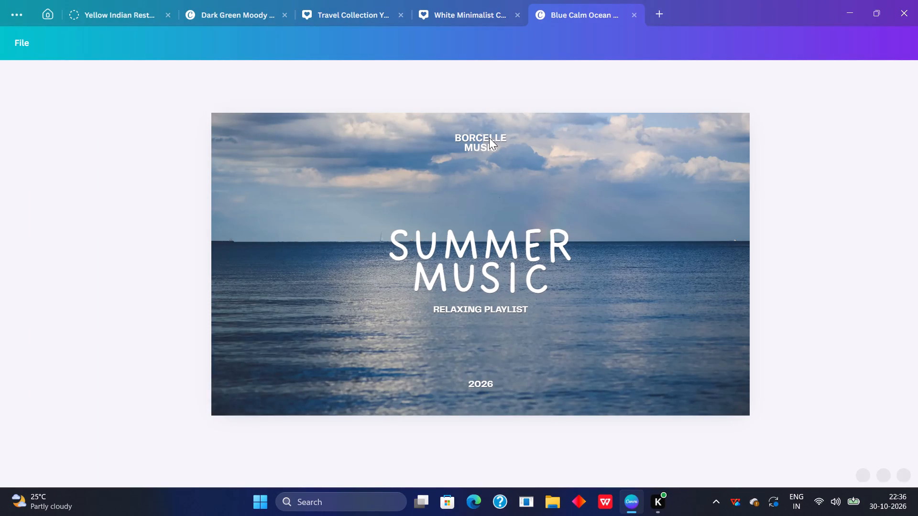
double_click(487, 142)
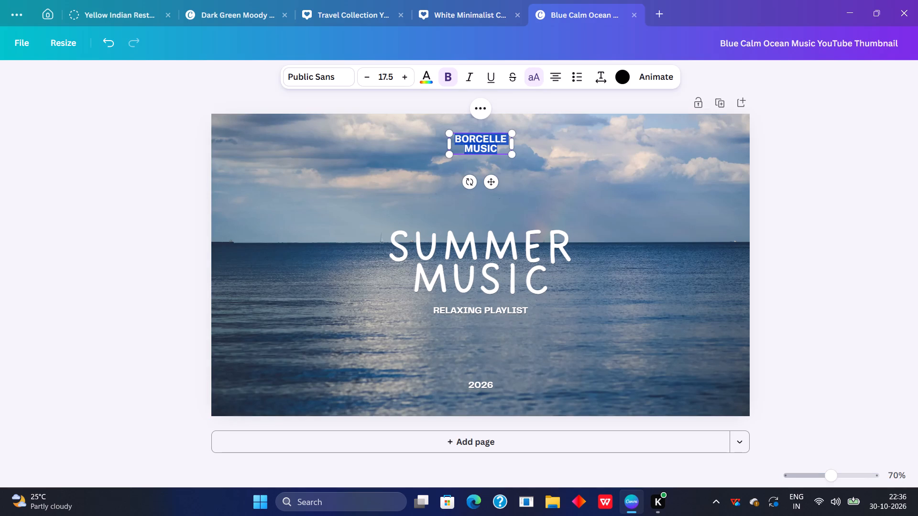
double_click(474, 140)
key("BackSpace")
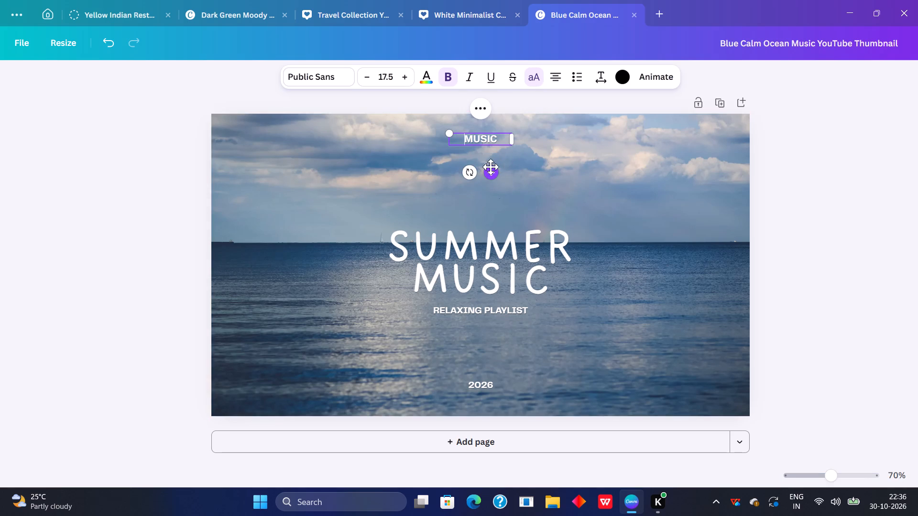
Move the MUSIC heading up to the top edge of the thumbnail, keeping it horizontally centred.
left_click_drag(490, 166, 491, 149)
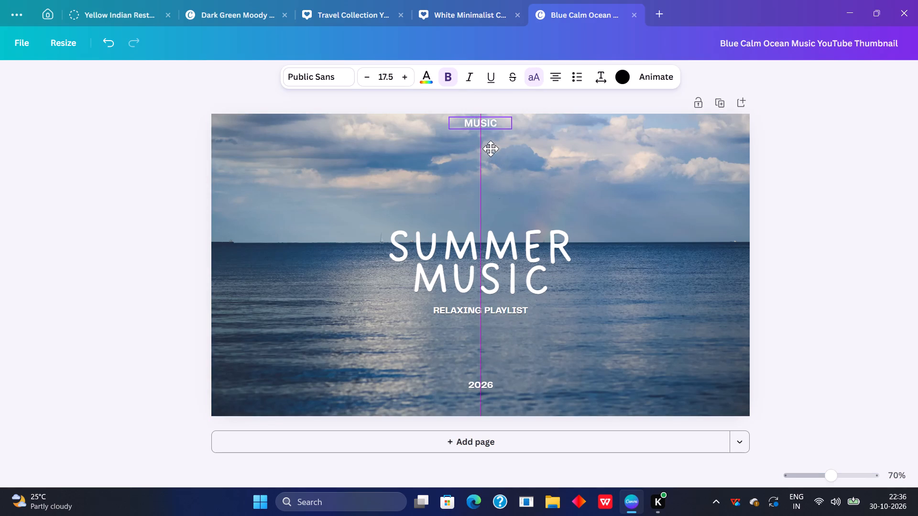
left_click_drag(491, 149, 491, 150)
Replace the Summer Music title with "sab bhul jaa purane tere laayak a mhi mere bina tera koi nayak a nhi".
double_click(485, 253)
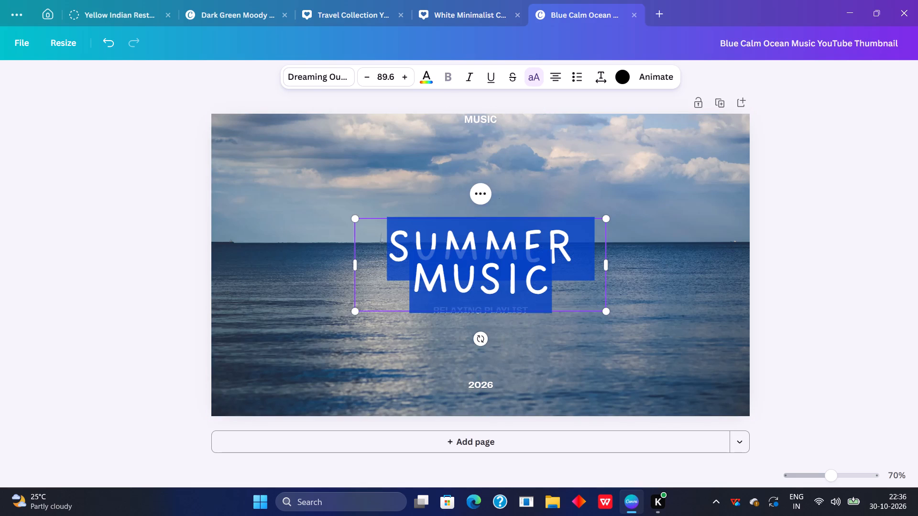
key("BackSpace")
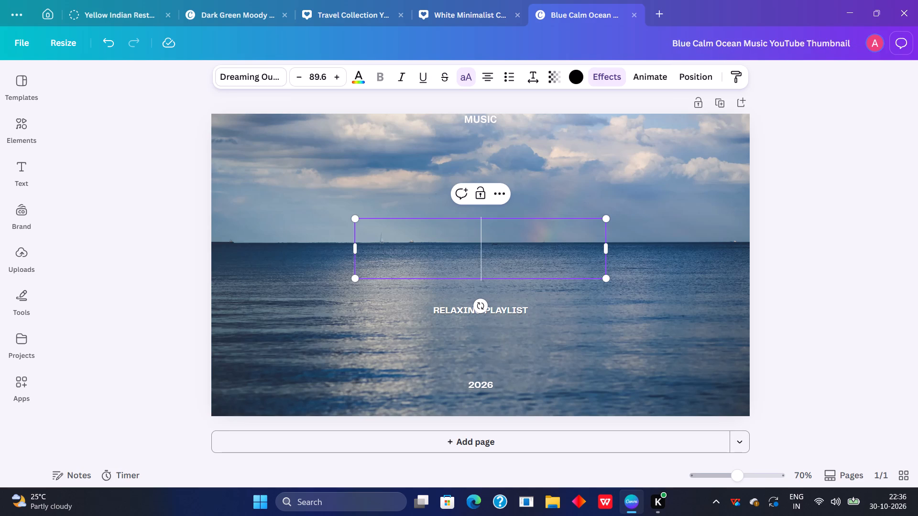
type("sab bhul jaa pura")
type("ne tere laayak n")
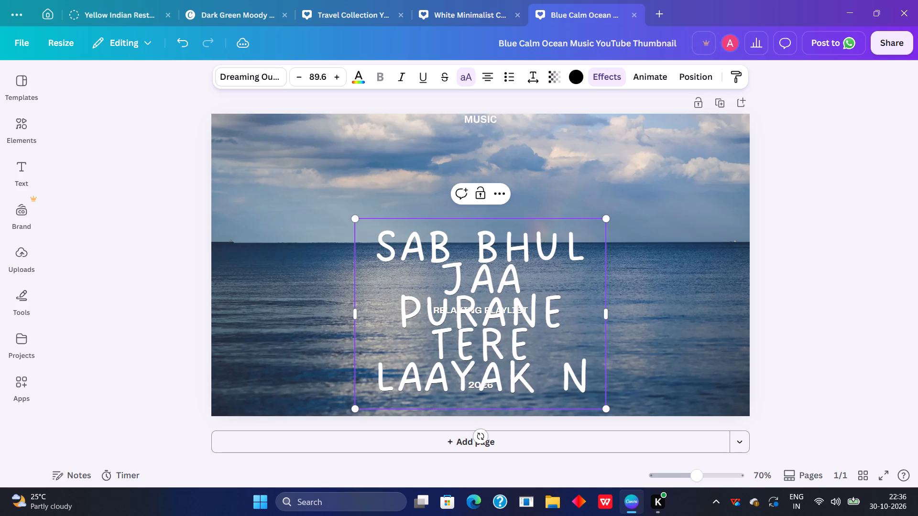
key("BackSpace")
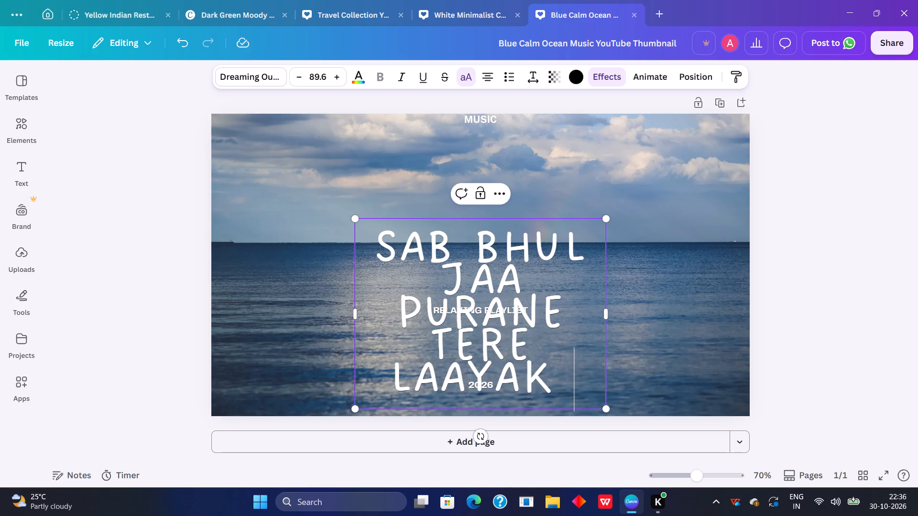
type("a mhi mere bina tera koi")
key("space")
type("nayak")
key("space")
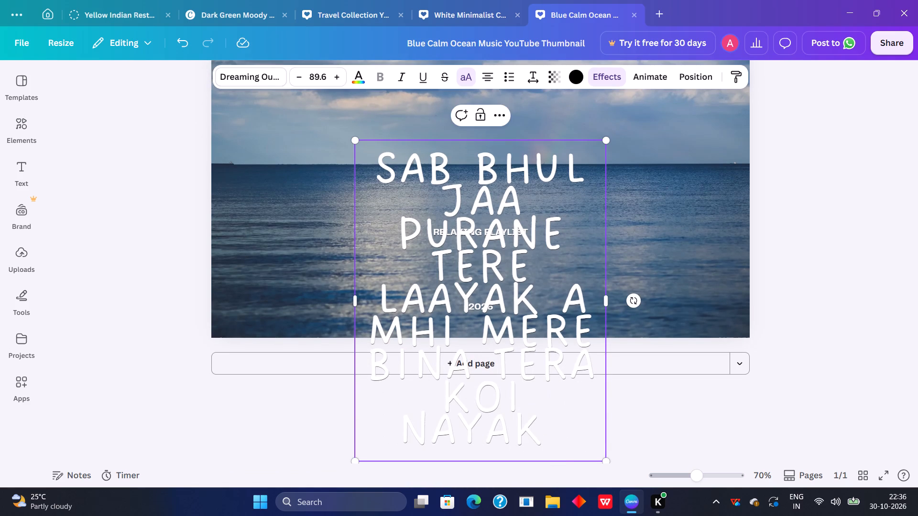
key("a")
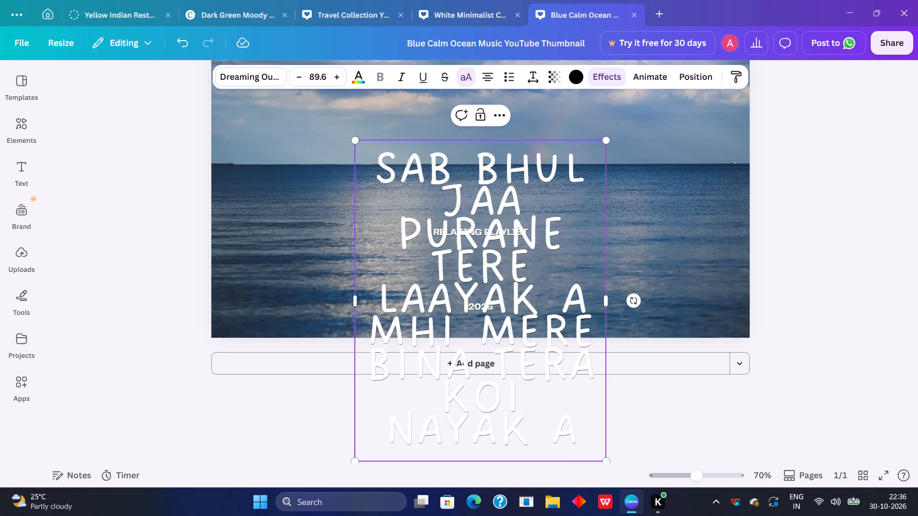
key("space")
type("nhi")
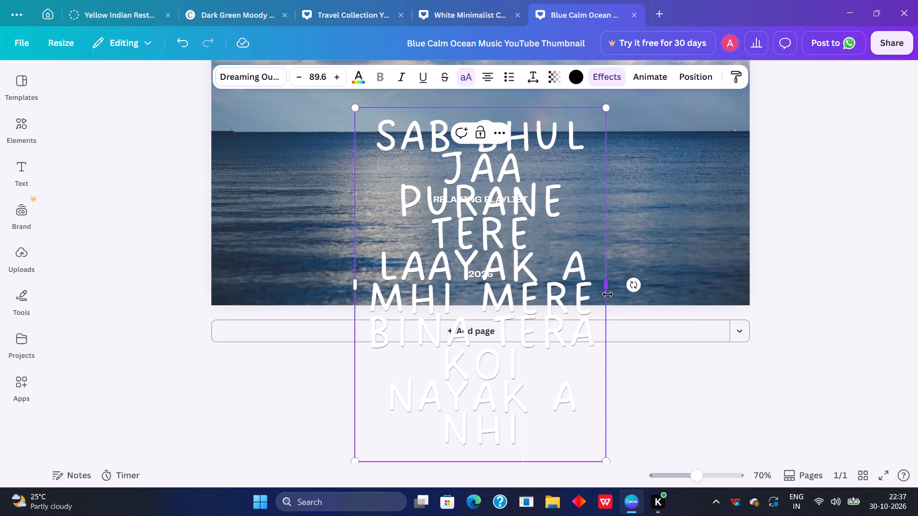
Move the lyrics text up beneath the MUSIC heading and widen its box to about 1,231 across the image.
left_click_drag(608, 294, 695, 266)
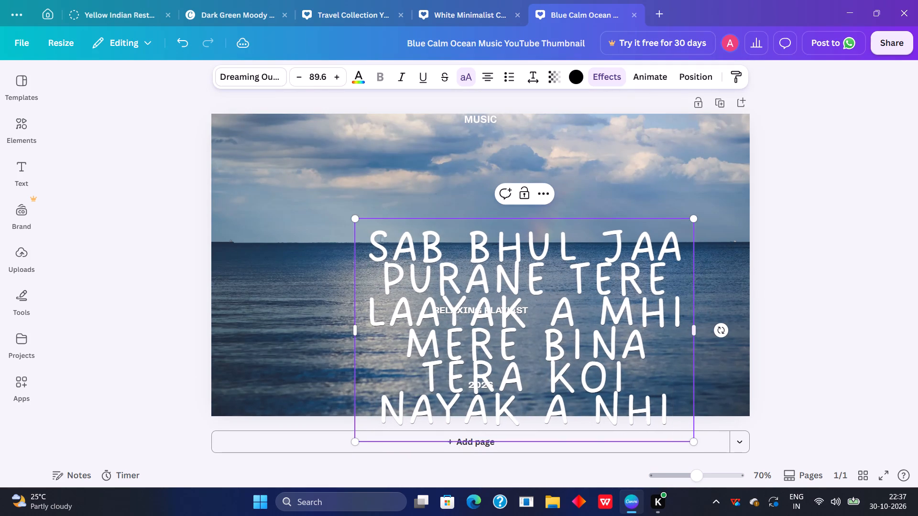
left_click(572, 194)
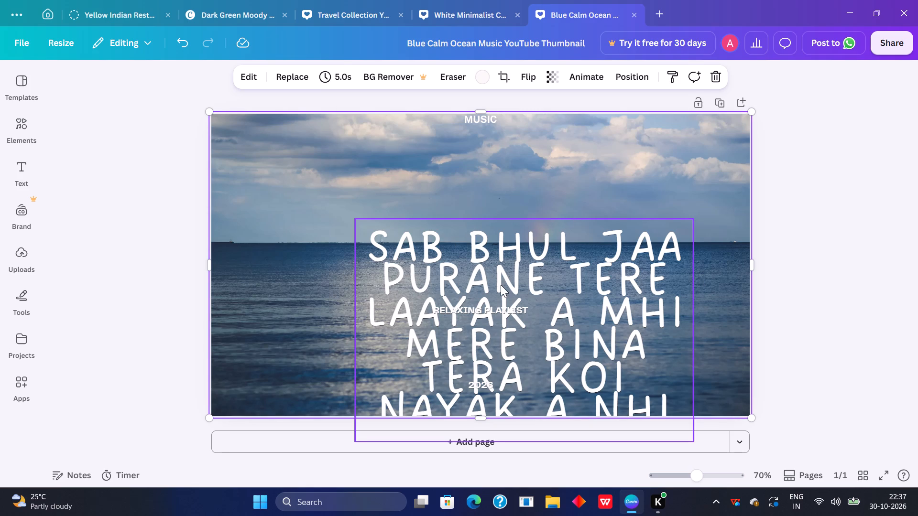
left_click_drag(501, 285, 456, 193)
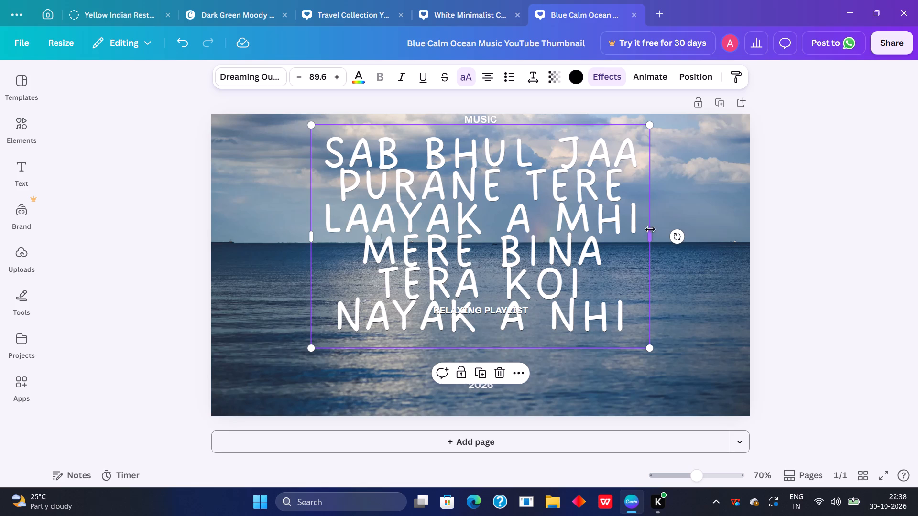
left_click_drag(651, 236, 733, 236)
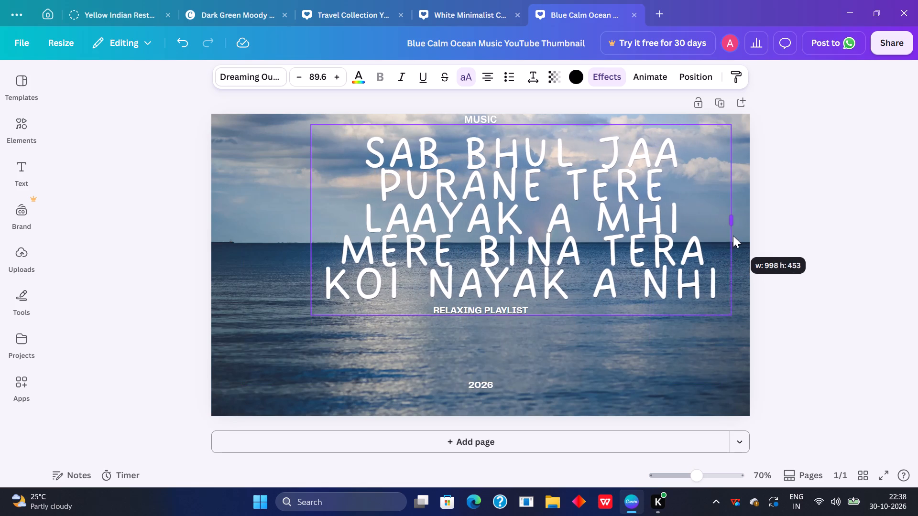
left_click_drag(733, 236, 736, 235)
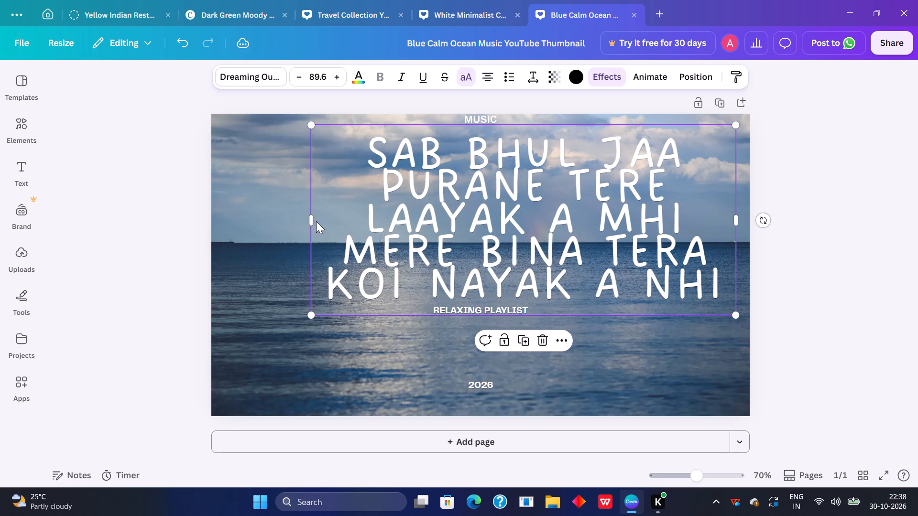
left_click_drag(311, 219, 184, 268)
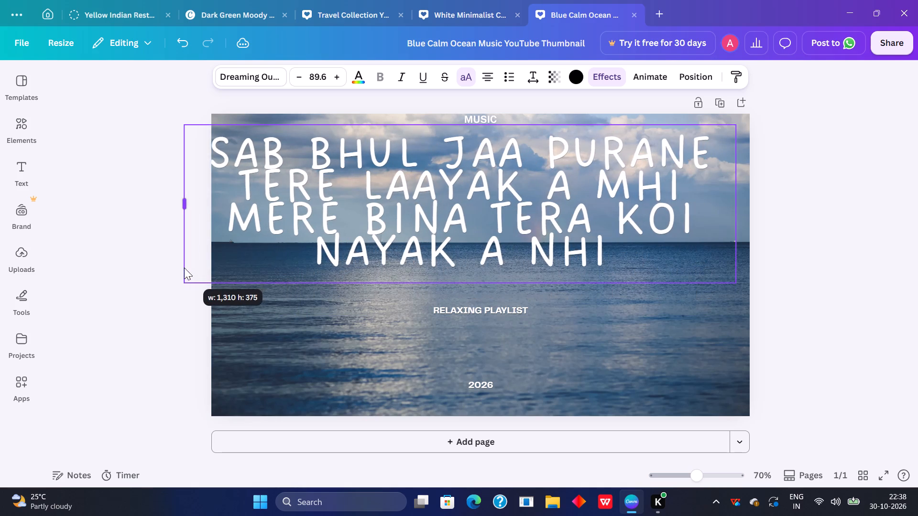
left_click_drag(184, 268, 218, 271)
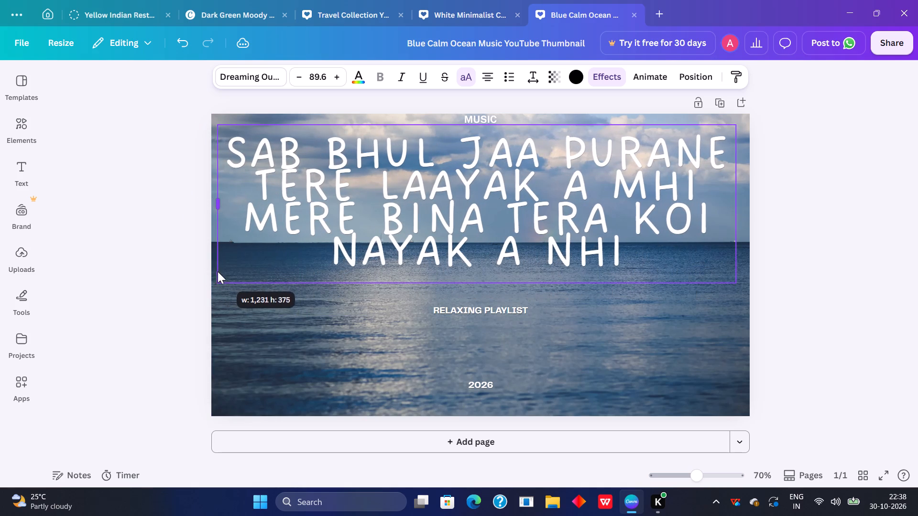
left_click_drag(218, 271, 219, 271)
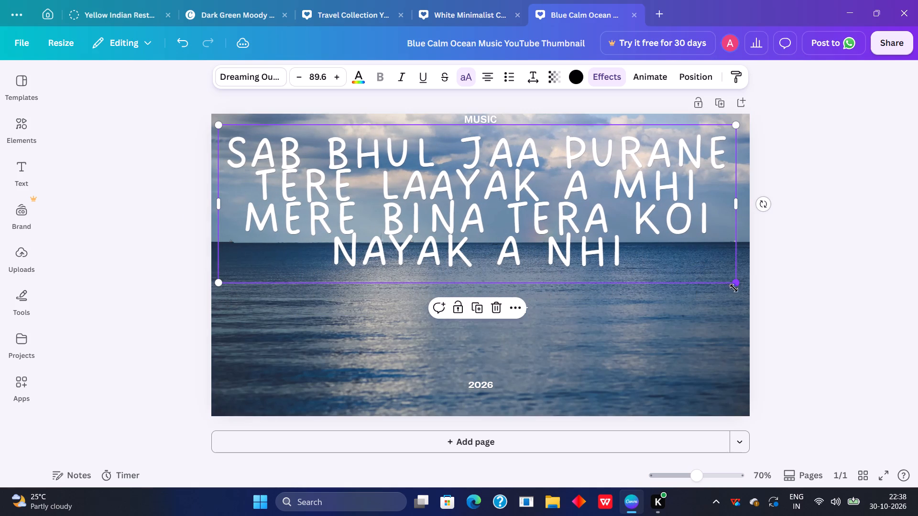
Scale the lyrics text down proportionally to a font size of about 72.9.
left_click_drag(737, 280, 675, 248)
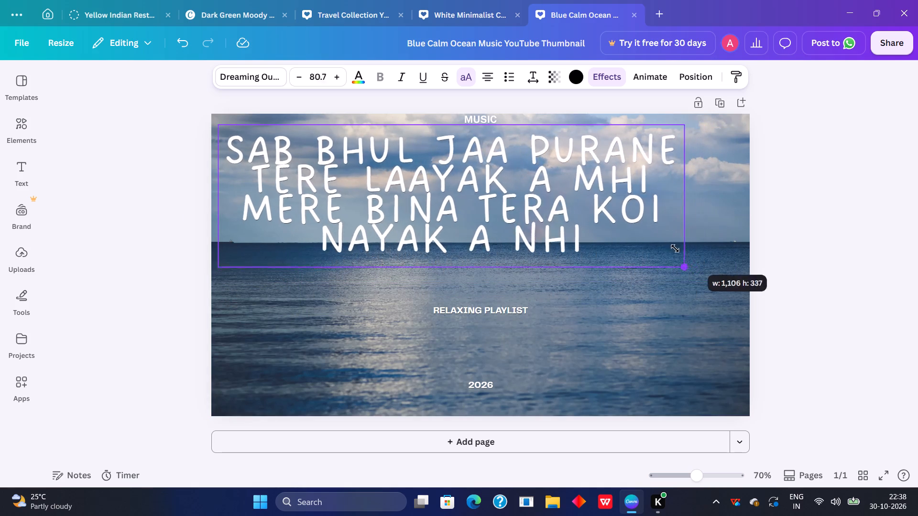
left_click_drag(675, 248, 501, 259)
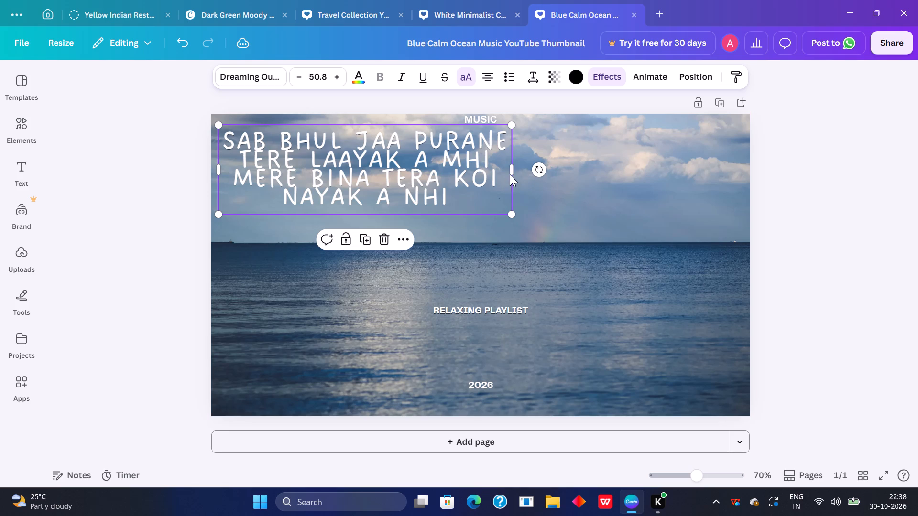
left_click_drag(513, 213, 622, 314)
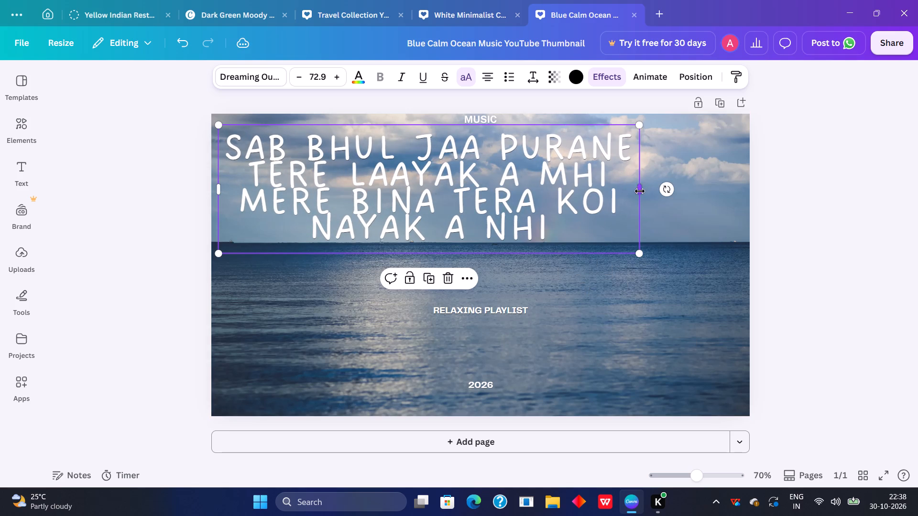
Shift the lyrics box slightly inward and widen it nearly to the image's edge so the text wraps onto three lines.
left_click_drag(639, 191, 652, 200)
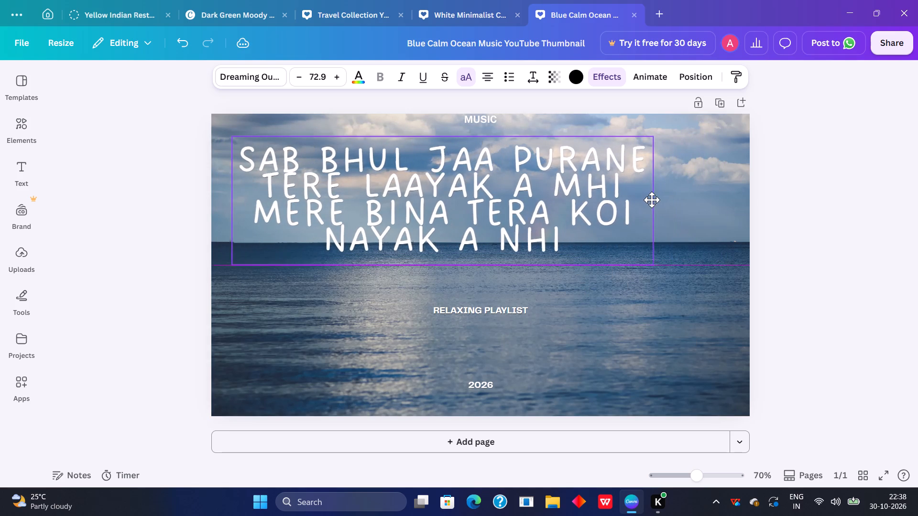
left_click_drag(652, 200, 647, 196)
left_click_drag(651, 193, 722, 196)
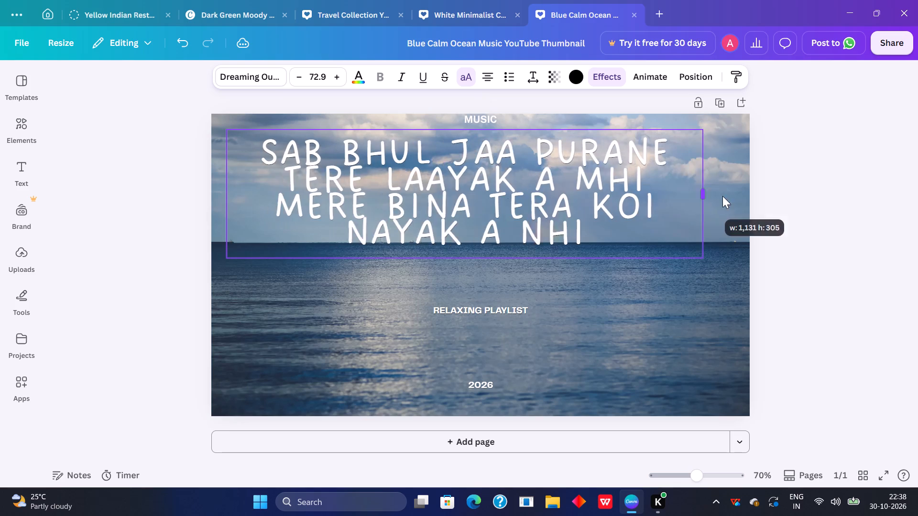
left_click_drag(722, 196, 746, 199)
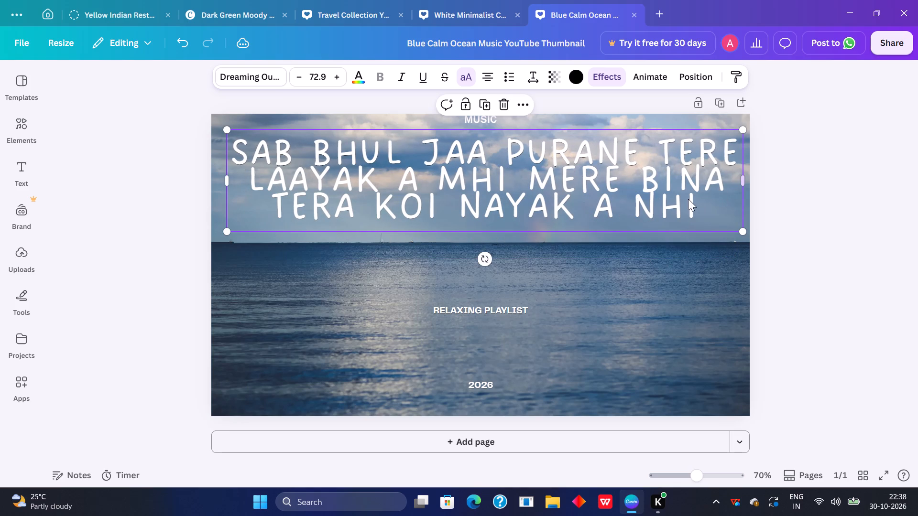
Append "meri akhi dii kahani" directly to the end of the lyrics text.
left_click(707, 209)
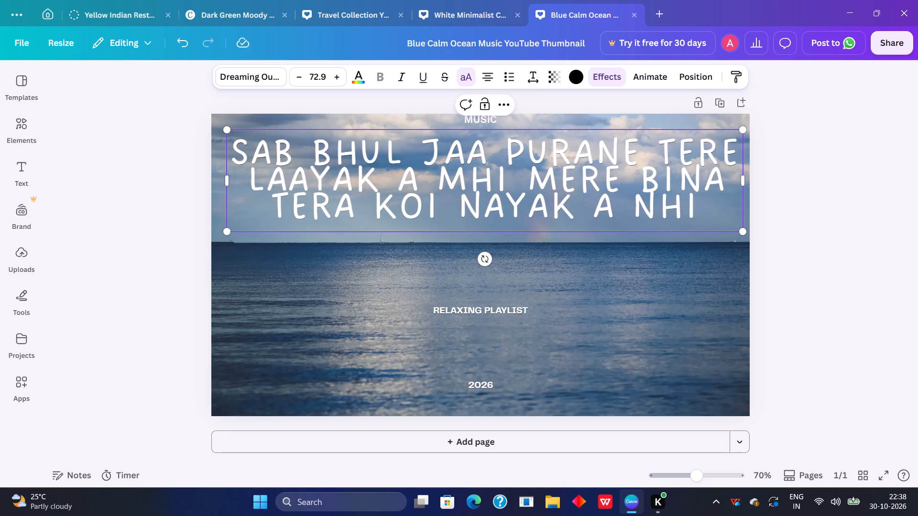
type("mer")
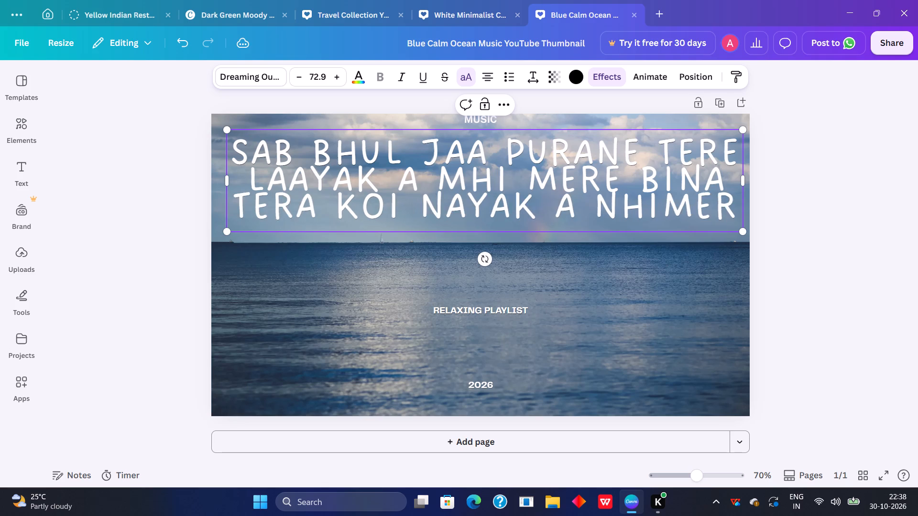
key("e")
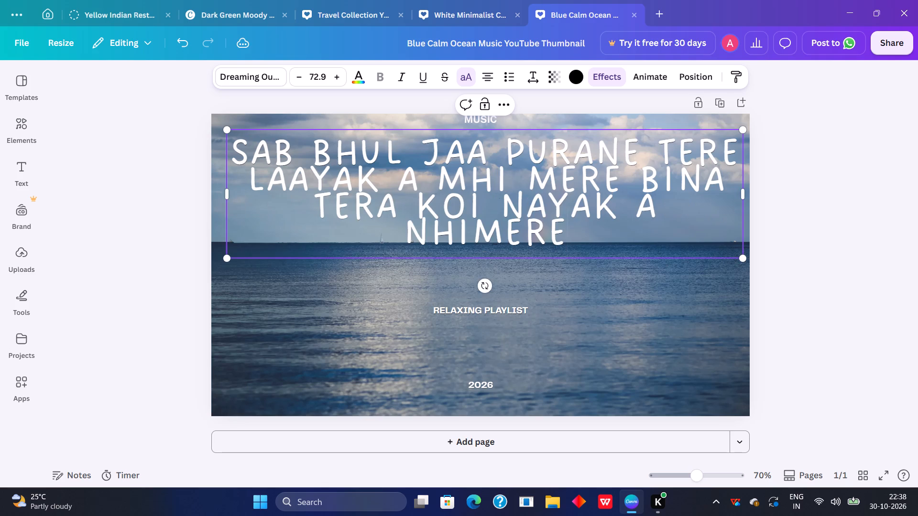
key("space")
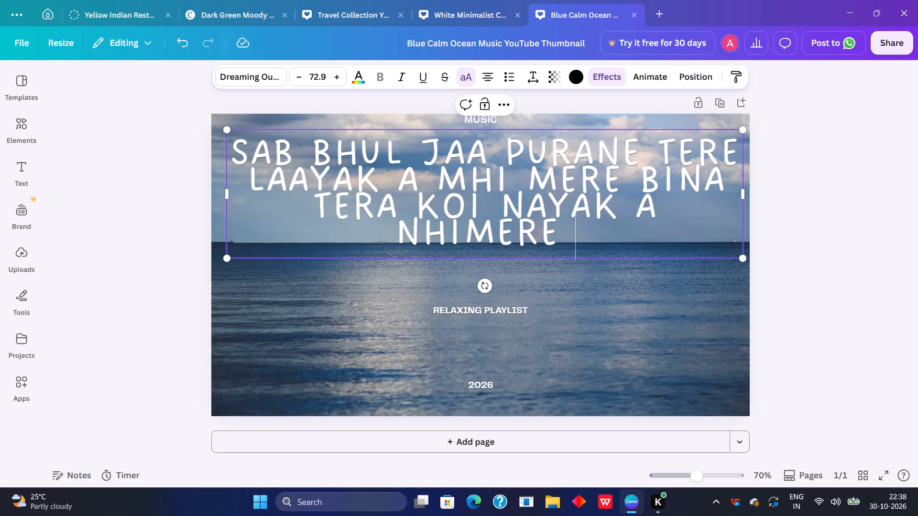
key("BackSpace")
key("BackSpace")
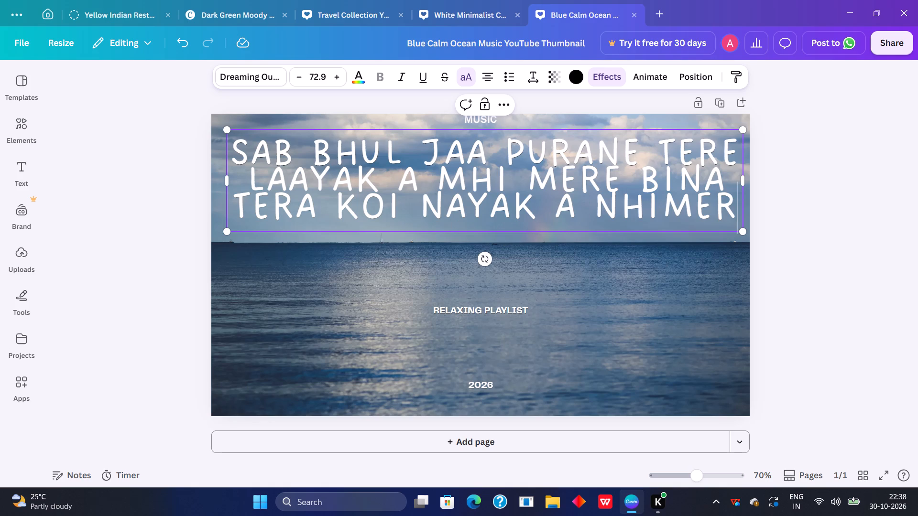
type("i")
key("space")
key("a")
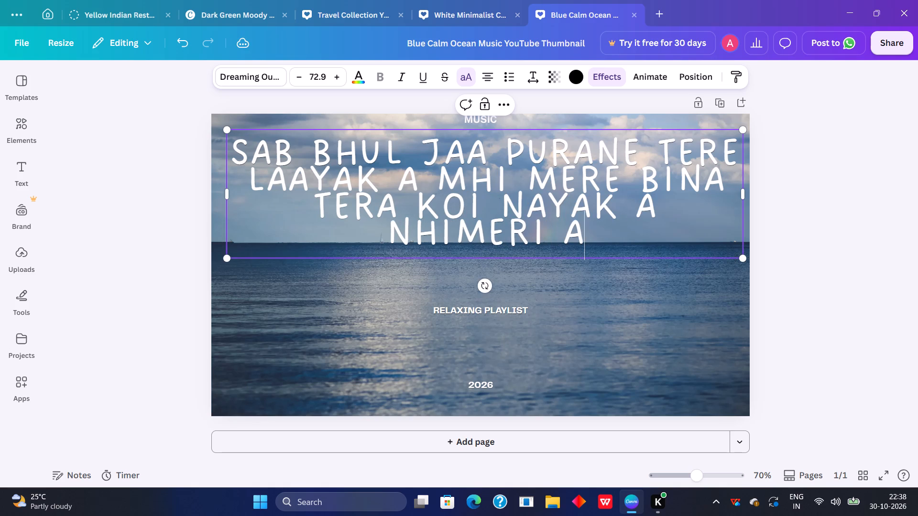
type("kk")
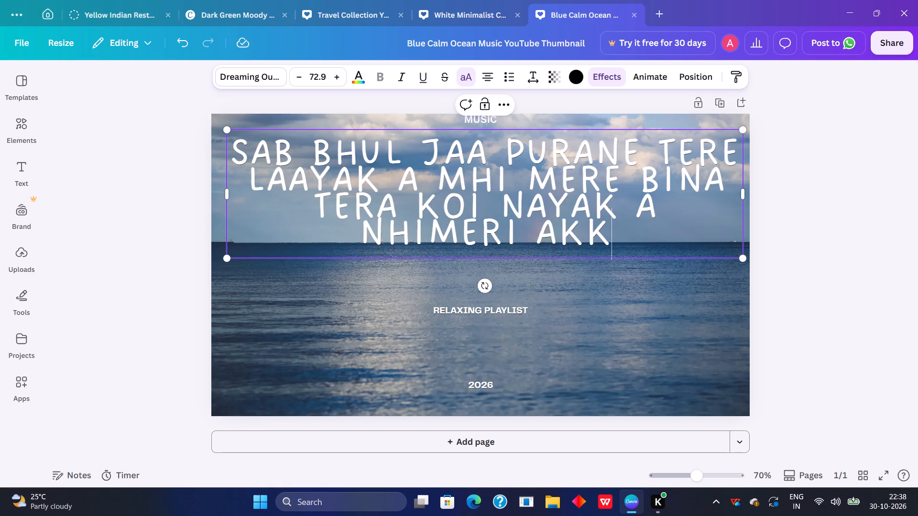
key("BackSpace")
type("hii")
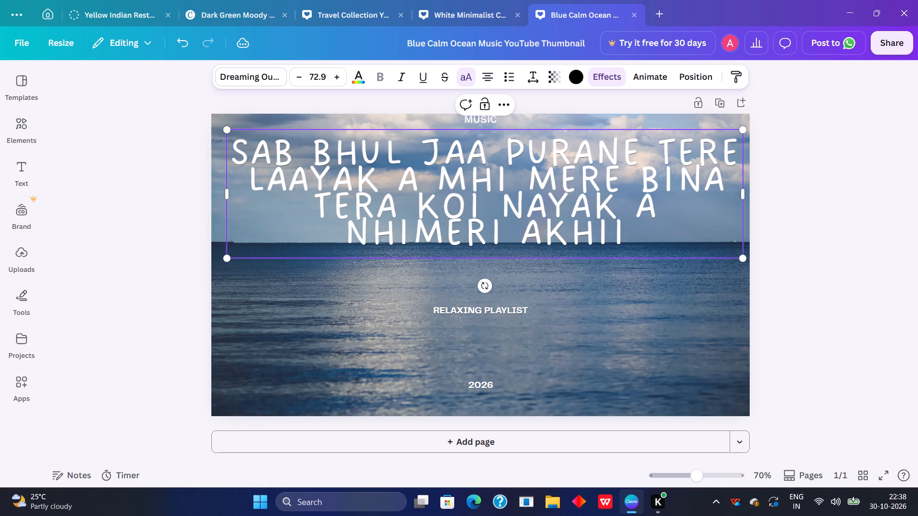
key("BackSpace")
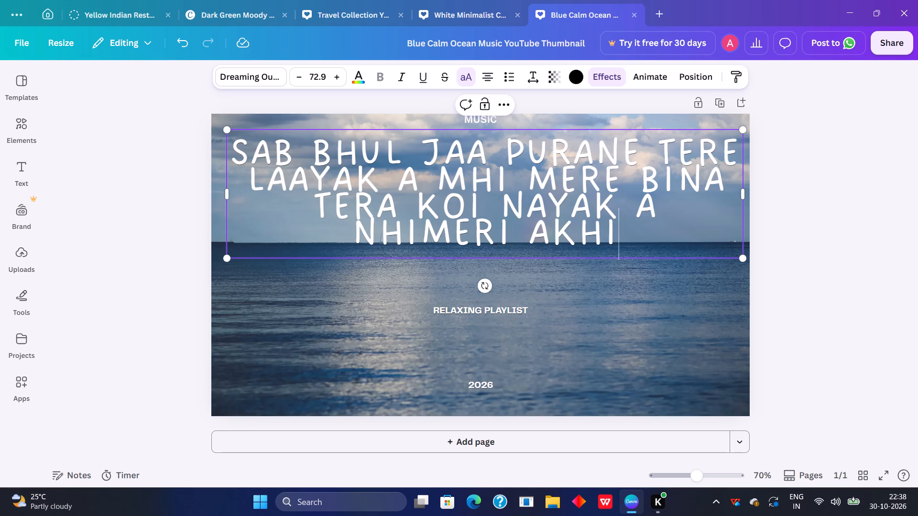
key("space")
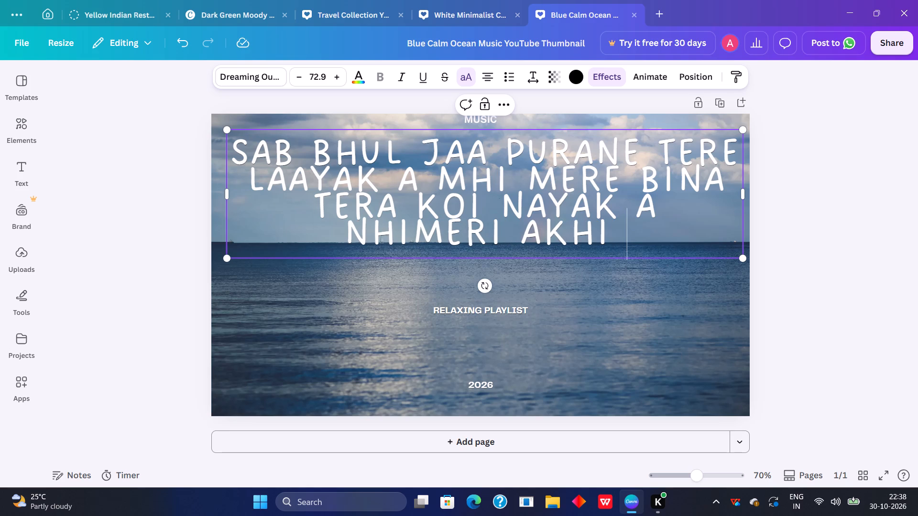
type("dii")
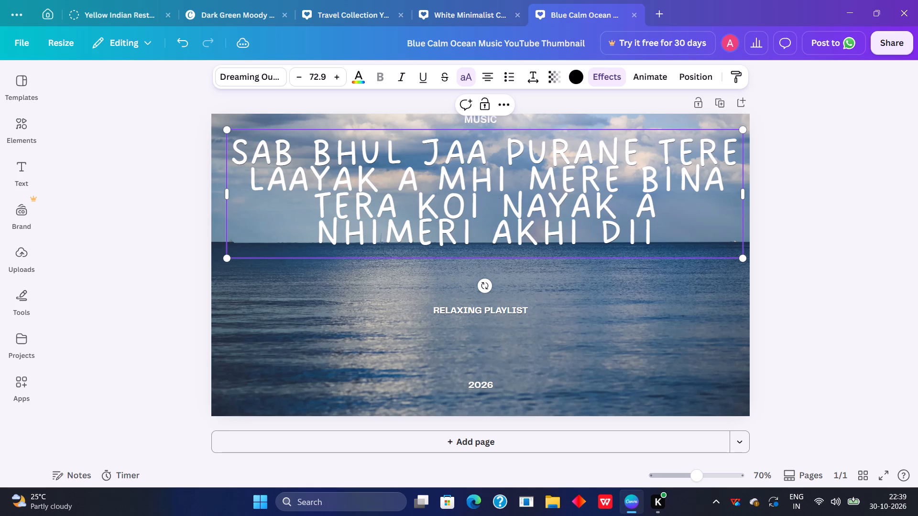
key("space")
key("k")
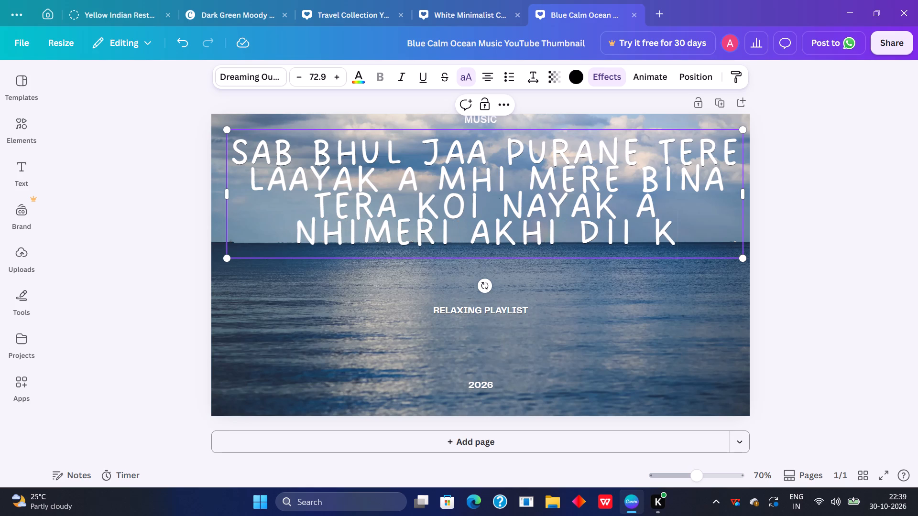
key("a")
key("h")
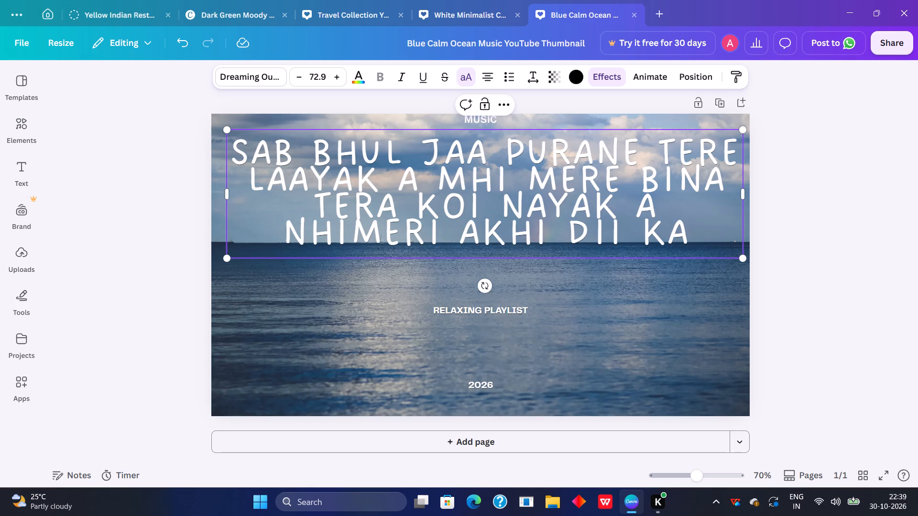
type("ani")
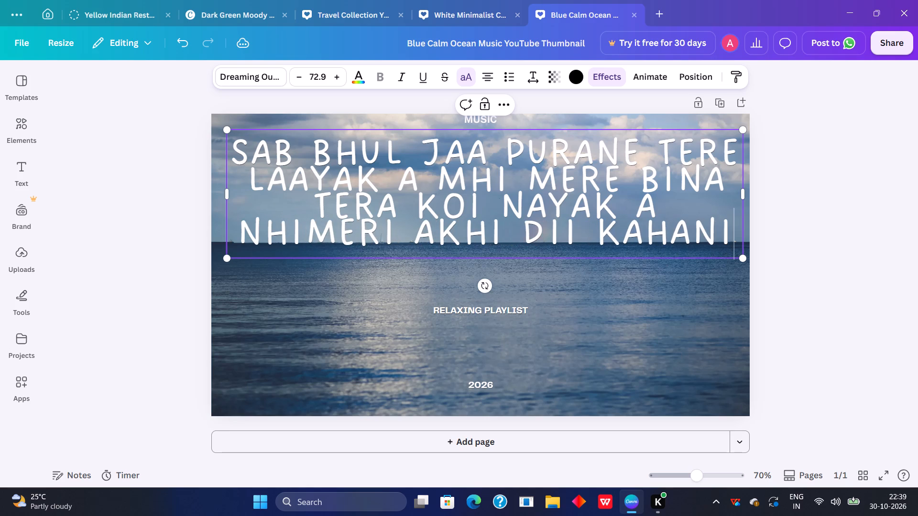
Continue the lyrics text with "tere de chadd de" after "kahani".
key("space")
type("tere")
key("space")
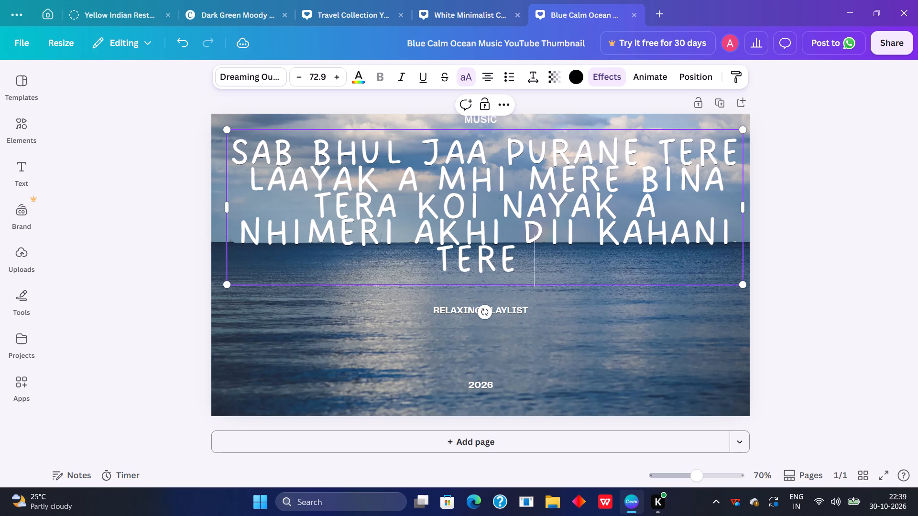
key("d")
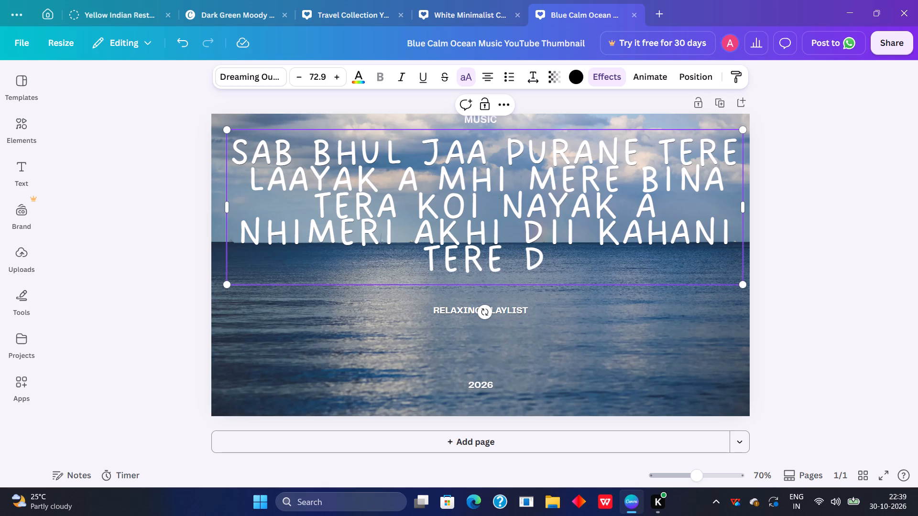
key("e")
key("space")
type("chadd")
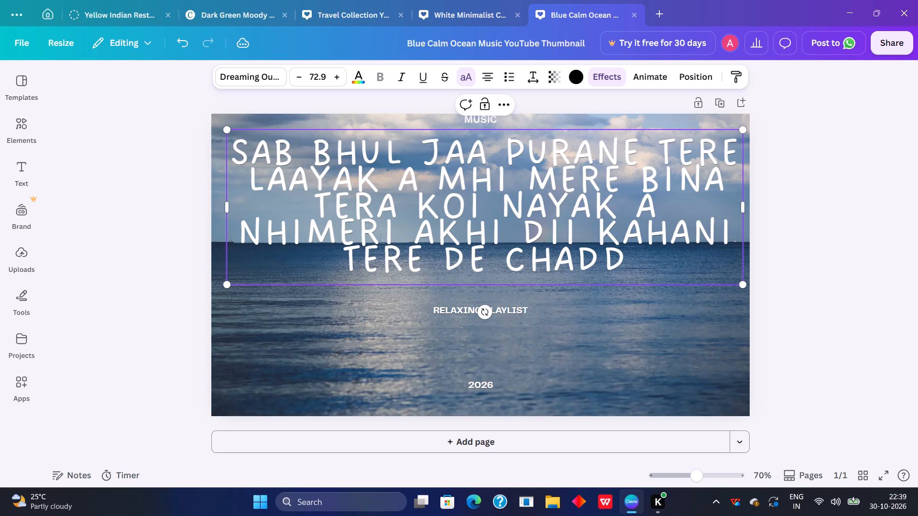
key("space")
type("de")
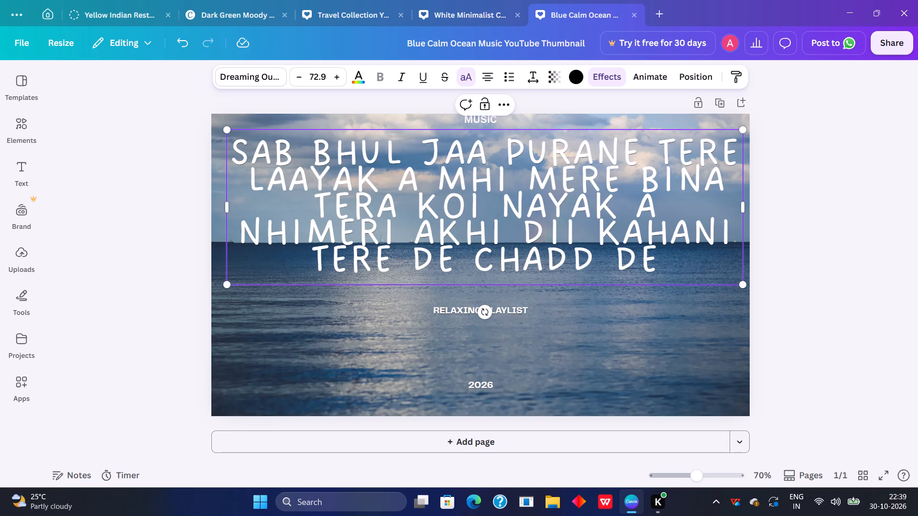
Complete the lyrics text by adding "me likhda kitab tere baare adiye" at its end.
key("space")
key("m")
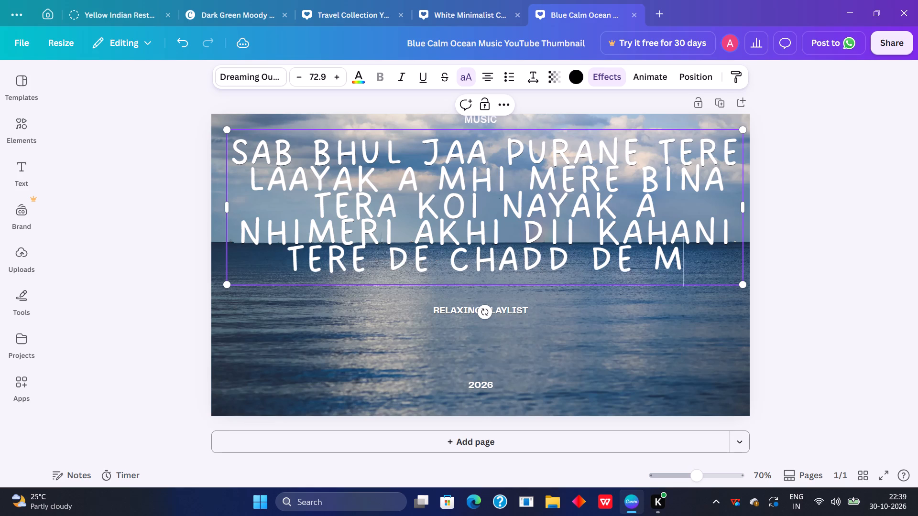
type("e likhd")
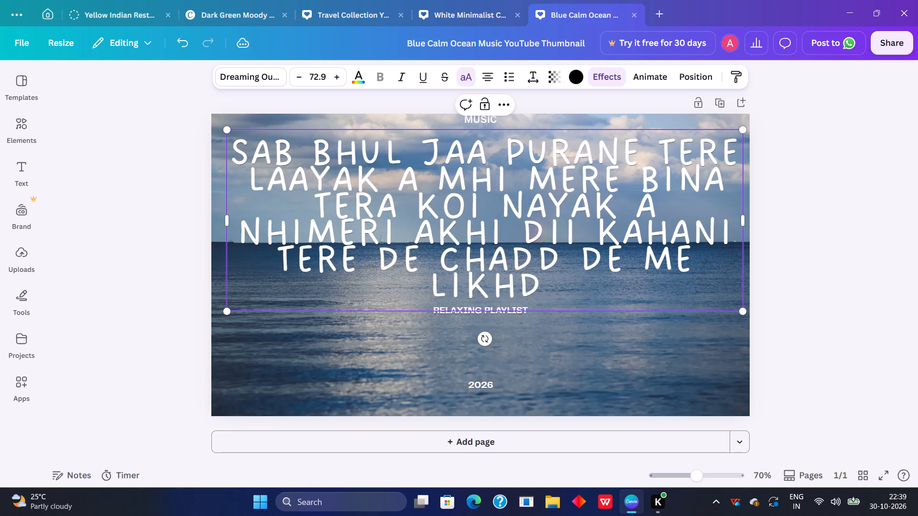
type("a kit")
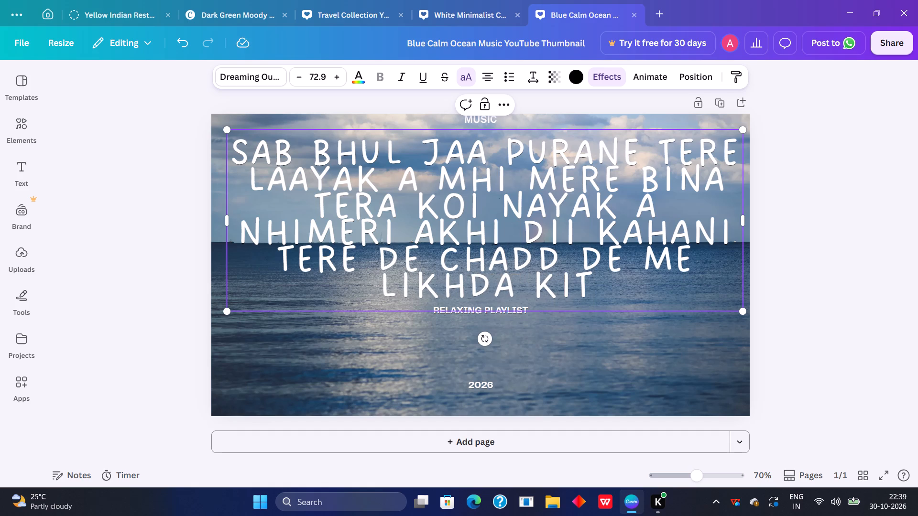
type("ab")
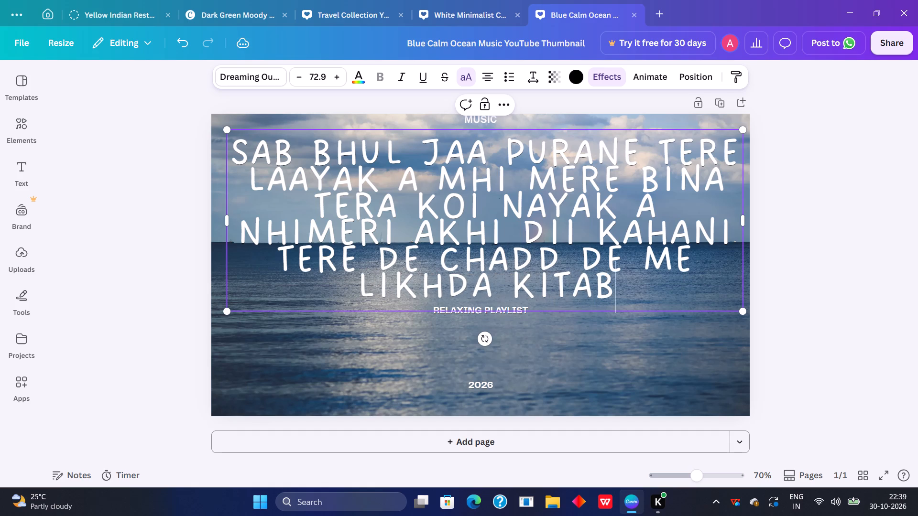
key("BackSpace")
type("b")
key("space")
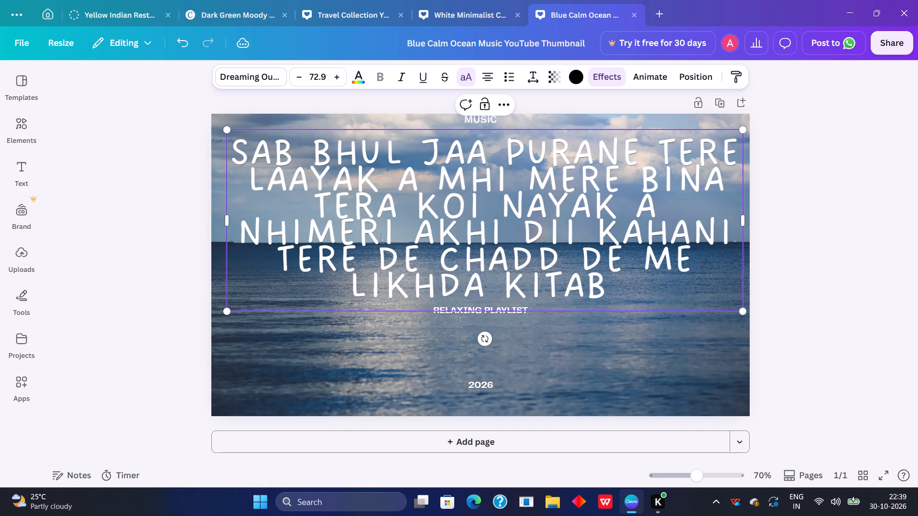
type("tere baare adi")
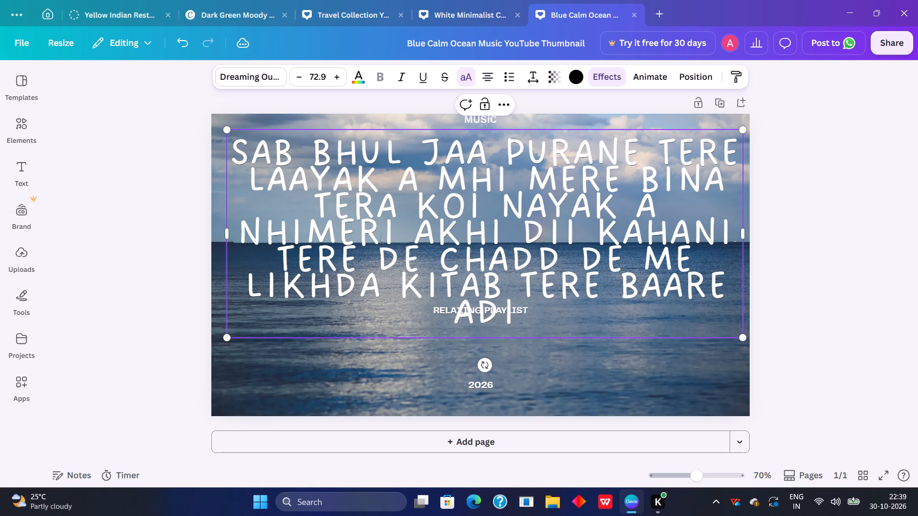
type("ye")
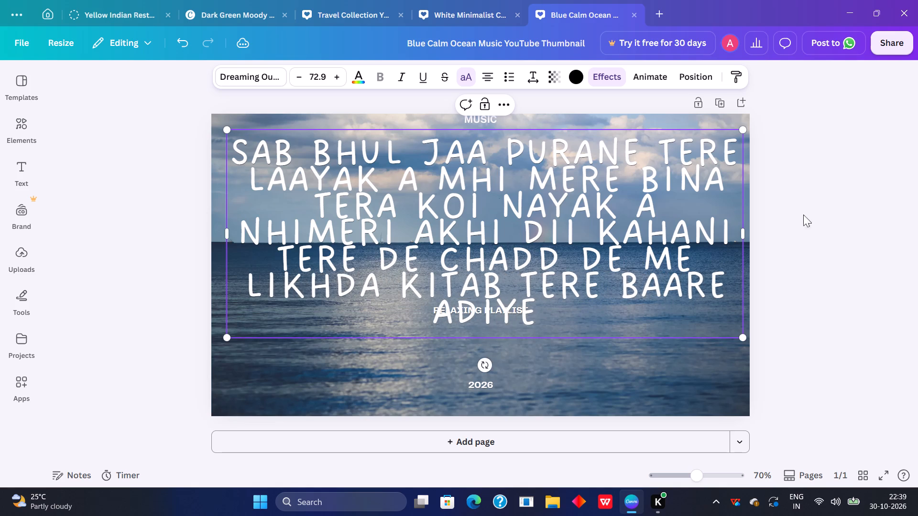
Scale the lyrics text box down proportionally to a font size of about 40.
left_click(744, 338)
left_click_drag(743, 342, 543, 235)
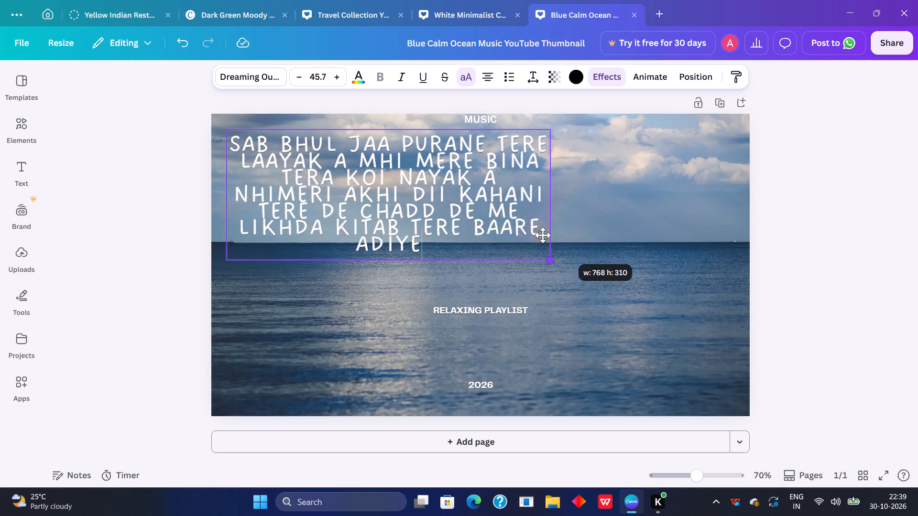
left_click_drag(543, 235, 523, 220)
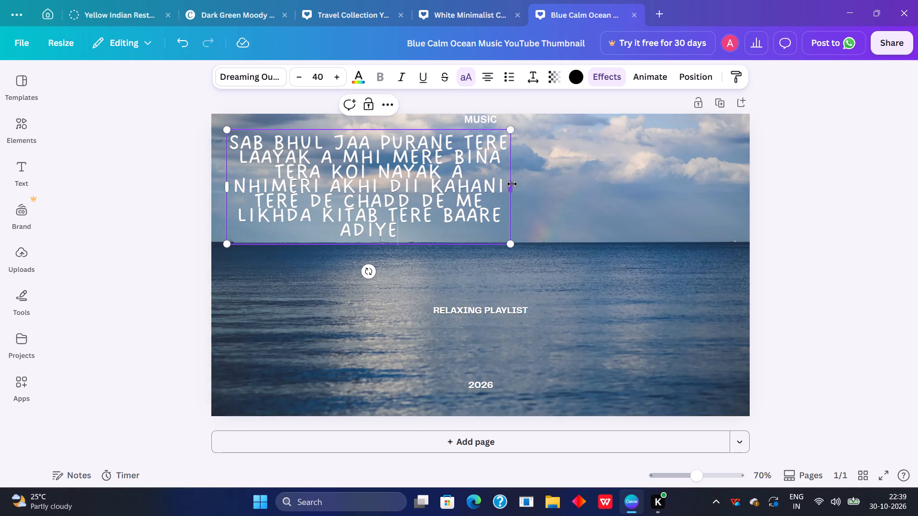
Widen the lyrics box to the image's right edge so the text wraps onto four lines.
left_click_drag(512, 184, 753, 184)
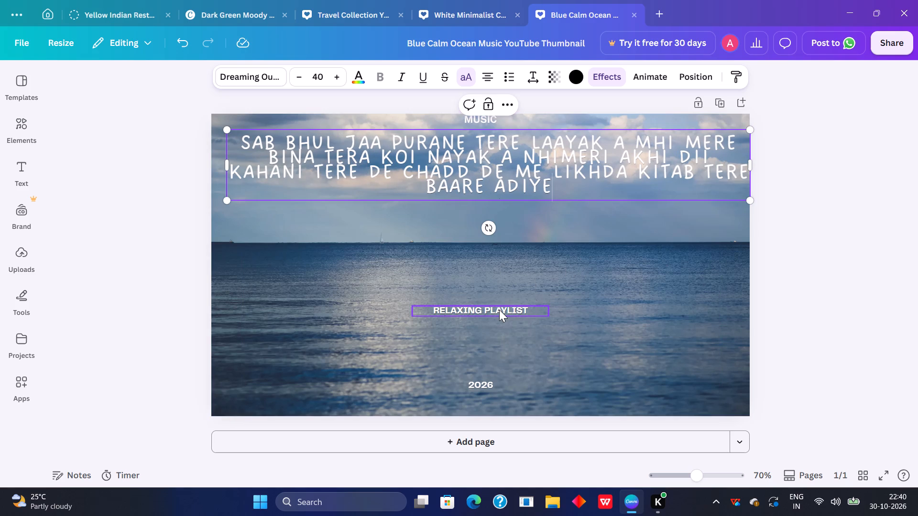
Move the 2026 text to the image's bottom edge and the Relaxing Playlist text just above it.
left_click_drag(489, 388, 489, 412)
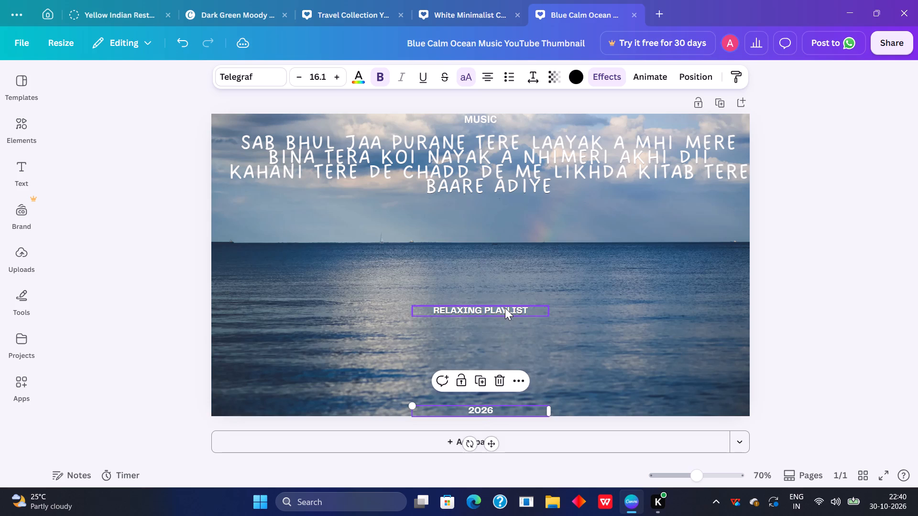
left_click_drag(505, 308, 498, 395)
left_click(503, 278)
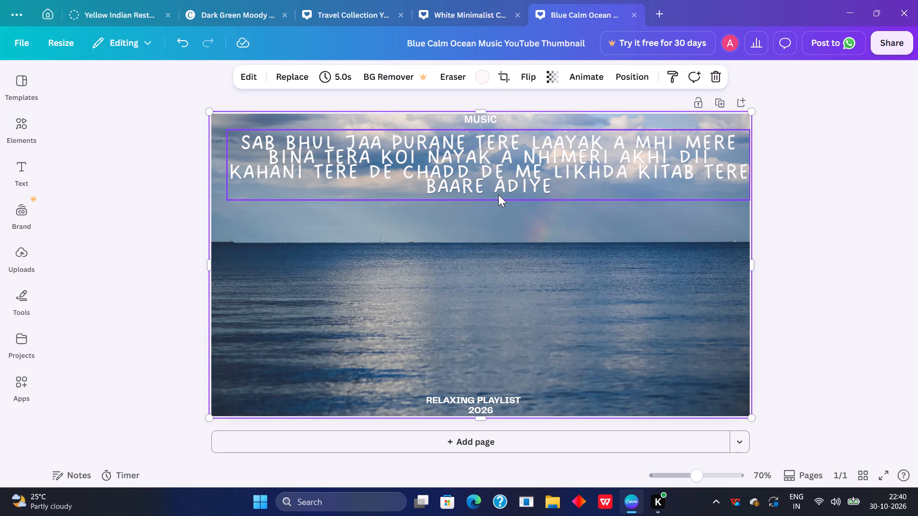
Duplicate the MUSIC heading at the top of the thumbnail.
double_click(484, 123)
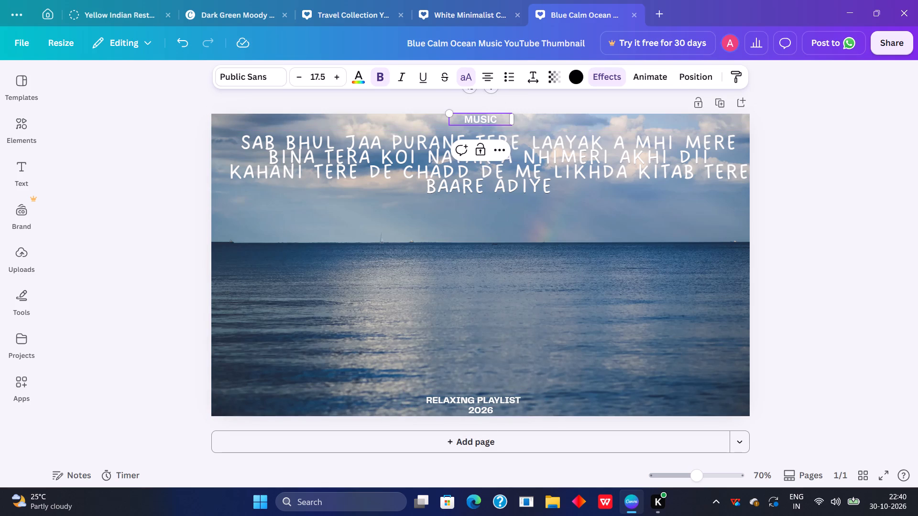
double_click(487, 119)
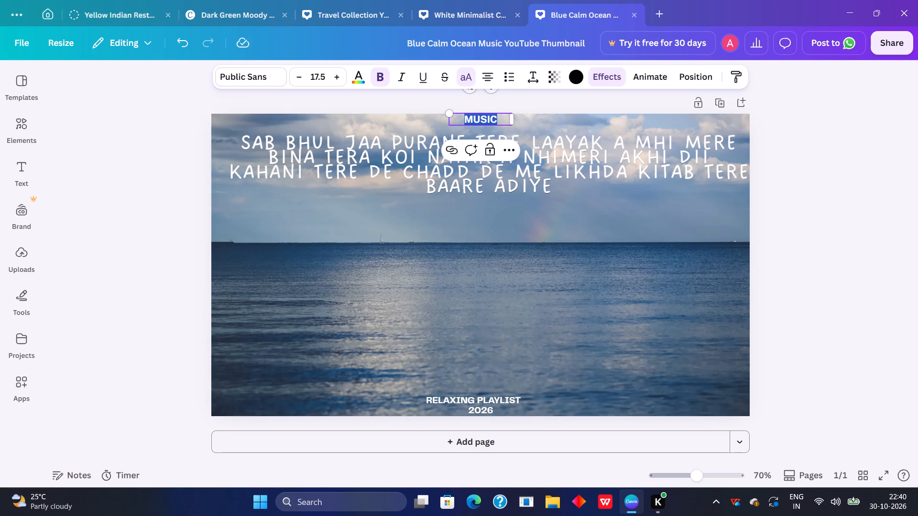
left_click(511, 150)
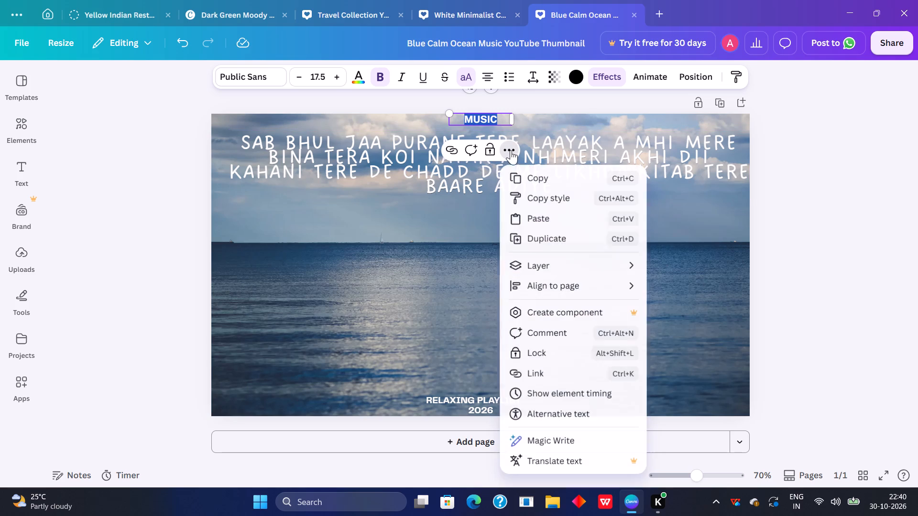
left_click(533, 230)
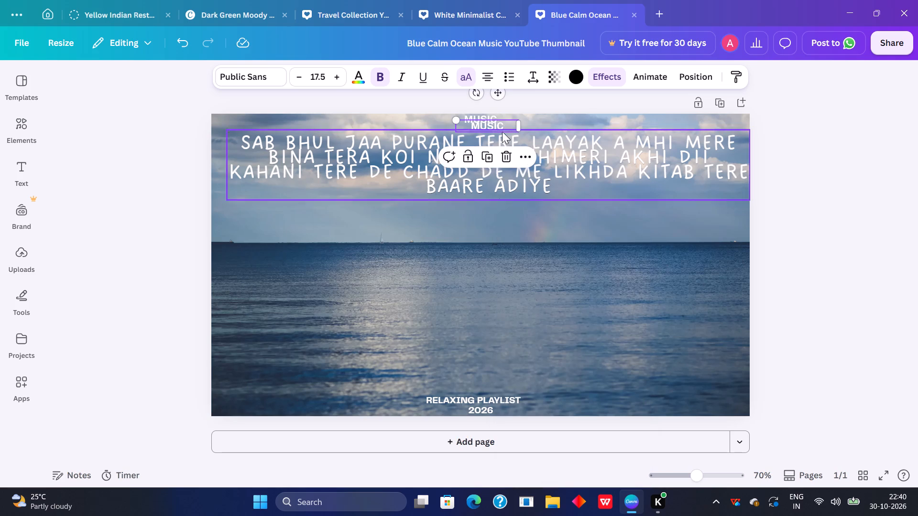
Move the duplicated MUSIC text to just below the last lyrics line, horizontally centred.
left_click_drag(497, 122, 484, 219)
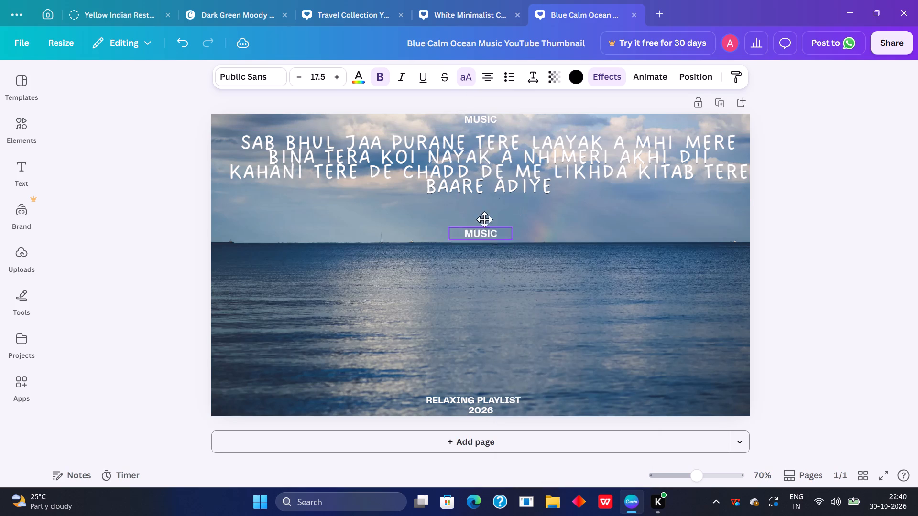
left_click_drag(484, 219, 492, 206)
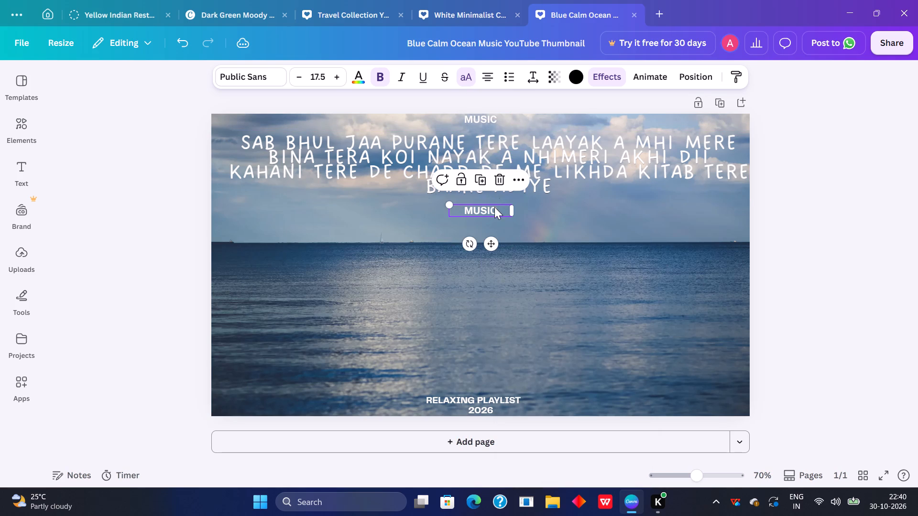
Replace the duplicated MUSIC text below the lyrics with "be intehaan".
double_click(495, 206)
key("BackSpace")
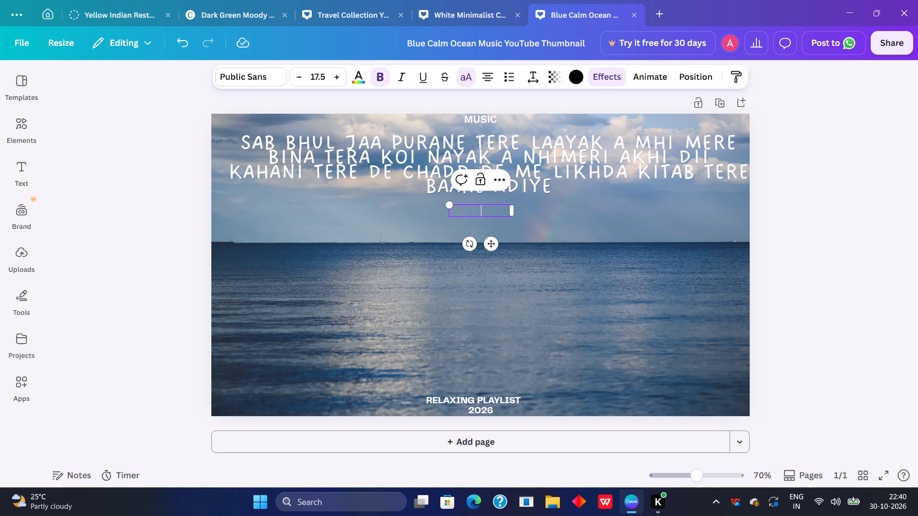
type("be inteh")
type("aa")
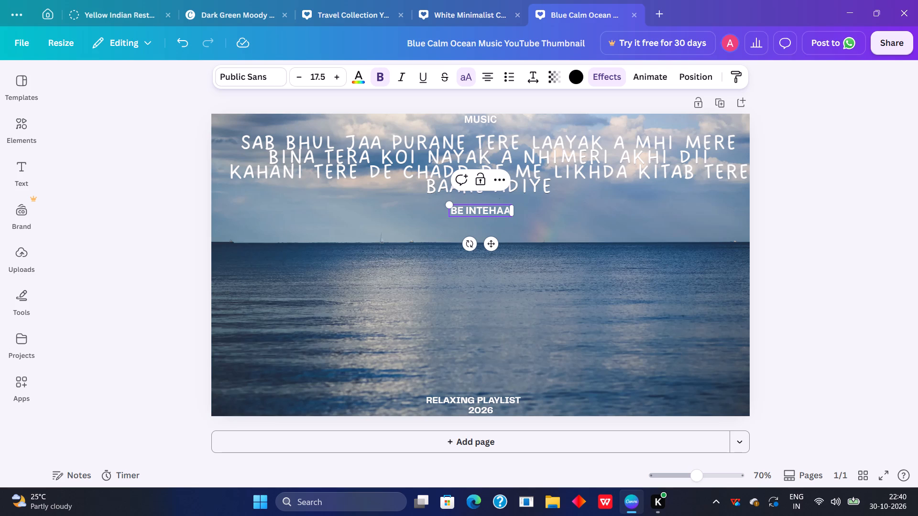
key("n")
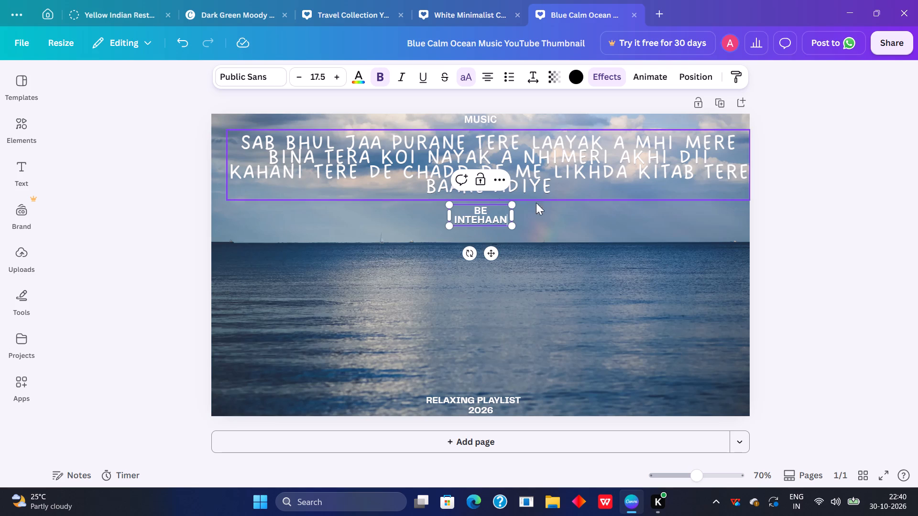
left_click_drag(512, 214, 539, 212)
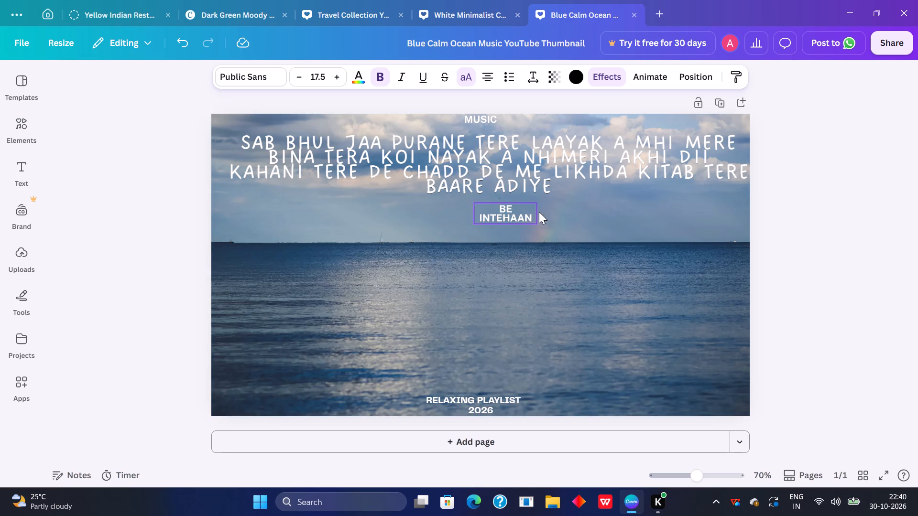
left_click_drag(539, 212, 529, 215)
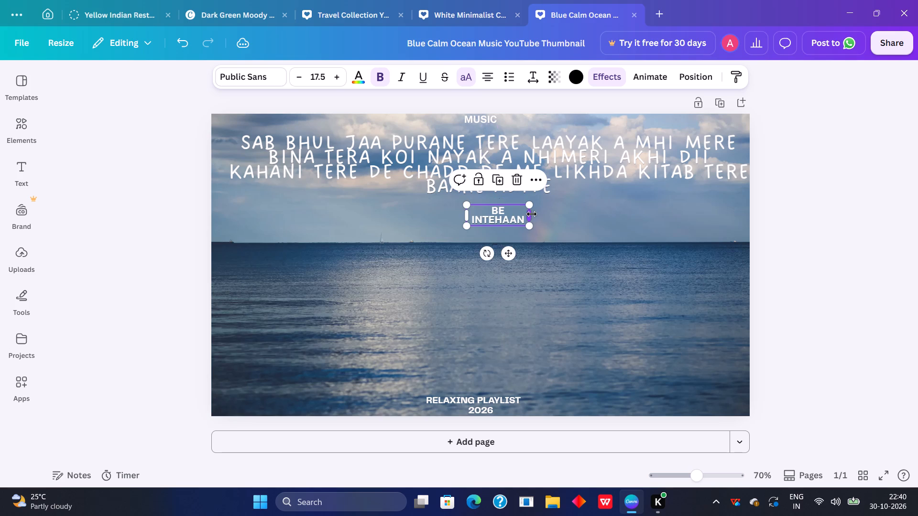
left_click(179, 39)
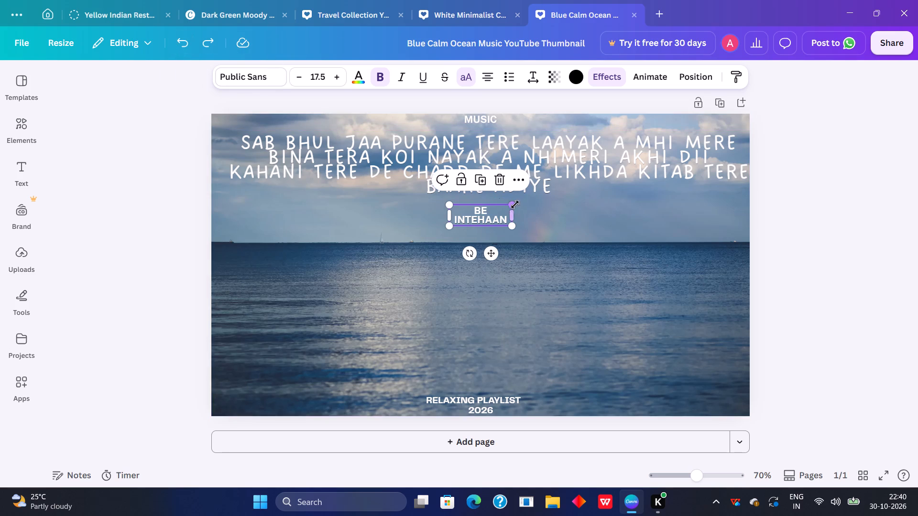
Widen the BE INTEHAAN text box to about 170 so the text fits on one line.
left_click_drag(514, 217, 525, 185)
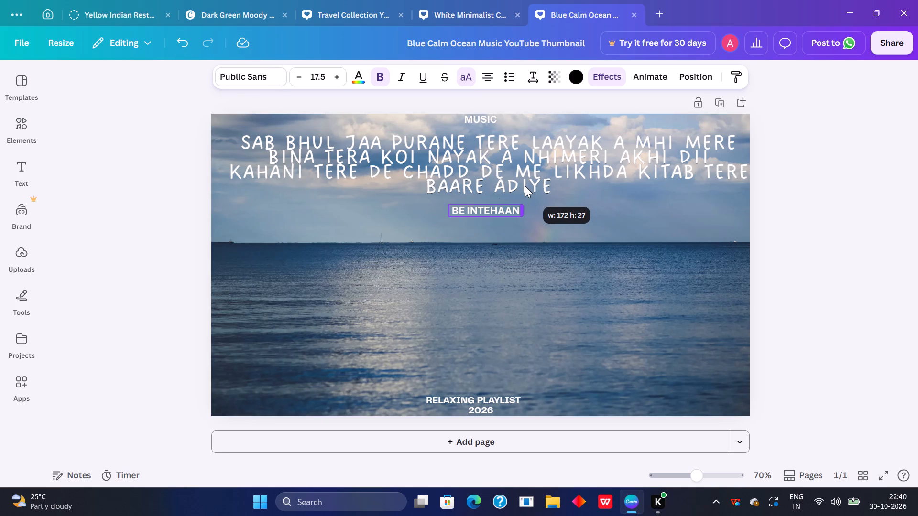
left_click_drag(525, 185, 523, 187)
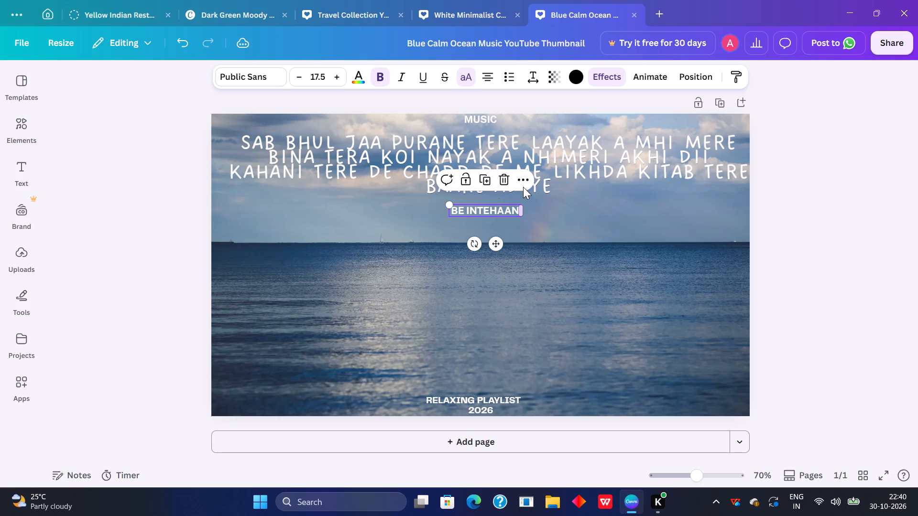
left_click(590, 232)
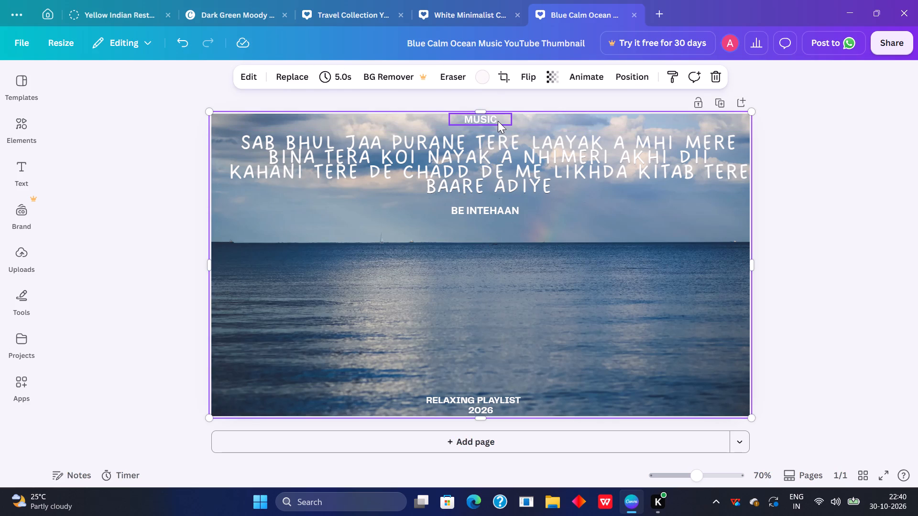
Replace the MUSIC heading at the thumbnail's top edge with "temperory pyaar".
double_click(492, 118)
double_click(492, 118)
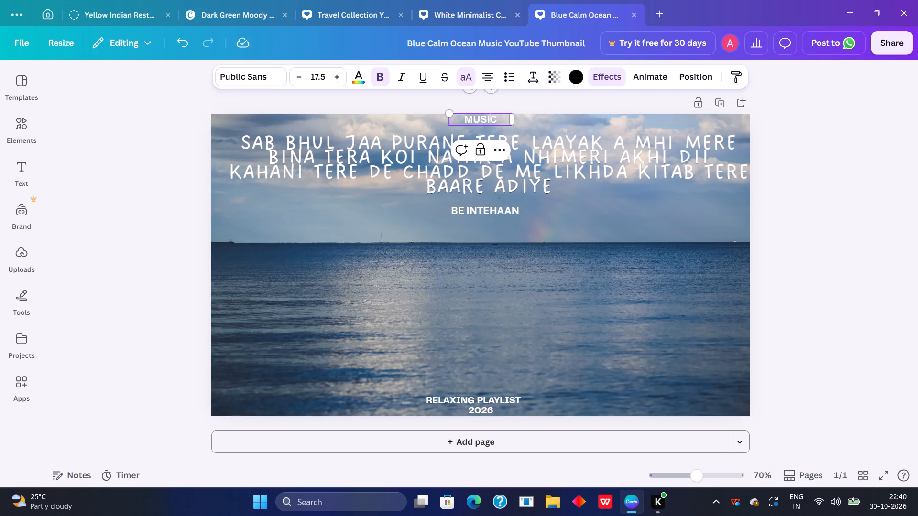
type("temperory")
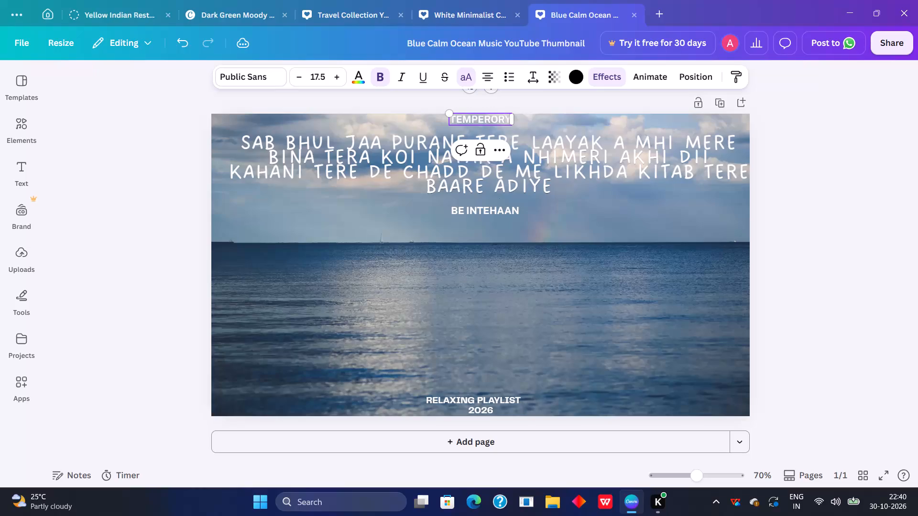
key("space")
type("py")
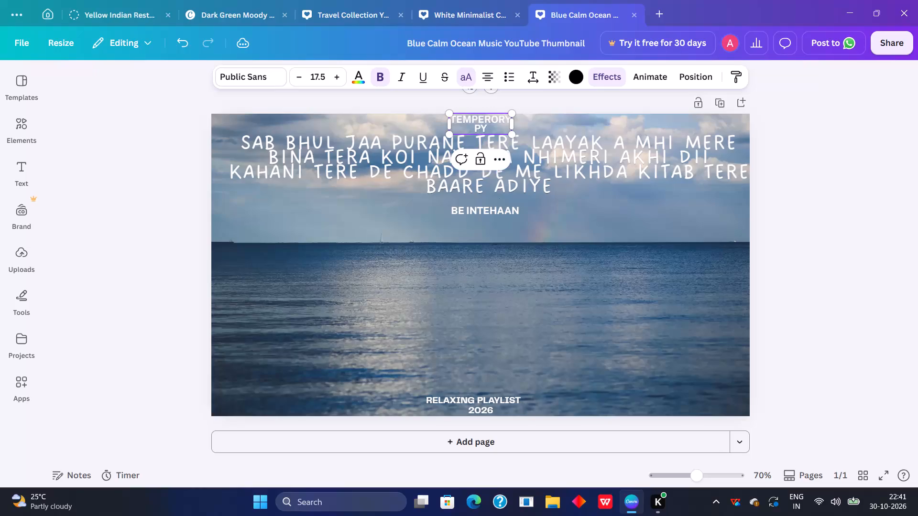
type("aar")
Widen the TEMPERORY PYAAR box so the text fits on one line and shift it back to the centre above the lyrics.
left_click_drag(512, 123, 525, 125)
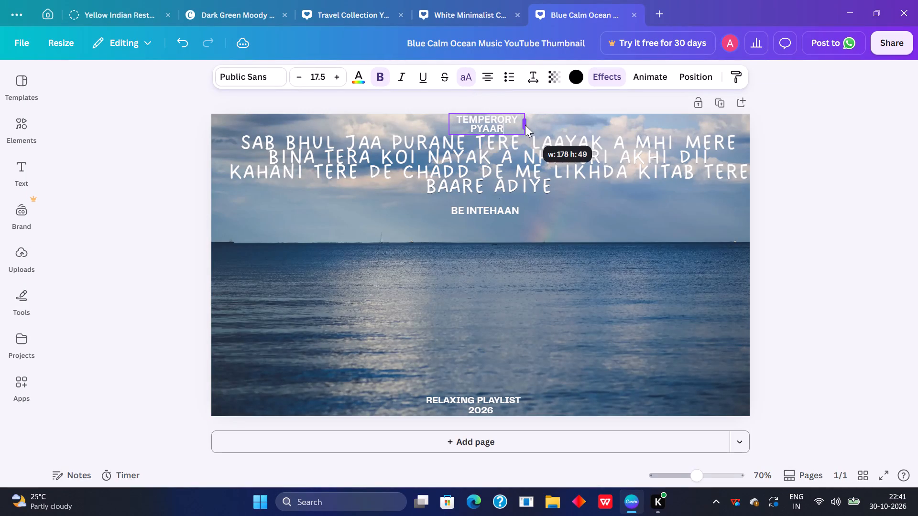
left_click_drag(525, 125, 551, 125)
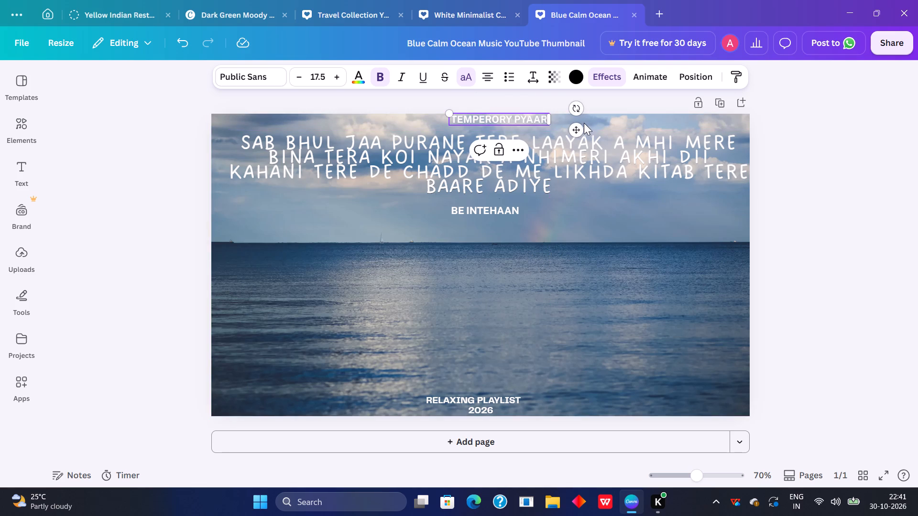
left_click_drag(579, 127, 565, 128)
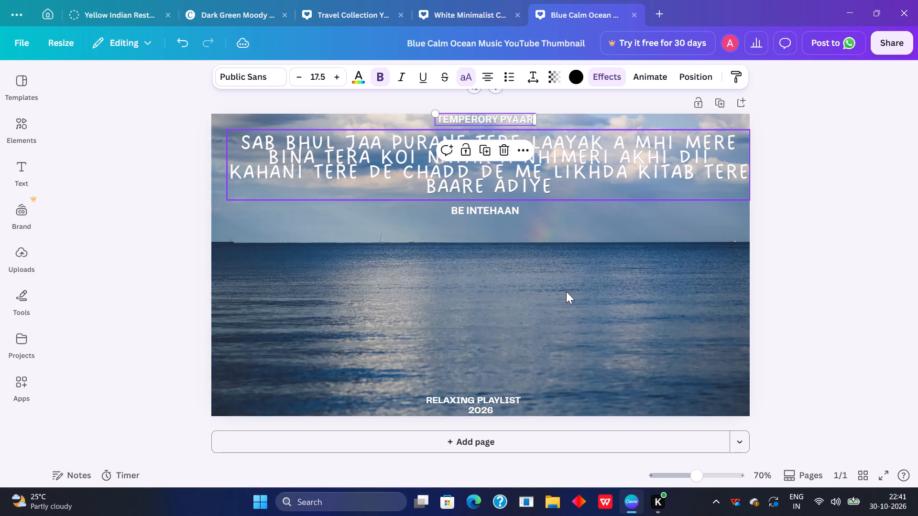
left_click(566, 291)
left_click(450, 247)
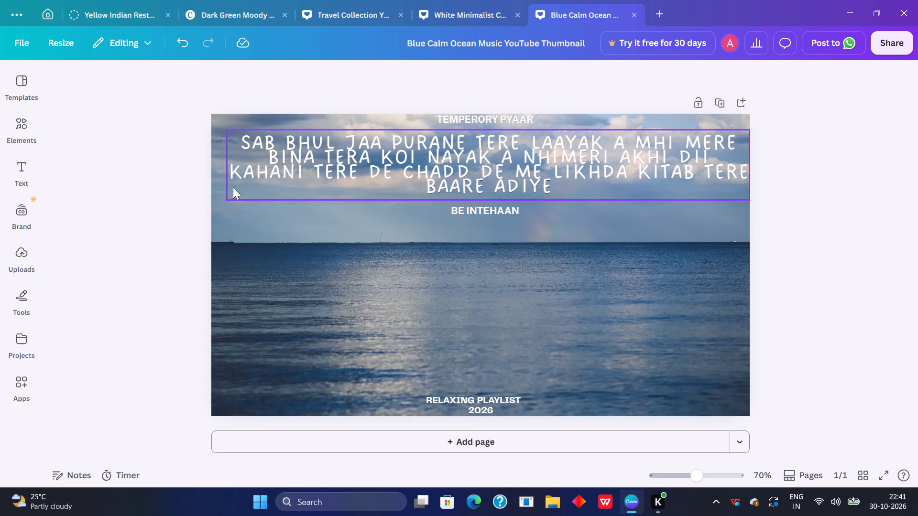
Add a default subheading text box to the thumbnail.
left_click(20, 162)
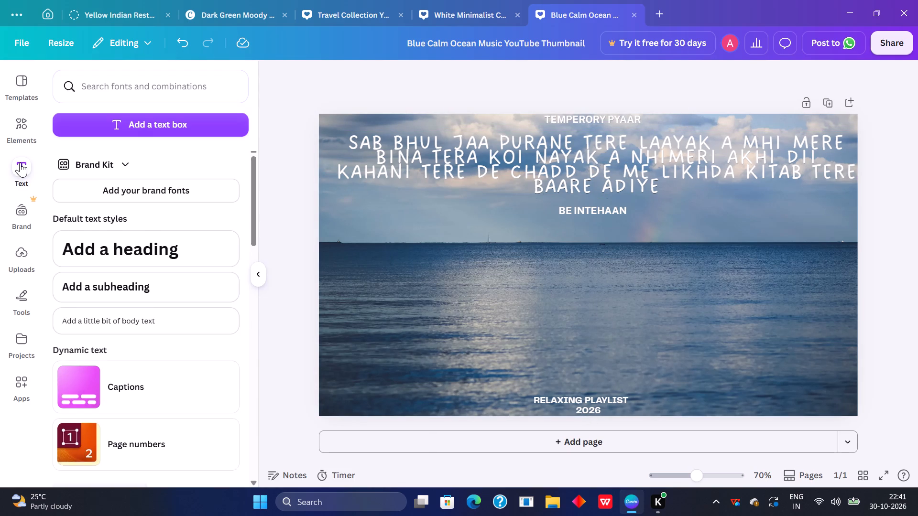
left_click(146, 308)
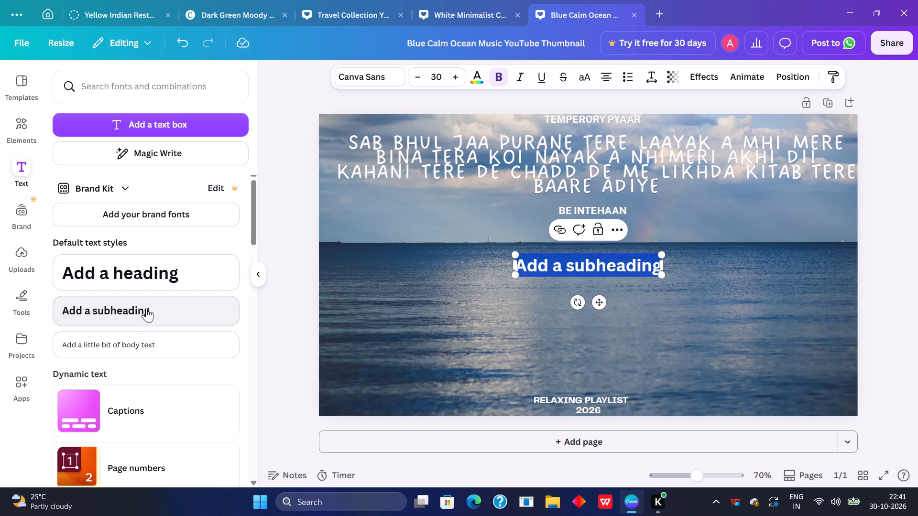
Browse the font combinations and add the "Order Now!" style to the thumbnail.
scroll(155, 401, "down", 3)
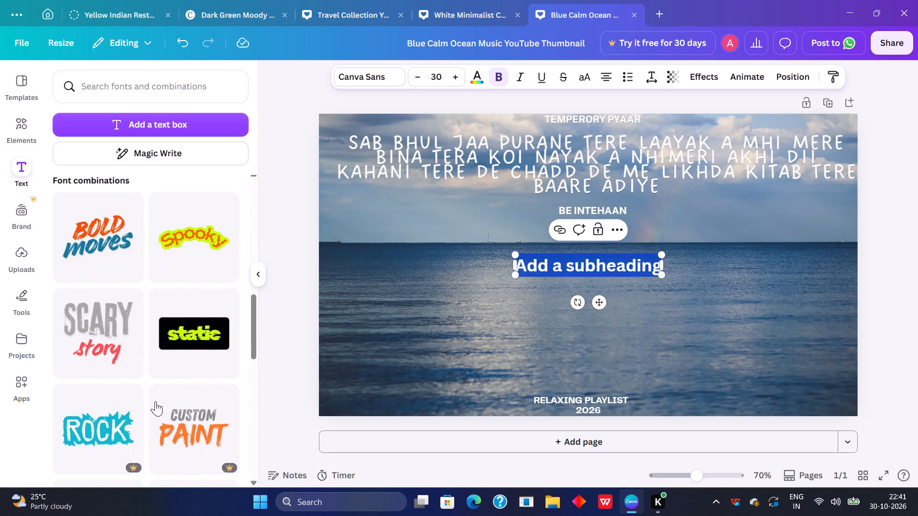
scroll(137, 379, "down", 1)
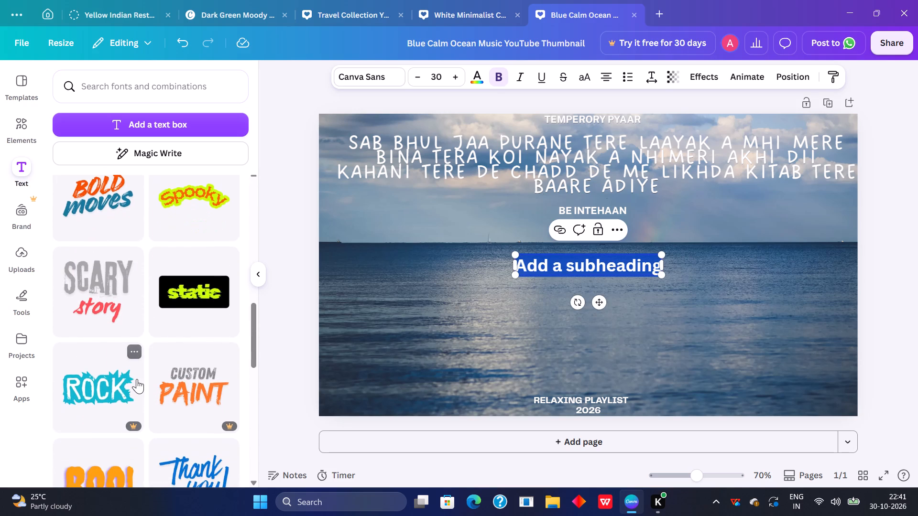
scroll(137, 379, "down", 2)
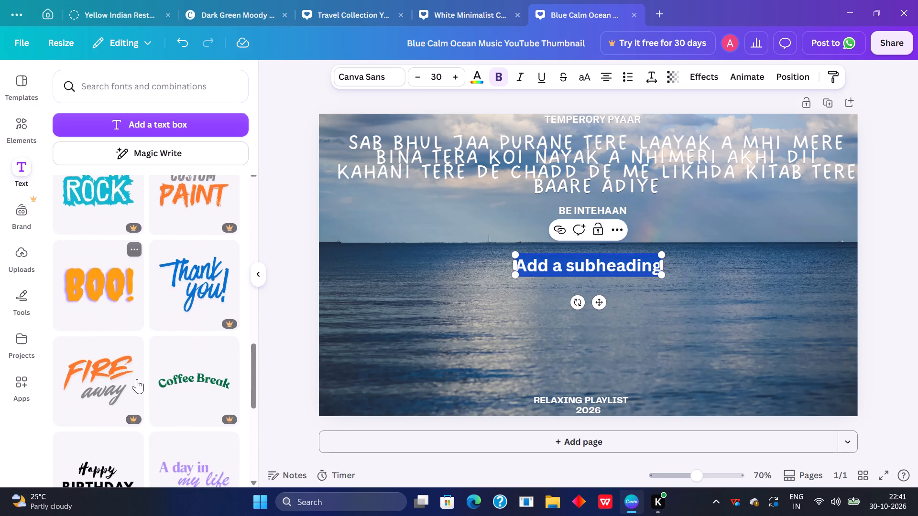
scroll(137, 379, "down", 8)
scroll(137, 379, "up", 7)
scroll(137, 379, "down", 1)
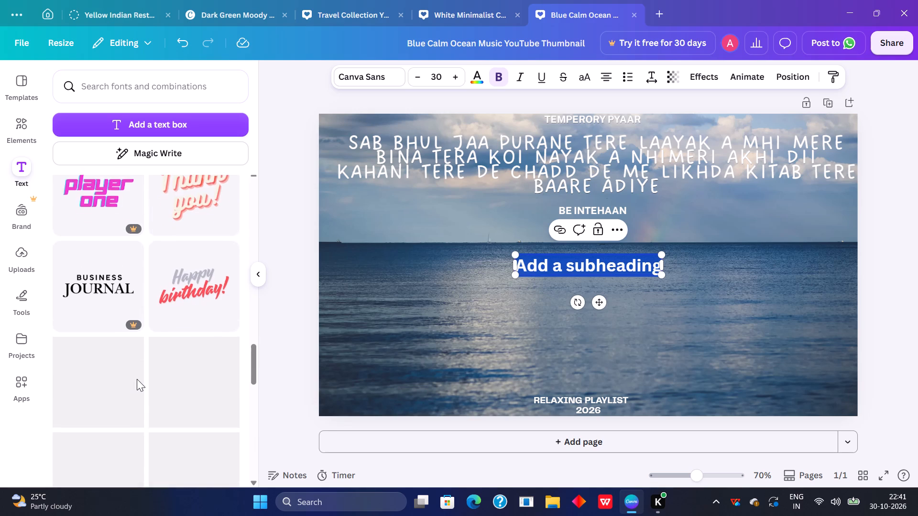
scroll(137, 379, "down", 4)
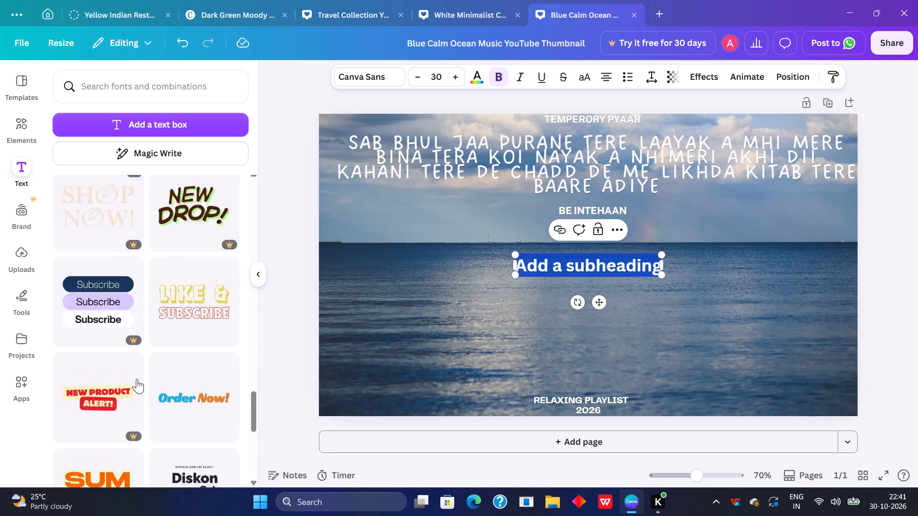
scroll(137, 379, "down", 8)
scroll(137, 379, "up", 3)
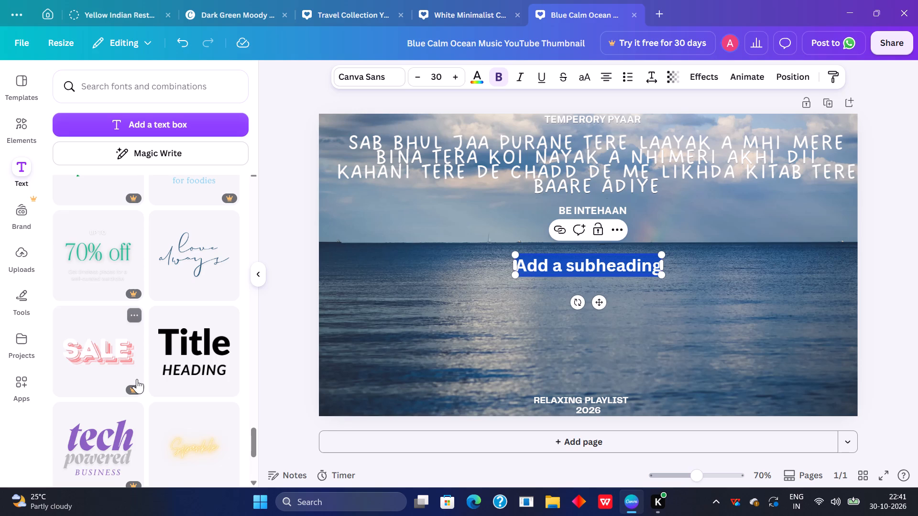
scroll(137, 379, "down", 5)
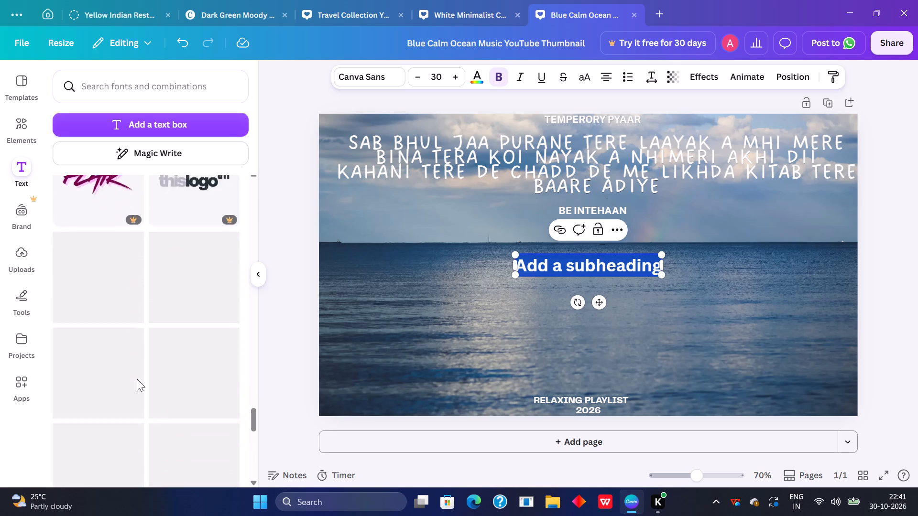
scroll(137, 379, "up", 4)
scroll(137, 379, "down", 1)
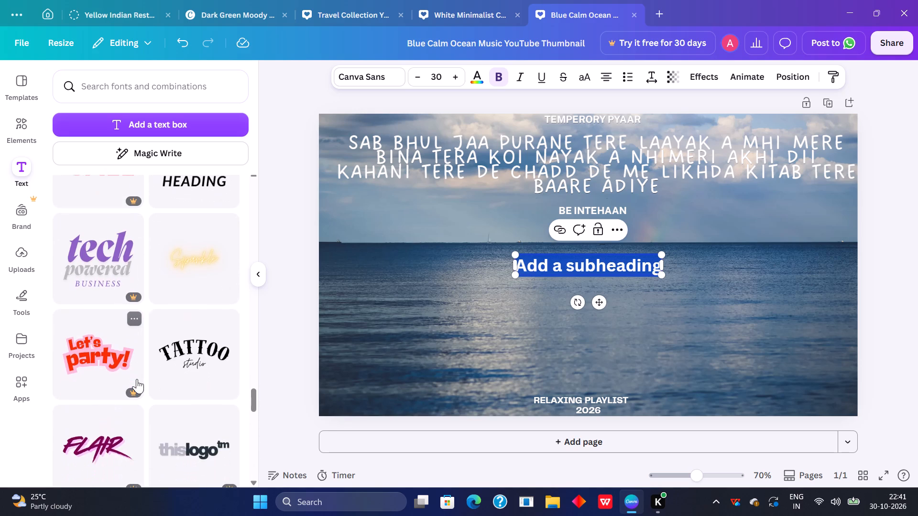
scroll(137, 379, "up", 4)
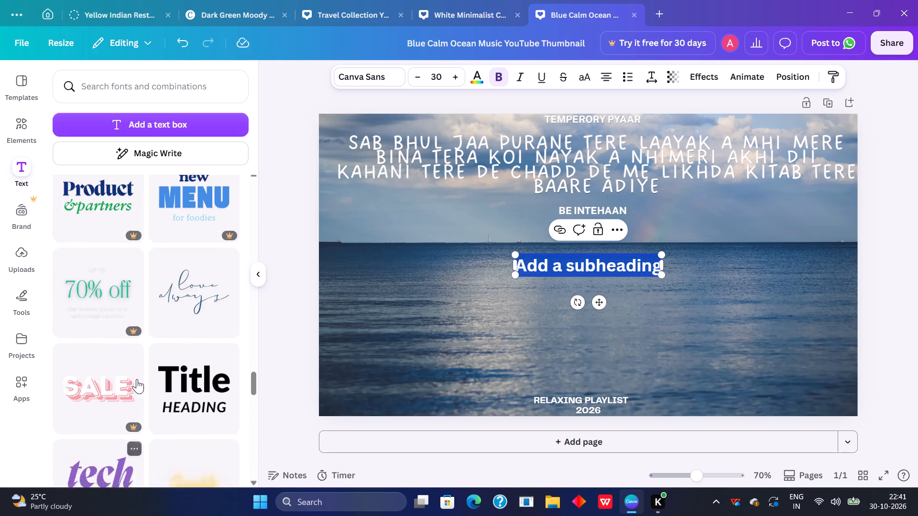
scroll(137, 379, "up", 3)
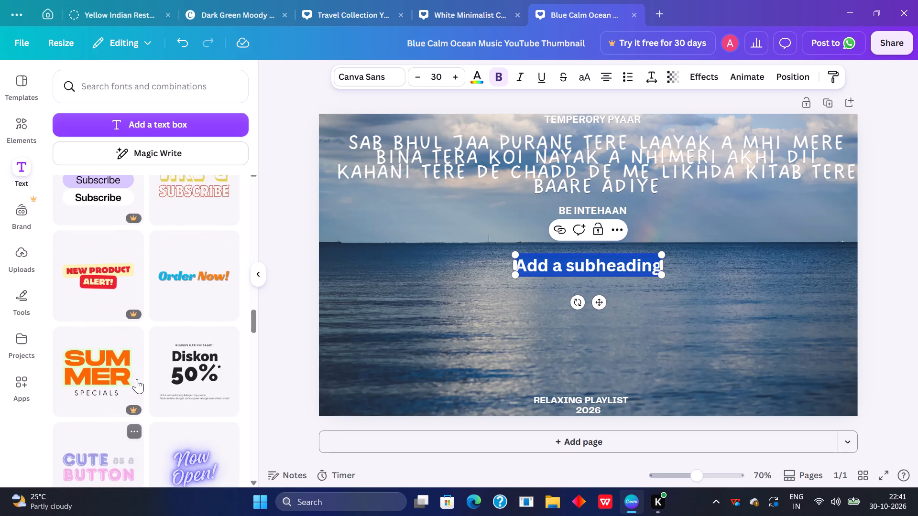
scroll(137, 379, "up", 1)
left_click(224, 325)
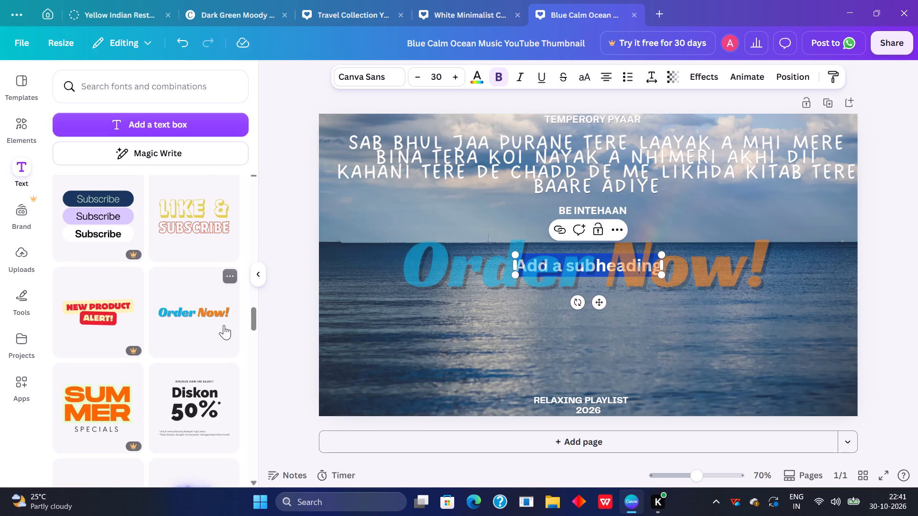
Delete the placeholder subheading text box that overlaps the "Order Now!" text, shifting that styled text clear of it.
double_click(545, 267)
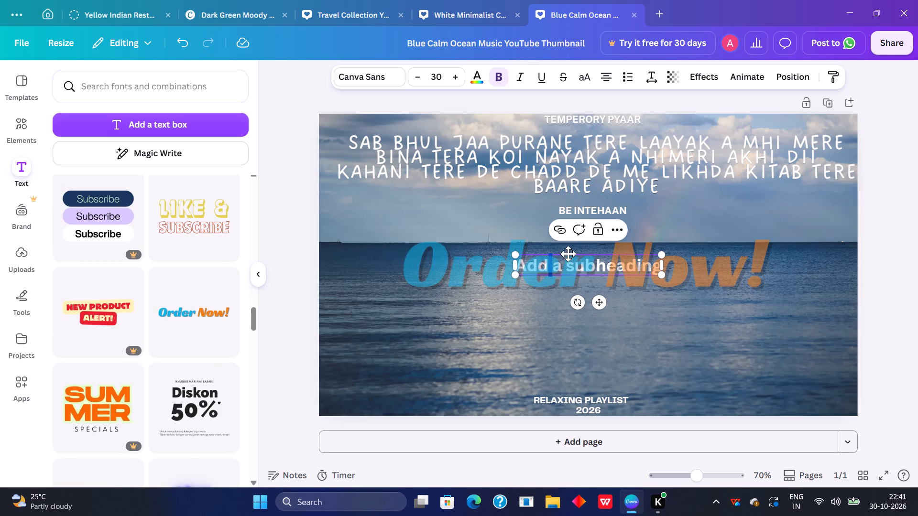
left_click(618, 229)
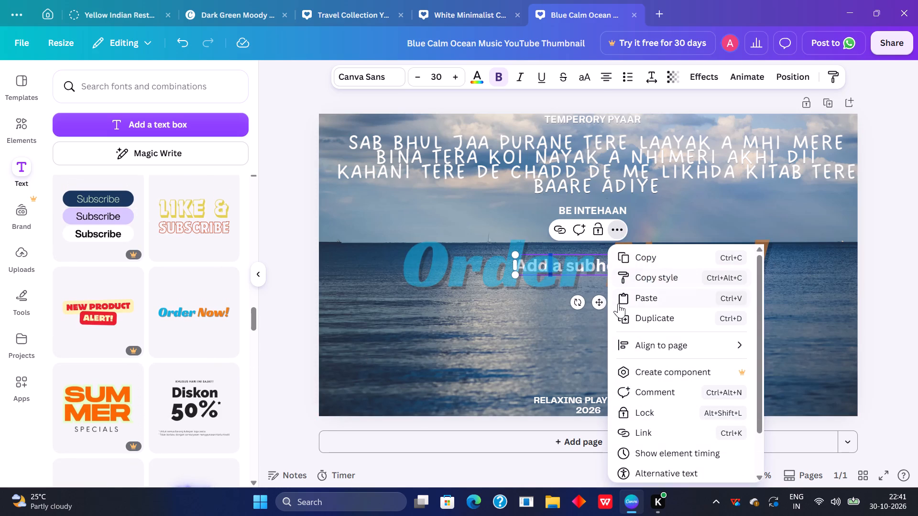
left_click(515, 344)
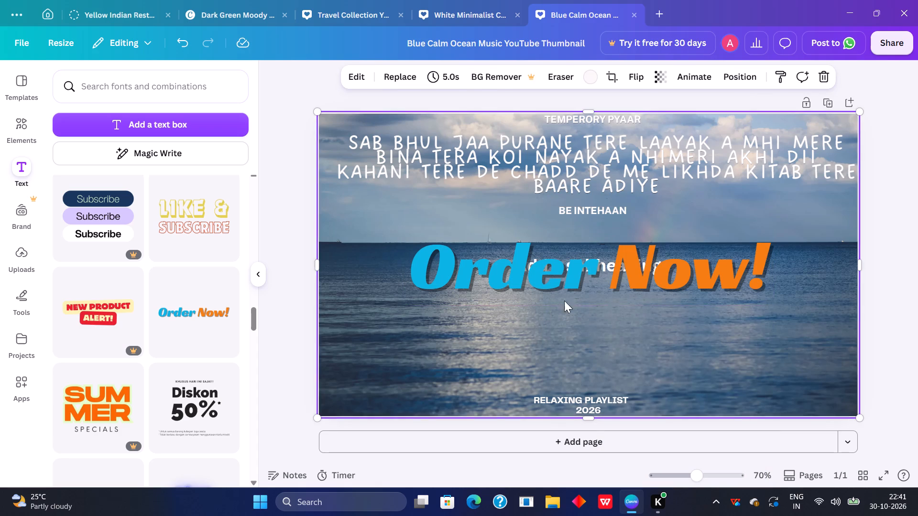
left_click_drag(580, 268, 572, 311)
left_click(586, 259)
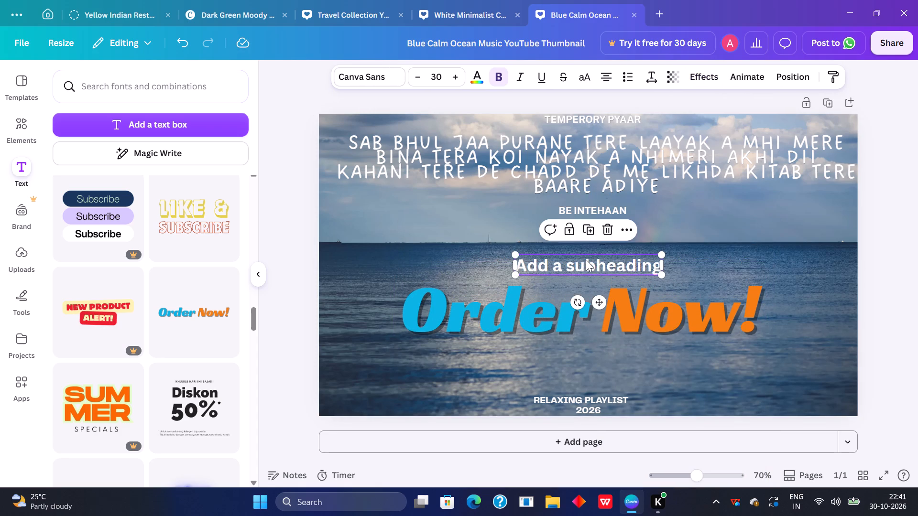
left_click(609, 229)
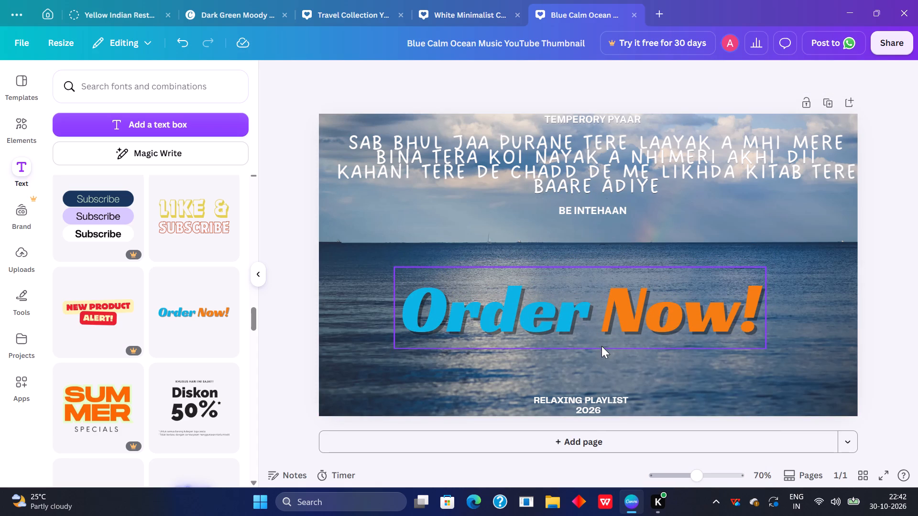
Move the "Order Now!" text up beneath BE INTEHAAN and replace its wording with "be intehaaaan be intehaaaaaan".
left_click_drag(599, 334, 619, 276)
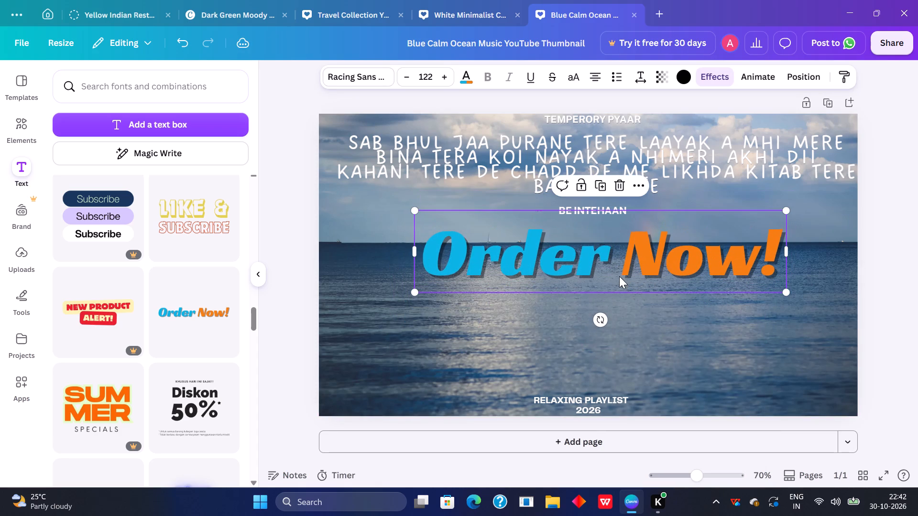
triple_click(618, 262)
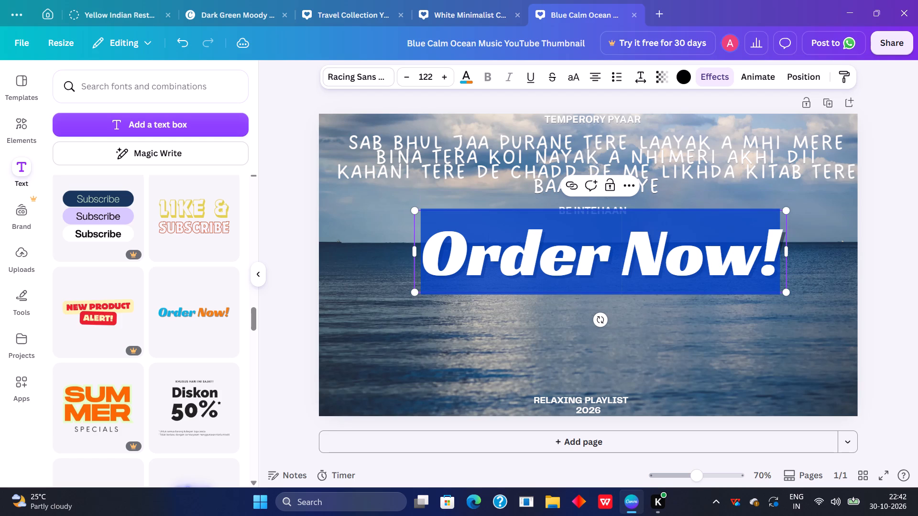
type("be")
key("space")
type("in")
type("teha")
key("a")
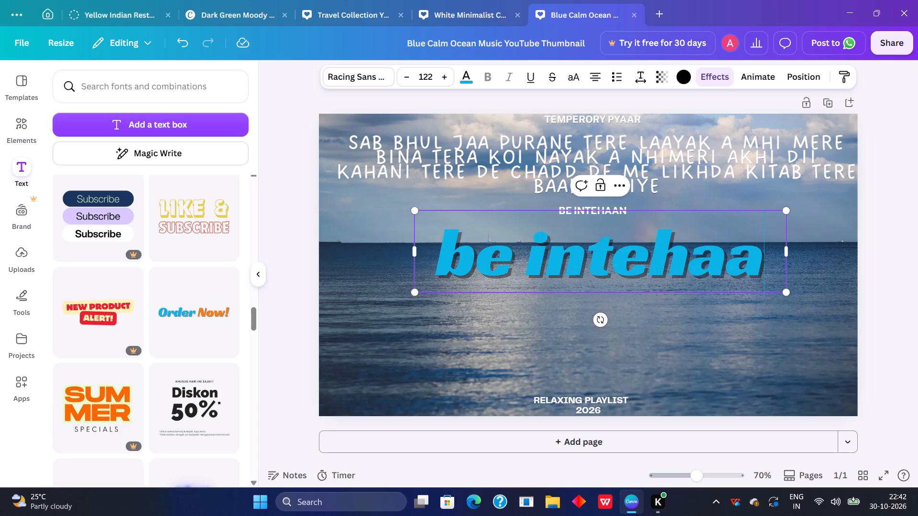
type("aa")
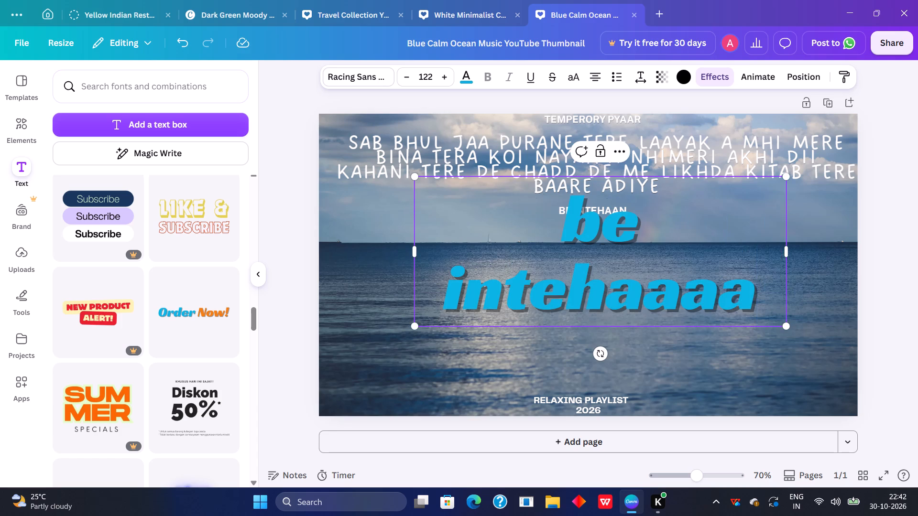
key("n")
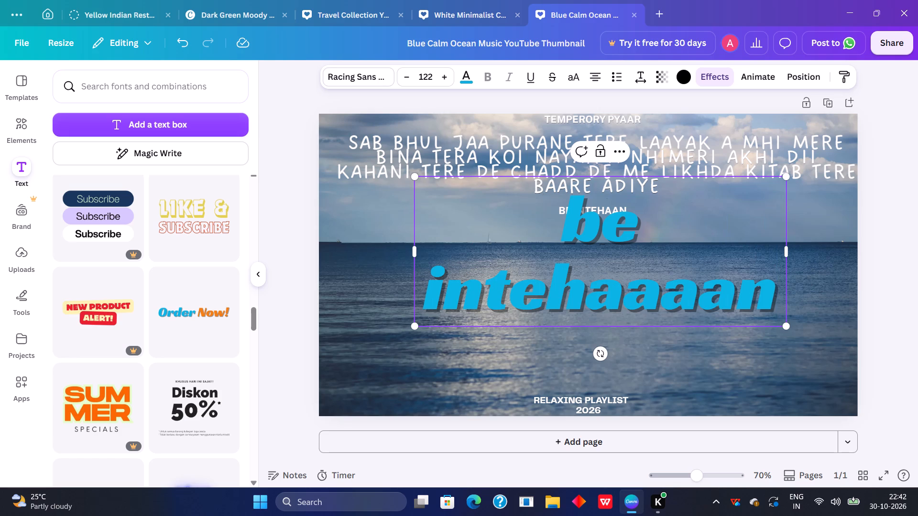
key("space")
type("bw")
key("BackSpace")
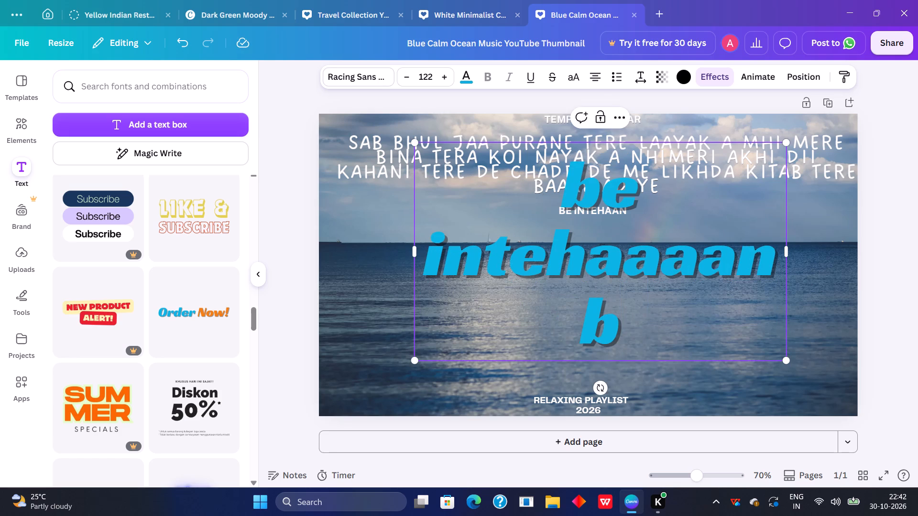
type("e")
key("space")
type("intehaa")
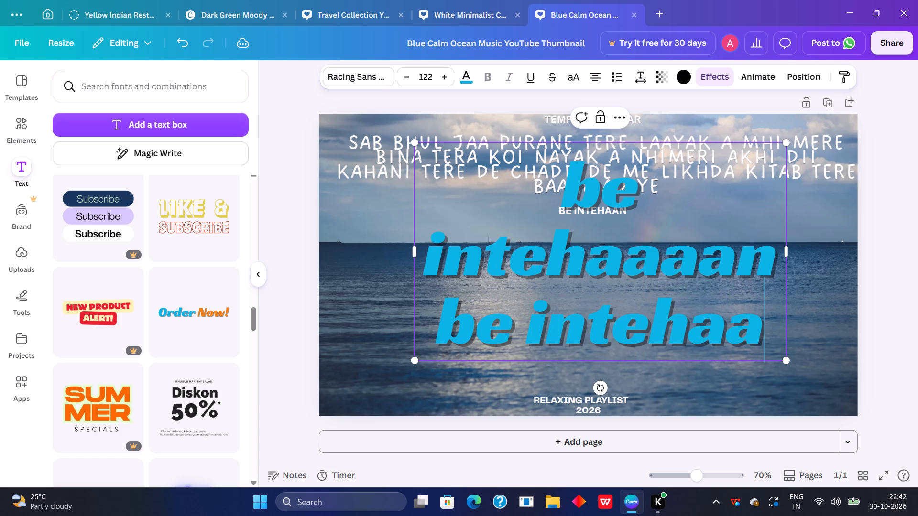
type("aaaa")
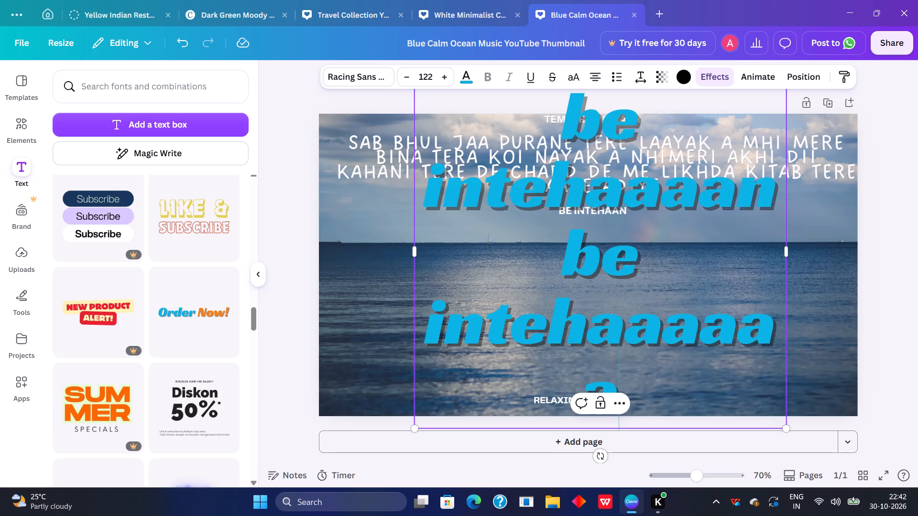
key("n")
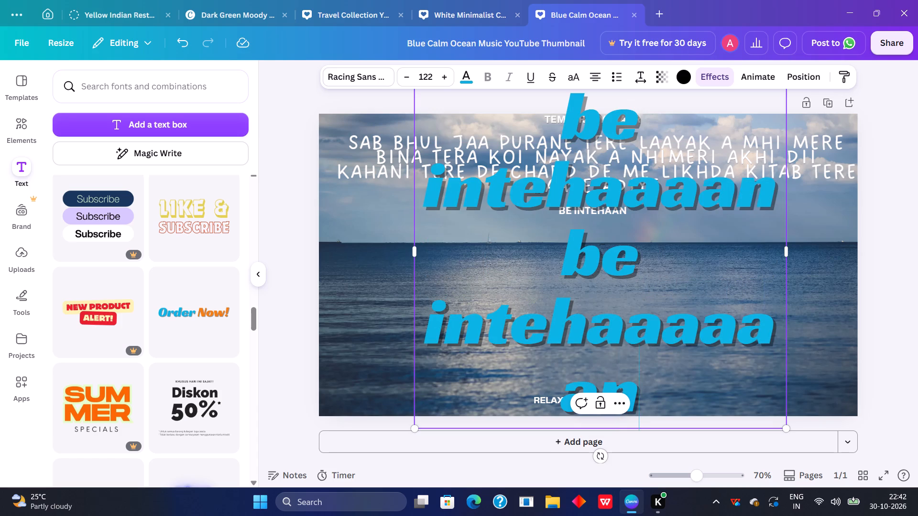
Scale the blue lyric text down to font size 54.5 and move it below the BE INTEHAAN title.
left_click_drag(785, 432, 782, 430)
left_click_drag(782, 430, 609, 203)
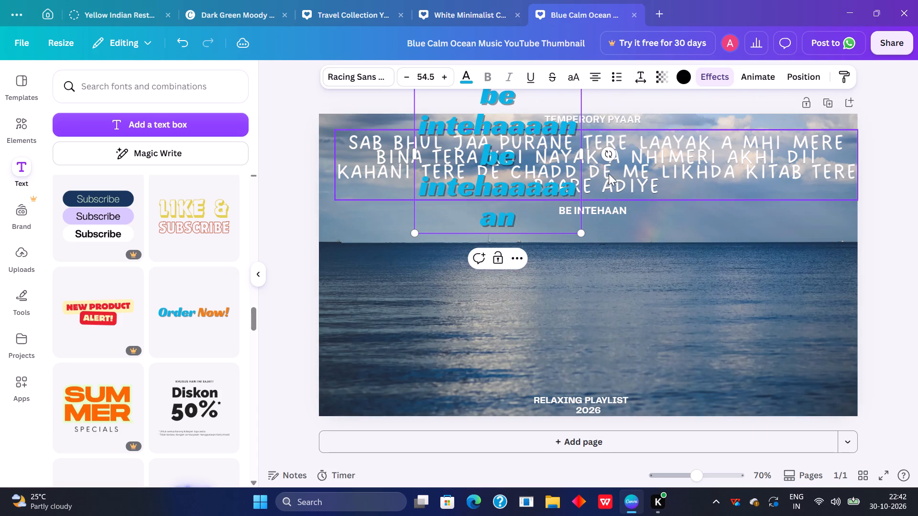
left_click_drag(581, 160, 634, 267)
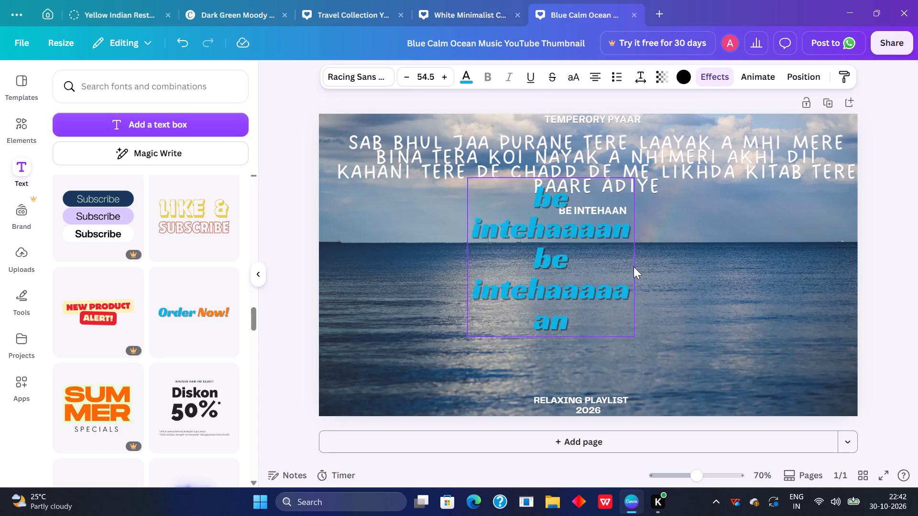
left_click_drag(634, 267, 602, 293)
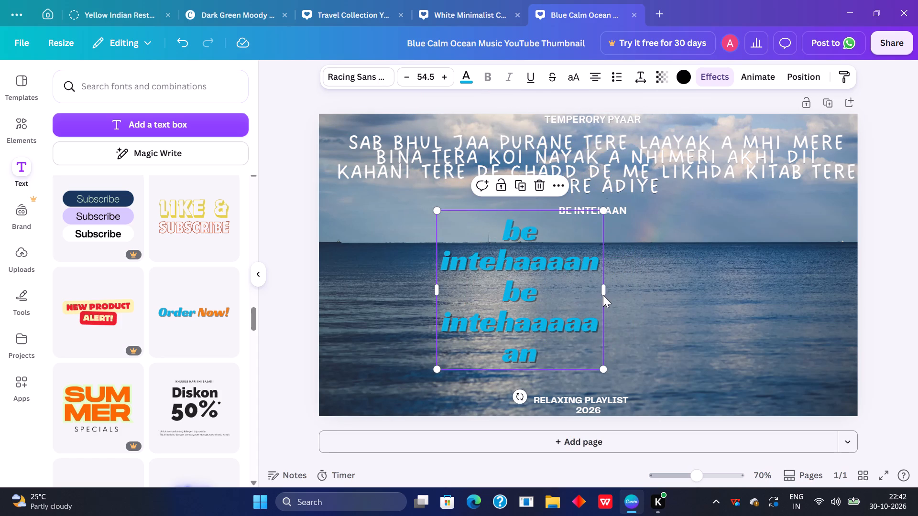
Widen the blue lyric box until the text fits on one line and place it just beneath BE INTEHAAN.
left_click_drag(605, 293, 750, 306)
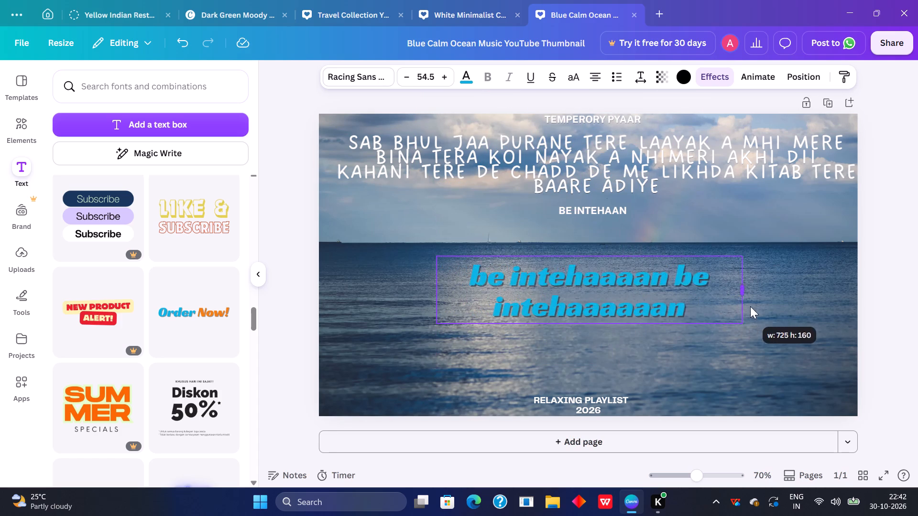
left_click_drag(750, 306, 820, 304)
left_click_drag(660, 292, 559, 264)
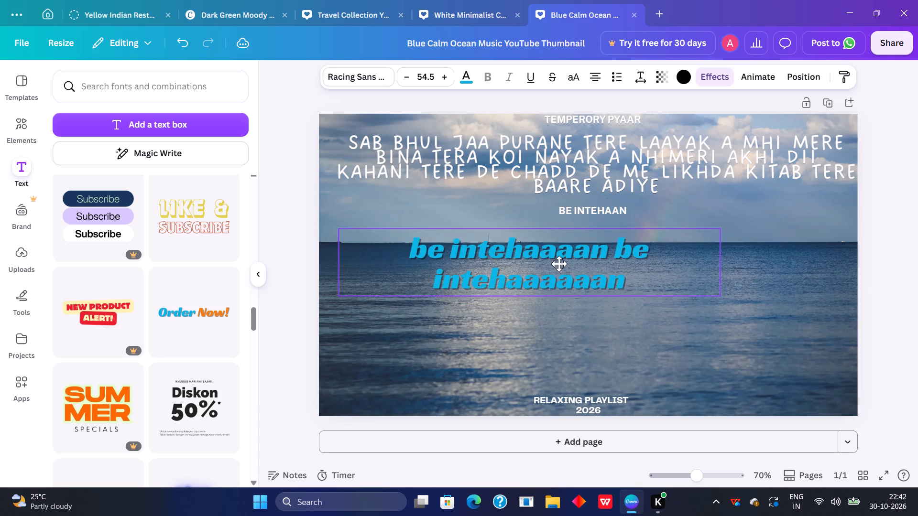
left_click_drag(559, 264, 546, 268)
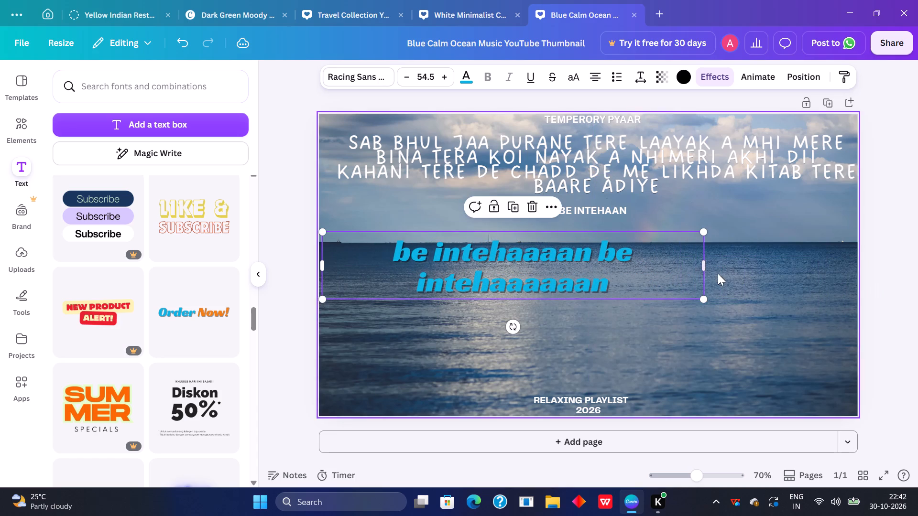
left_click_drag(709, 269, 839, 260)
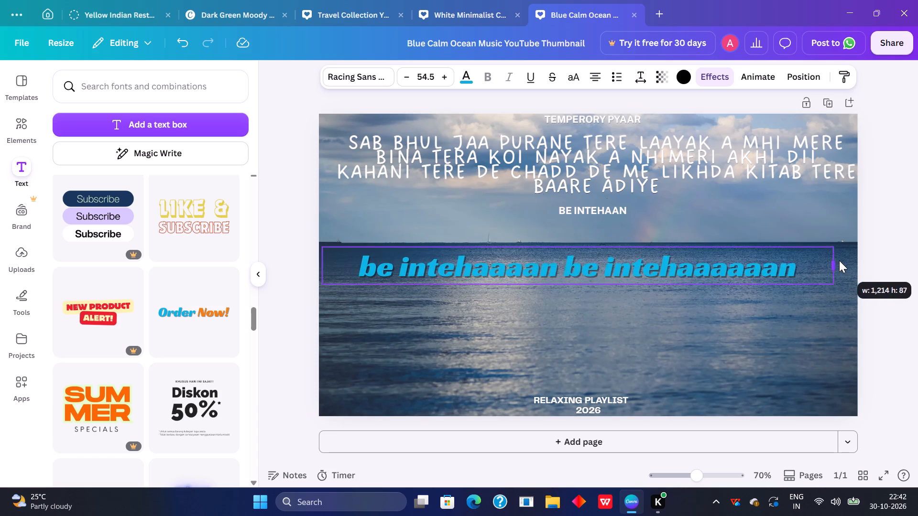
left_click_drag(839, 260, 868, 262)
left_click_drag(661, 268, 678, 249)
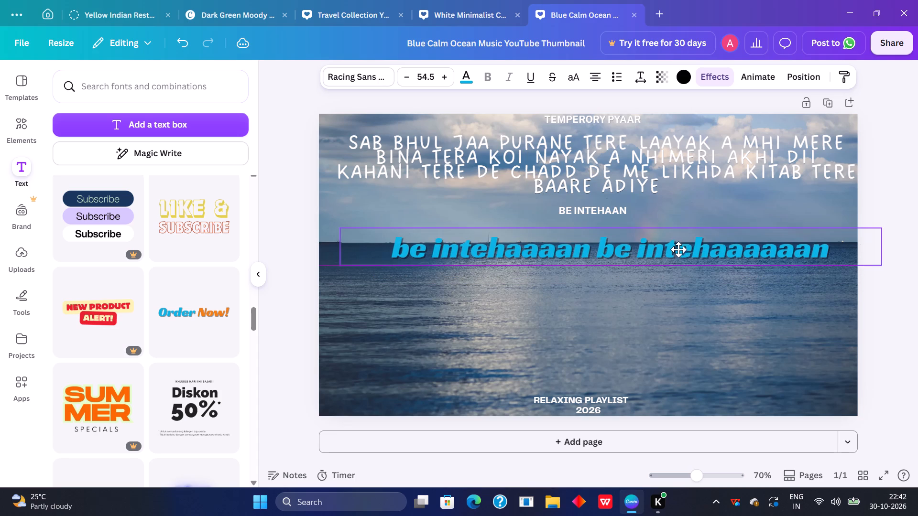
left_click_drag(678, 249, 671, 242)
Append "u pyaar kar be intehaaaan" to the end of the blue lyric text.
left_click(826, 242)
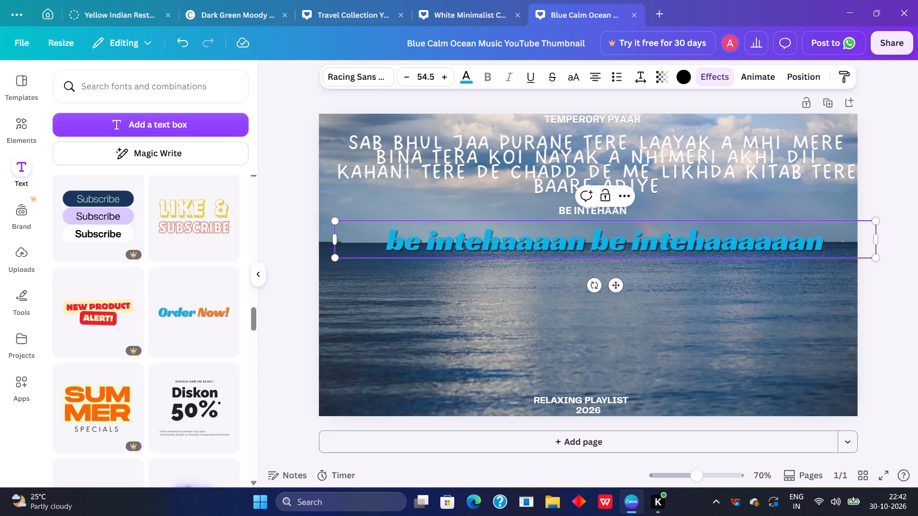
left_click(826, 242)
key("space")
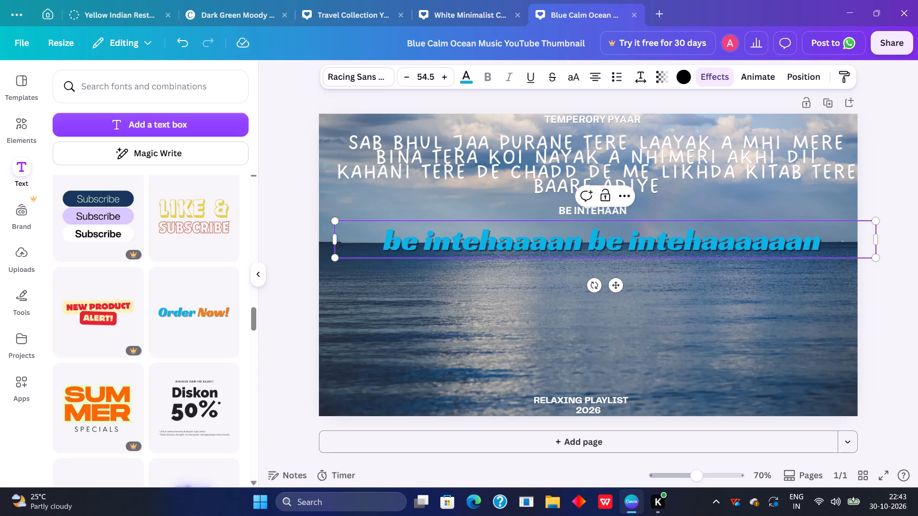
type("you")
key("BackSpace")
key("BackSpace")
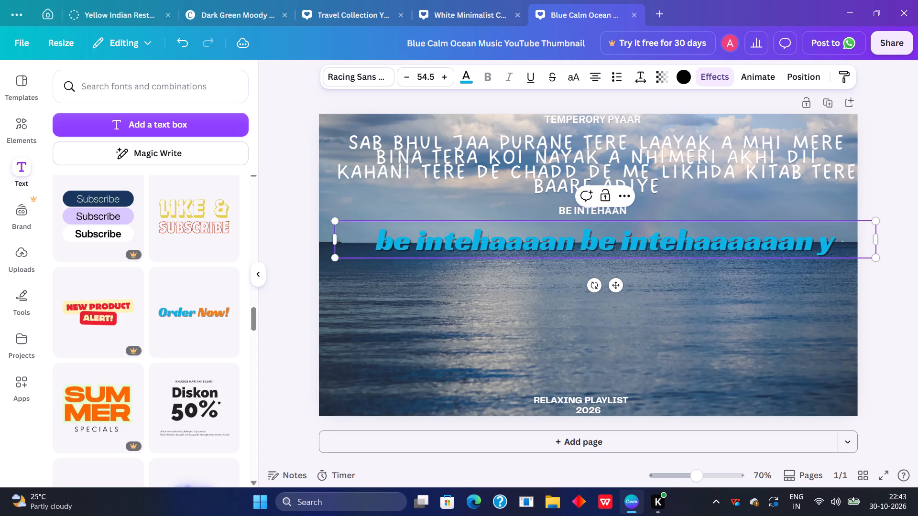
key("BackSpace")
key("u")
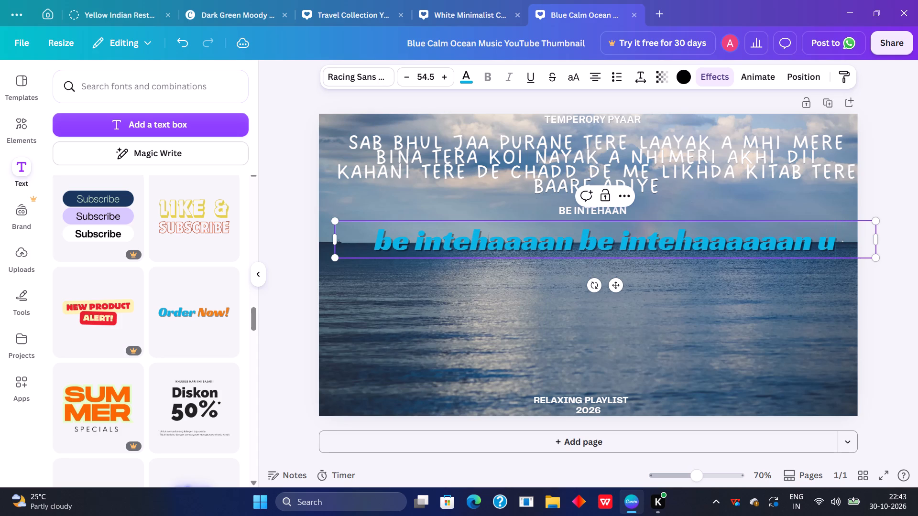
key("space")
type("pyaar")
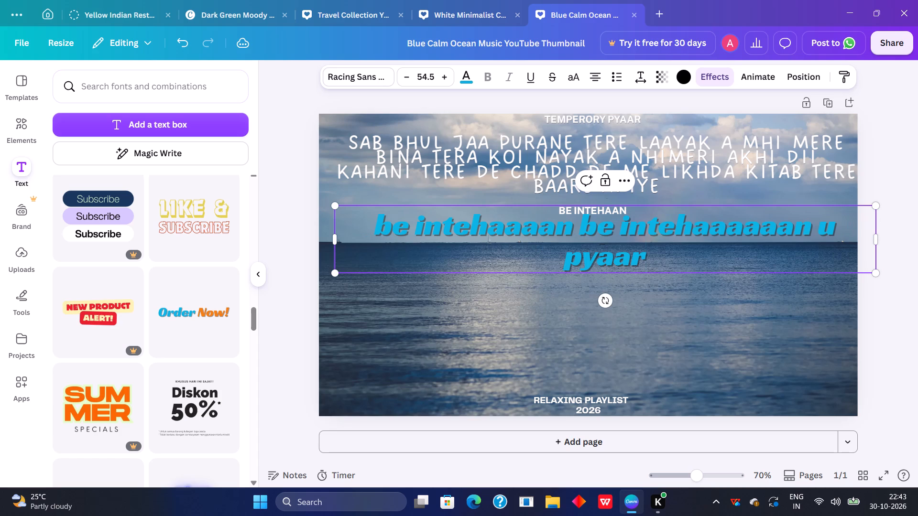
key("space")
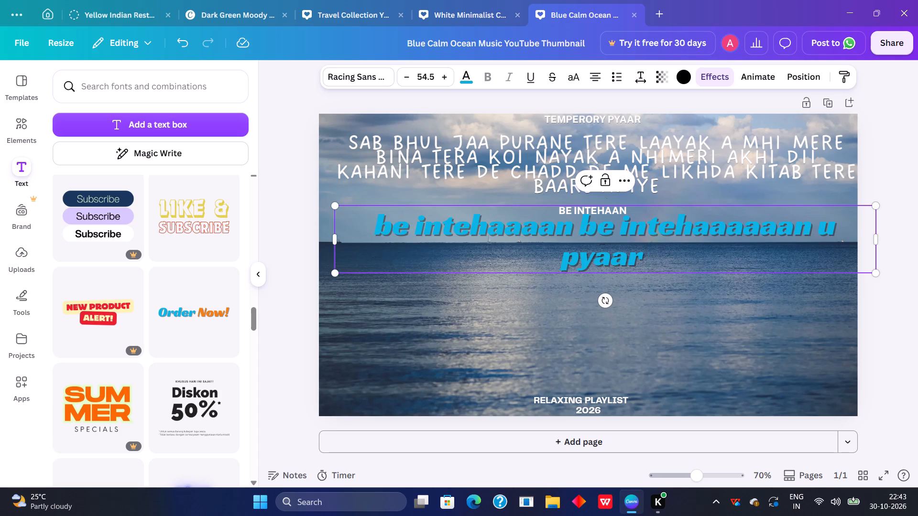
type("l")
key("BackSpace")
type("kar be intehaa")
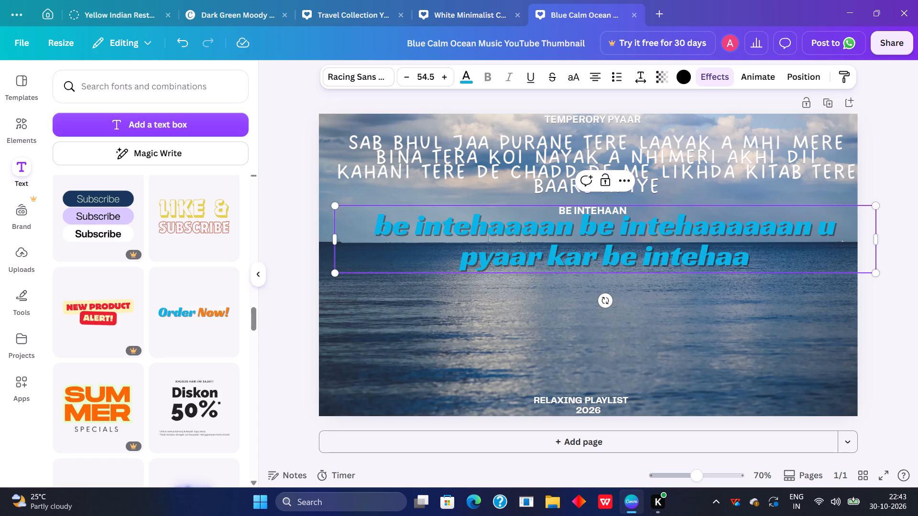
key("a")
type("an")
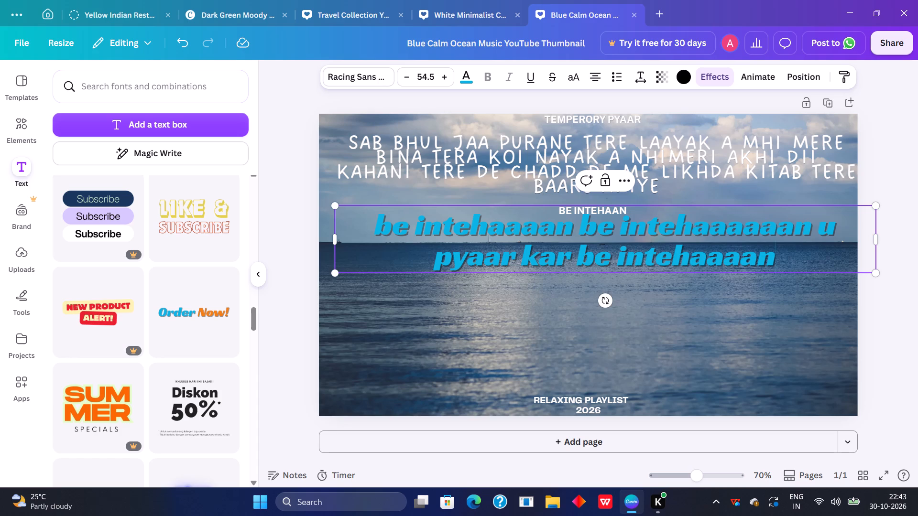
Append "dekha karu saari umar tere nishaaan be intehaaaan" to the end of the blue lyric text.
key("space")
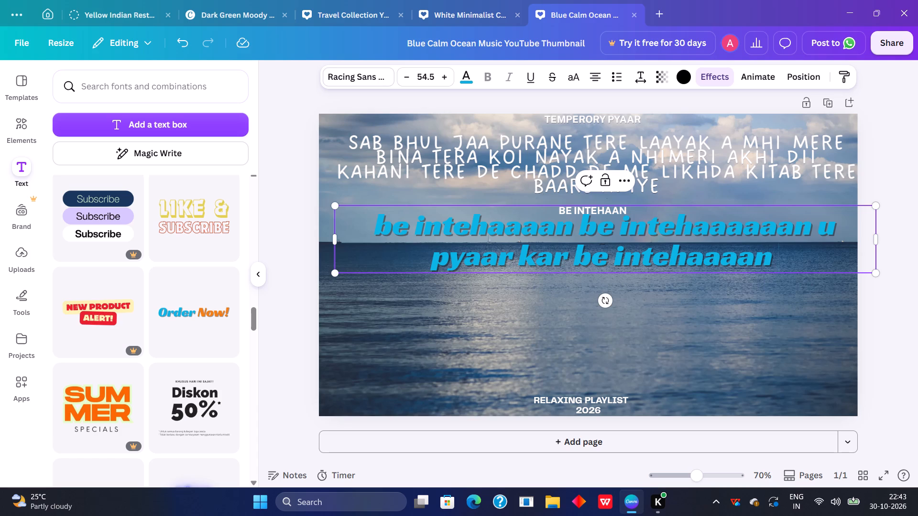
type("de")
type("kha")
key("space")
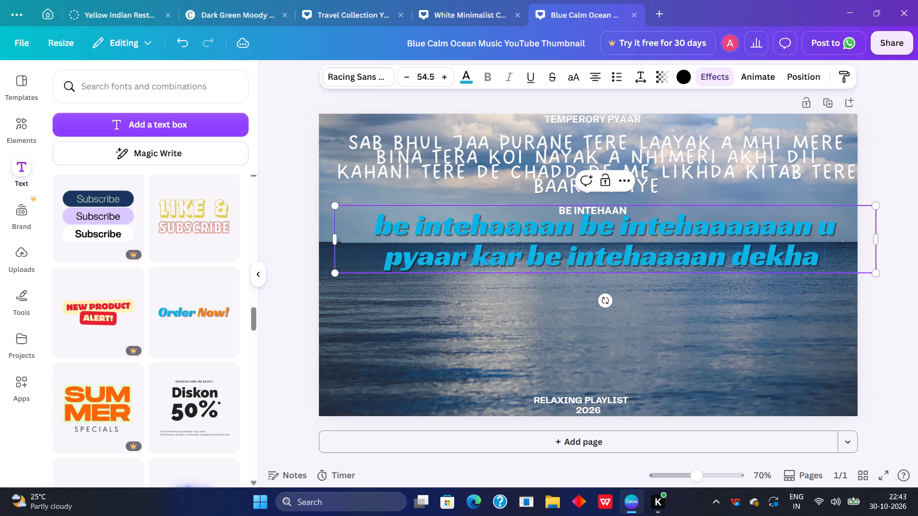
type("karu")
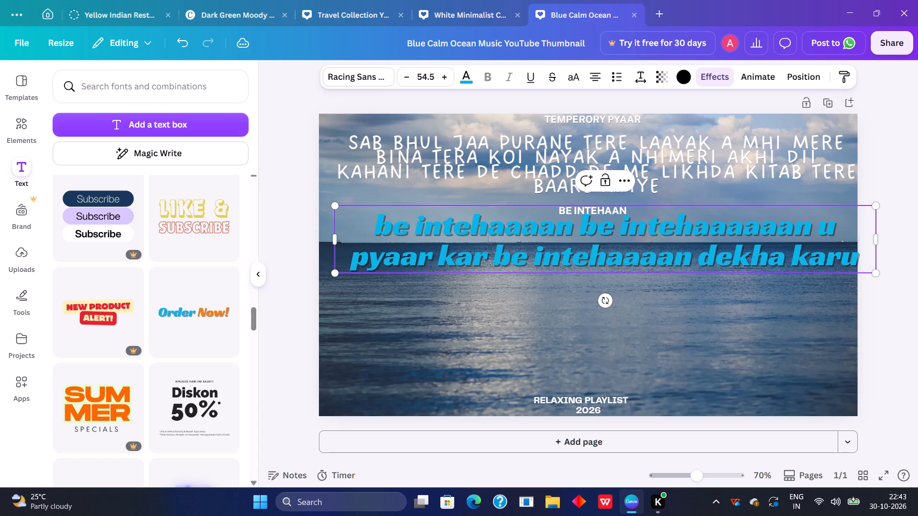
key("space")
type("saari umar tere")
key("space")
type("ni")
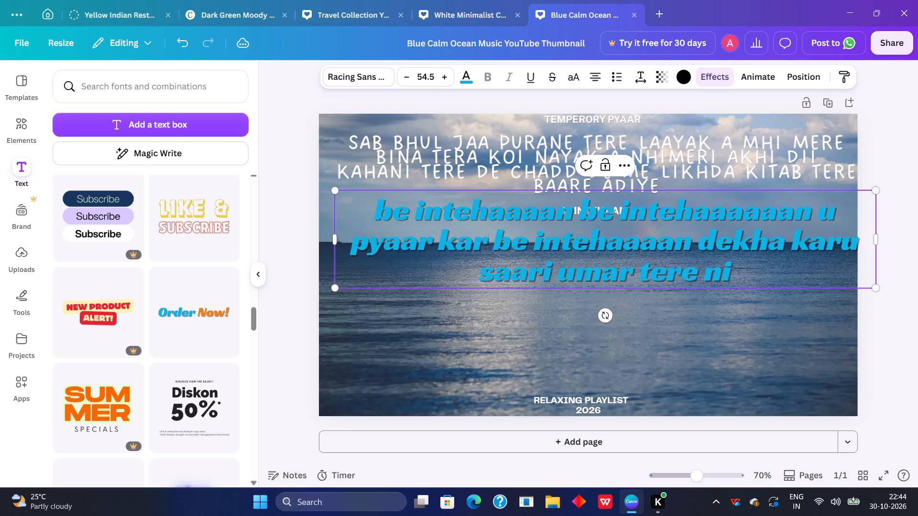
key("s")
type("haaan b")
key("e")
key("space")
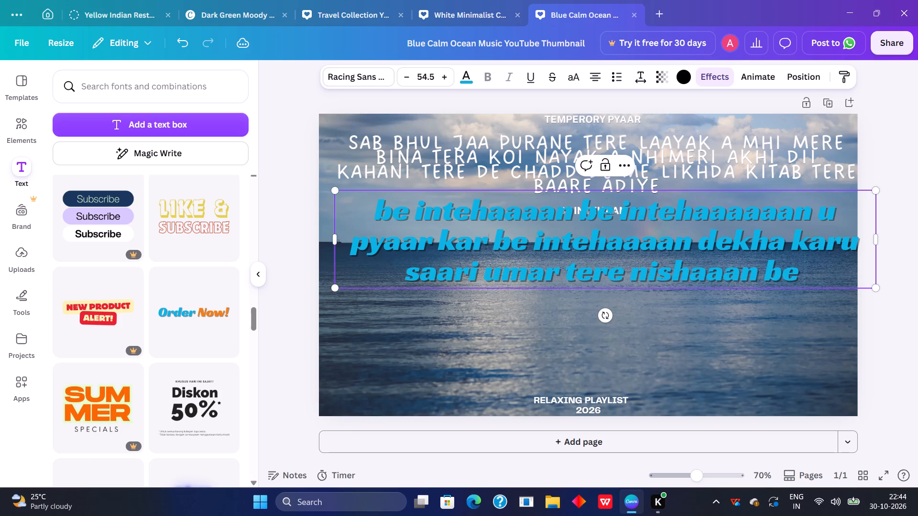
type("inte")
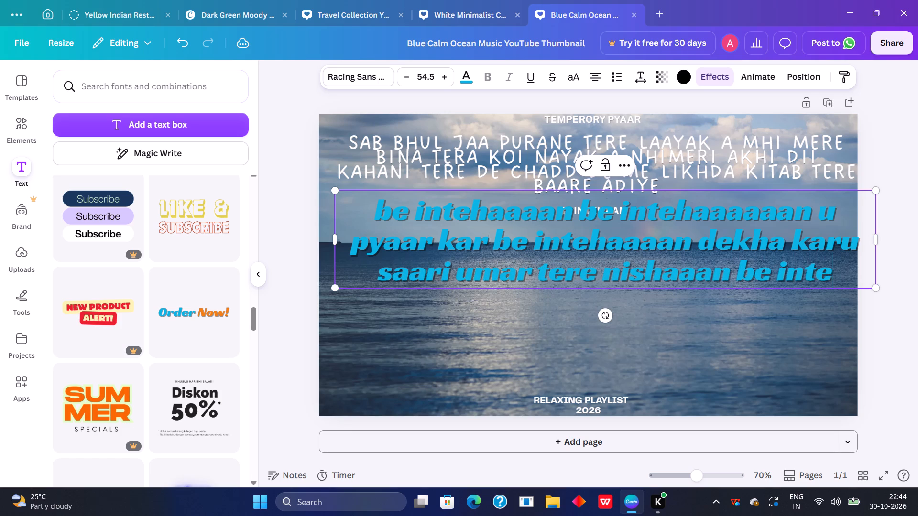
key("h")
type("aaaan")
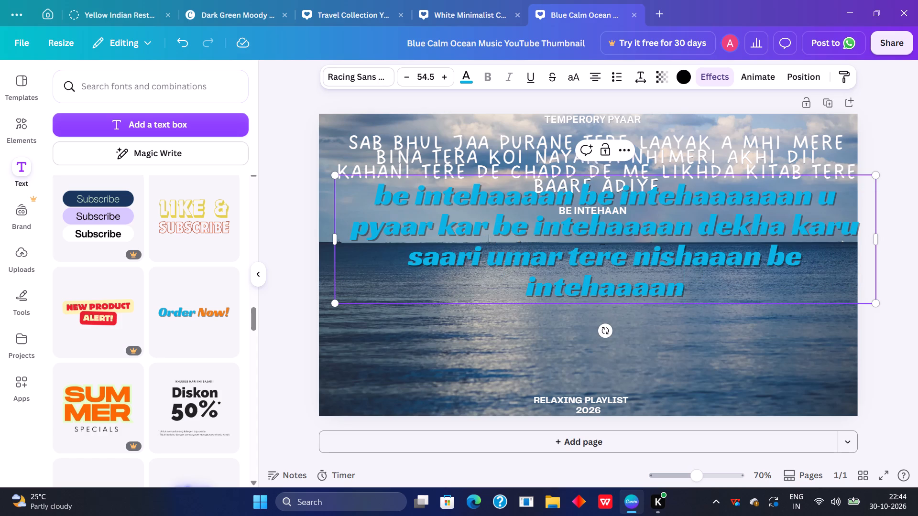
Append "koyi kasar naa rahe" to the end of the blue lyric text.
key("space")
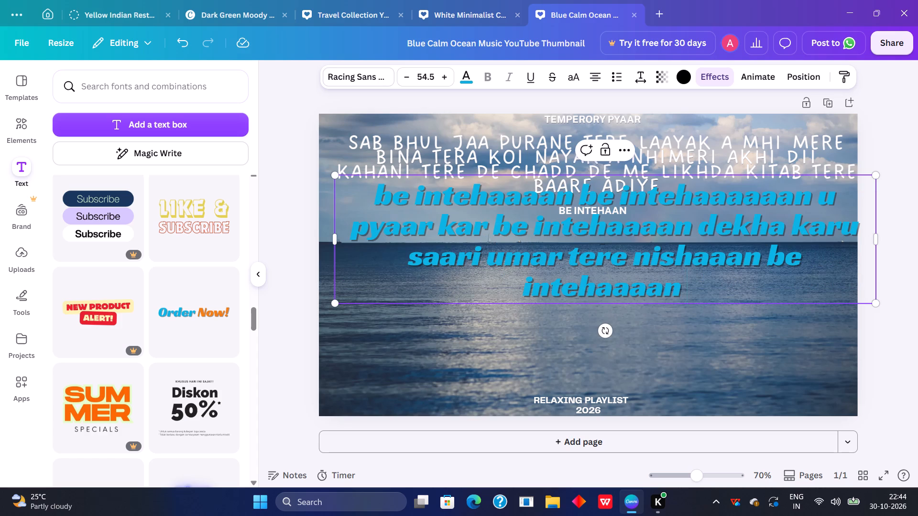
type("koui")
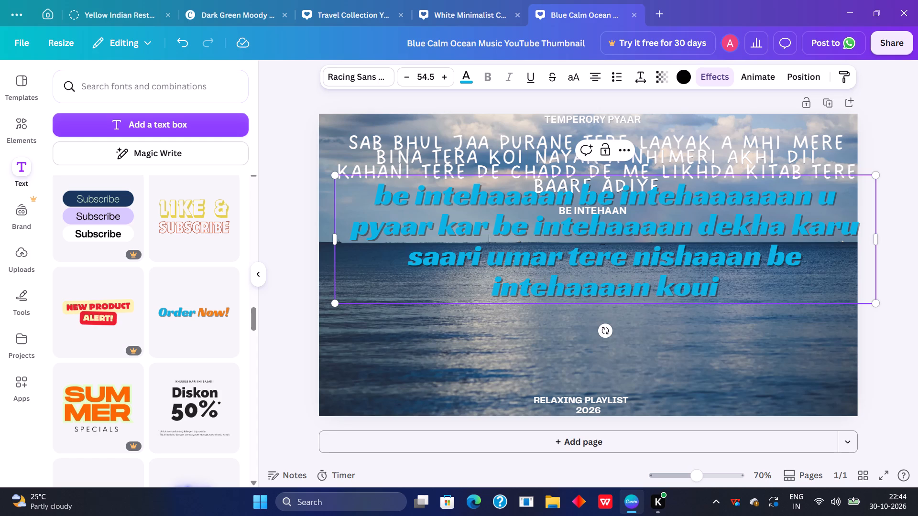
key("BackSpace")
key("BackSpace")
key("BackSpace")
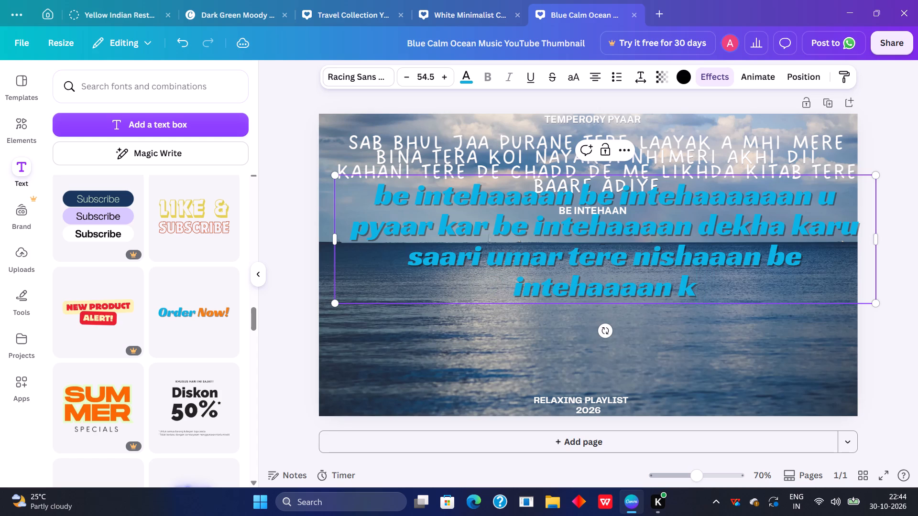
type("oy")
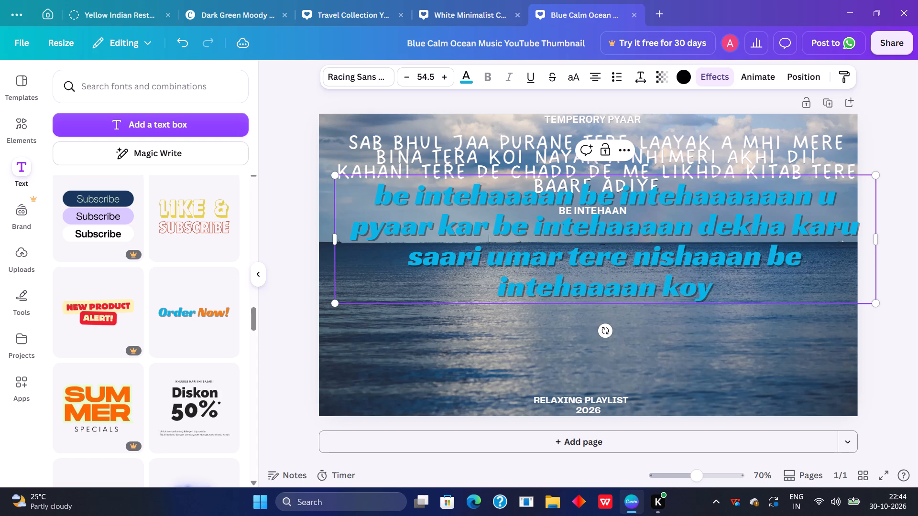
key("i")
key("space")
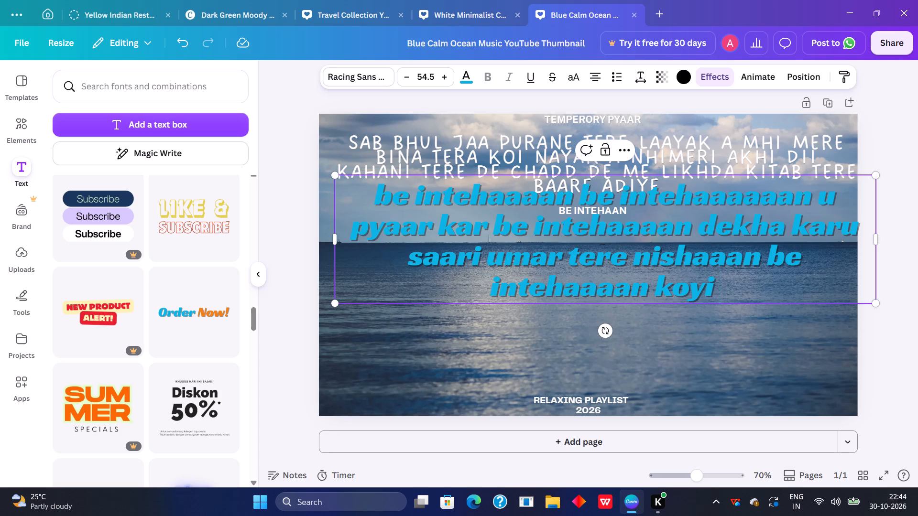
type("kasar naa rahe")
Append "teri khabar na rhe chu e is kadar be intehaan" to the end of the blue lyric text.
key("space")
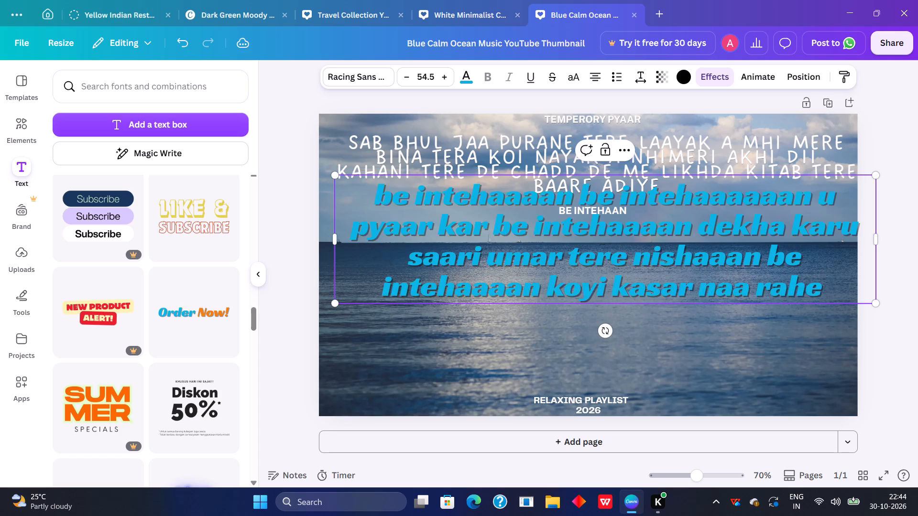
type("teri khabar na rhe chu")
key("space")
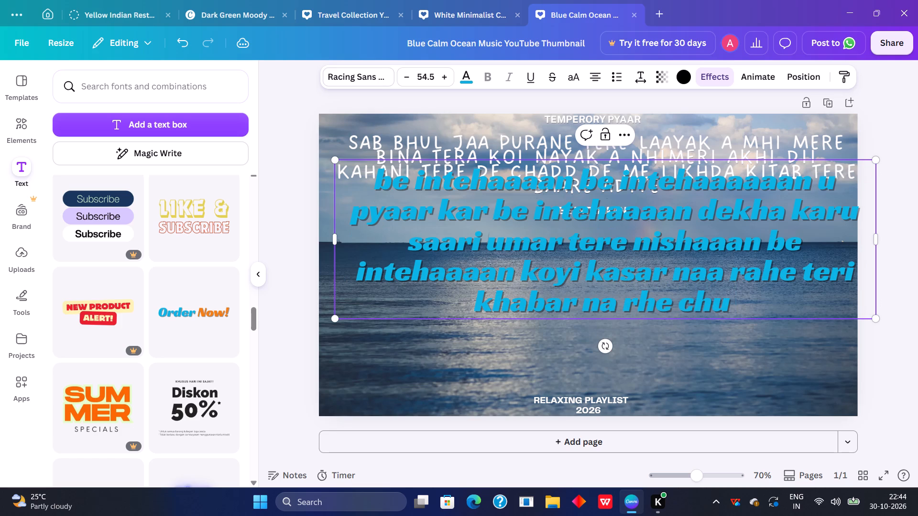
type("e is kadar be")
key("space")
type("int")
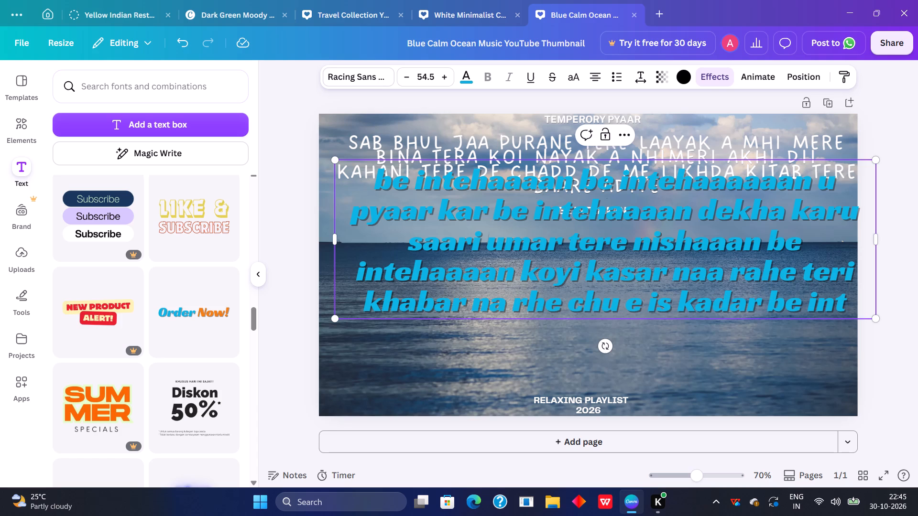
type("ehaaa")
key("BackSpace")
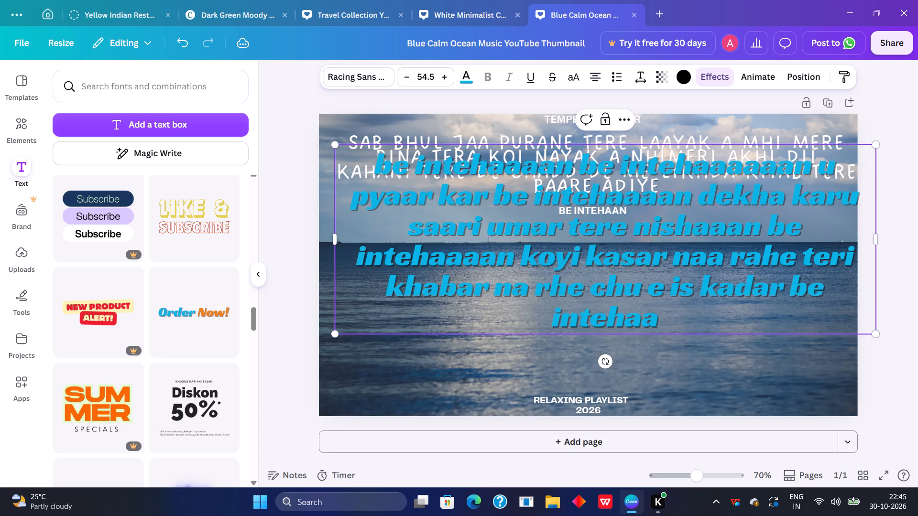
type("n")
Append "jab saaaso ko teri aakhen dikhi" to the end of the blue lyric text.
key("space")
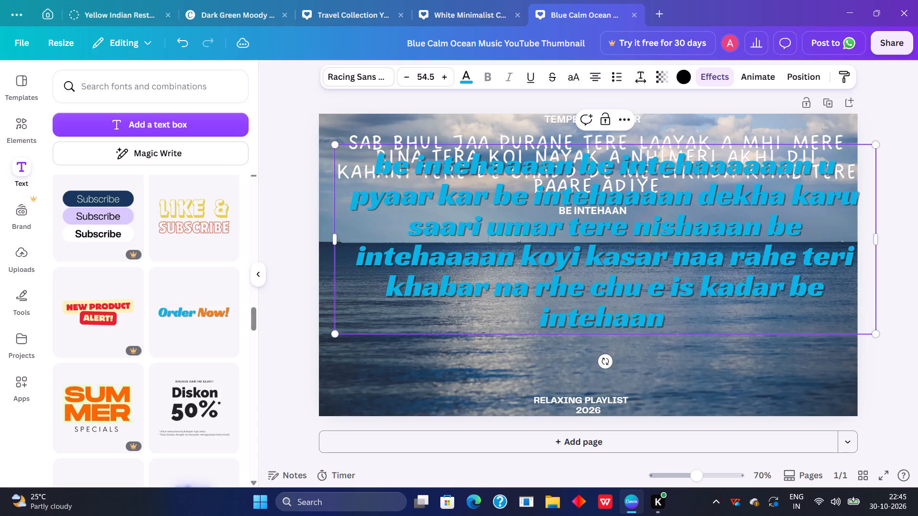
type("jab ss")
key("BackSpace")
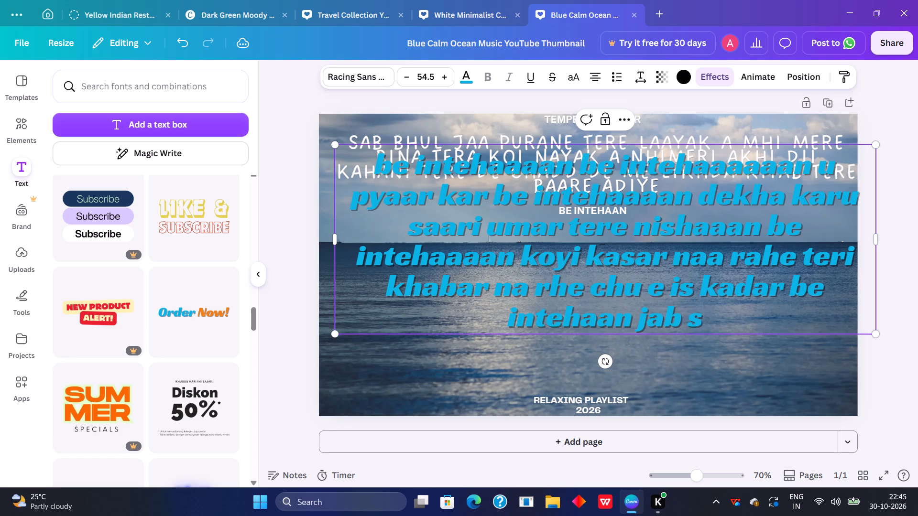
type("aaaso ko teri")
key("space")
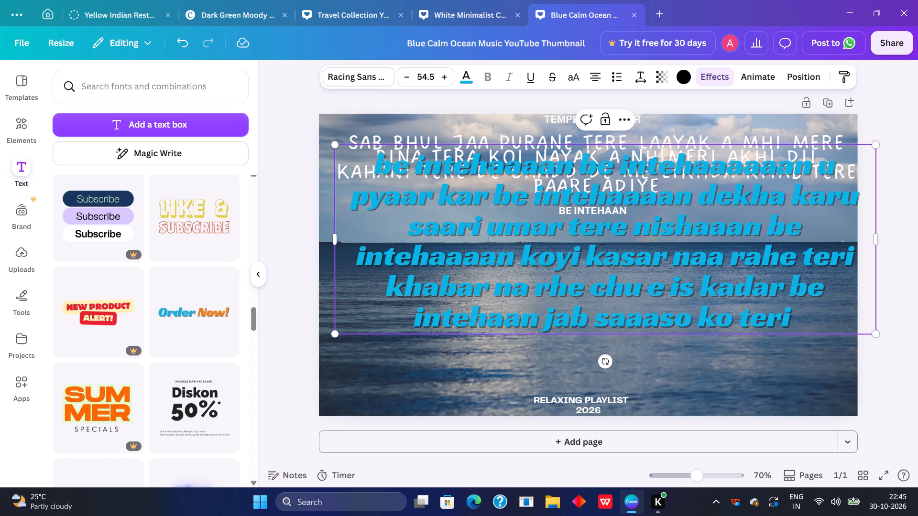
type("aakhe")
key("n")
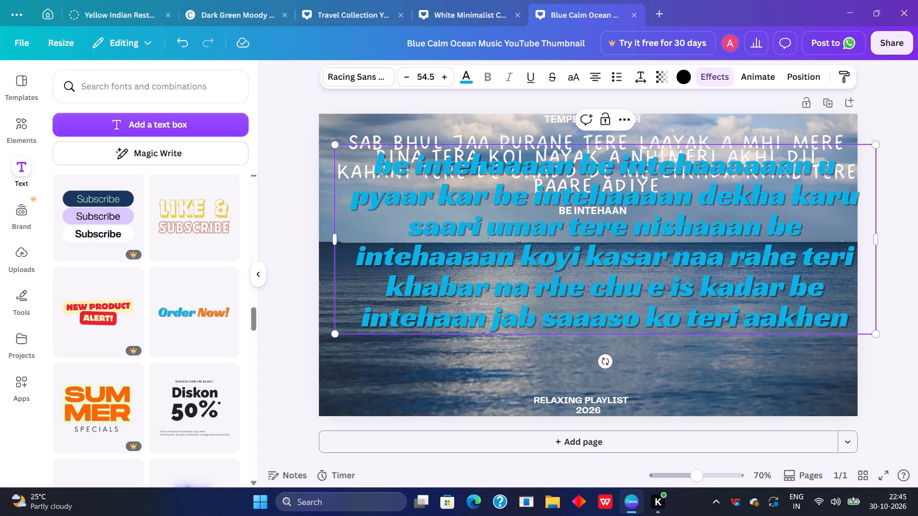
key("space")
type("dik")
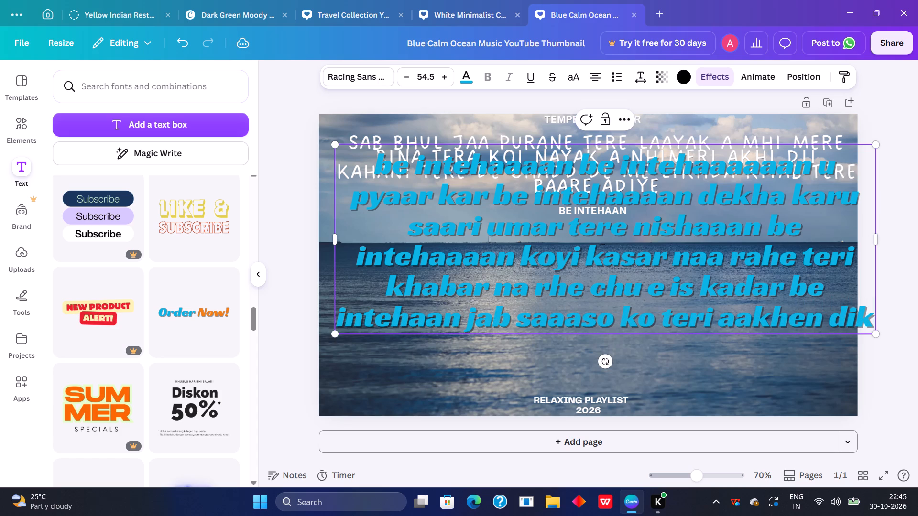
type("hi")
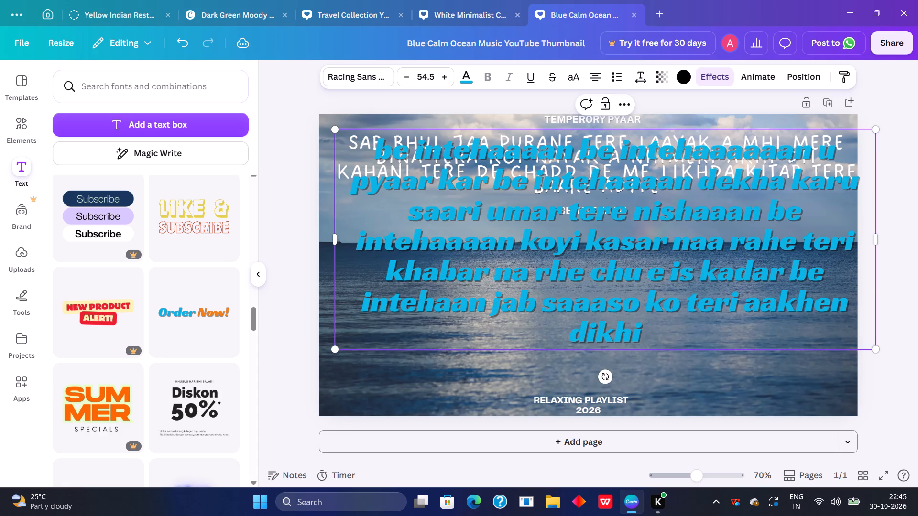
Append "to me sulagne lage sailab jaise mujpe tut pade" to the end of the blue lyric text.
key("space")
type("to me s")
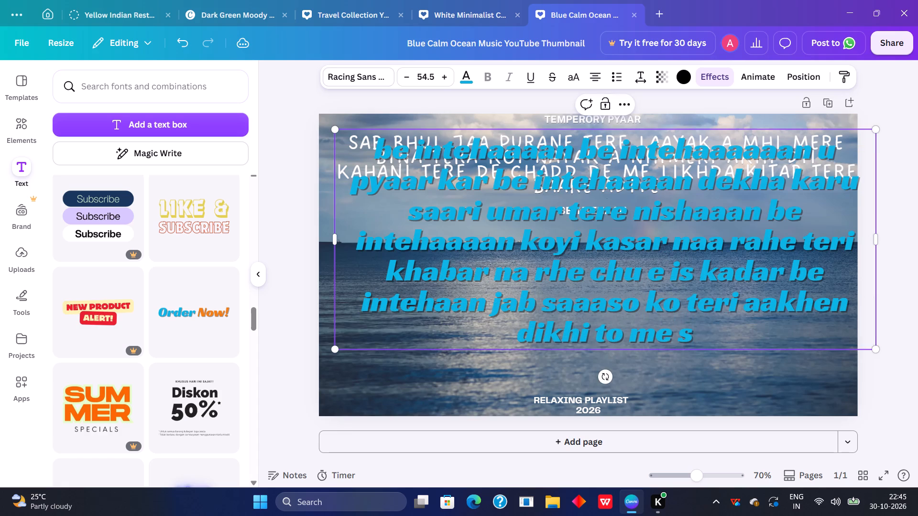
type("ulagne")
key("space")
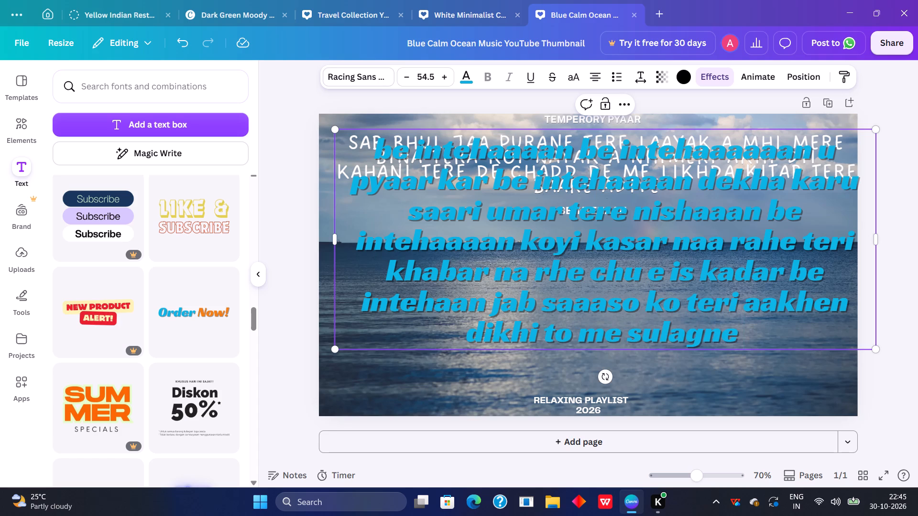
type("lage sailab")
key("space")
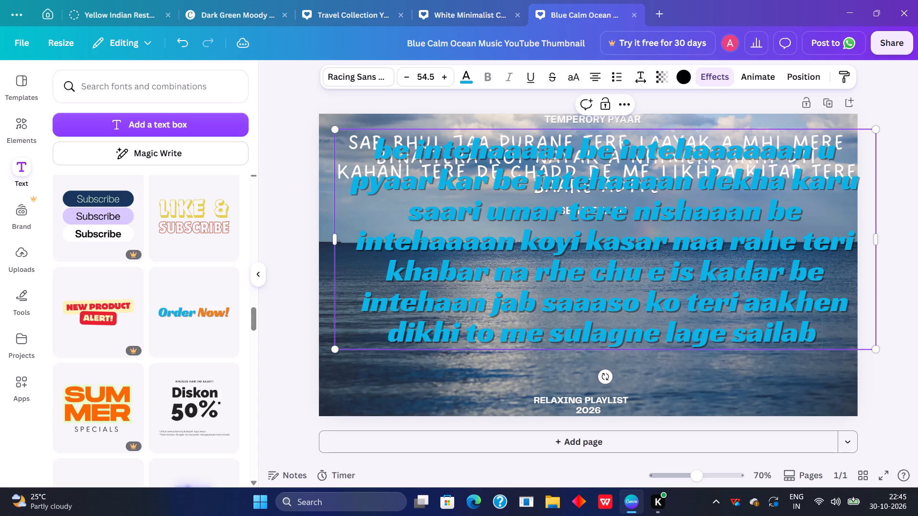
type("jaise mujpe t")
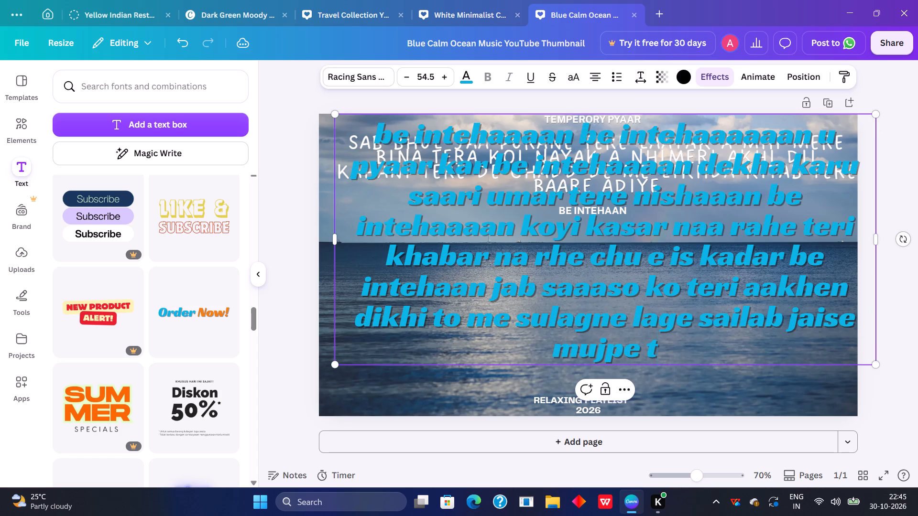
key("BackSpace")
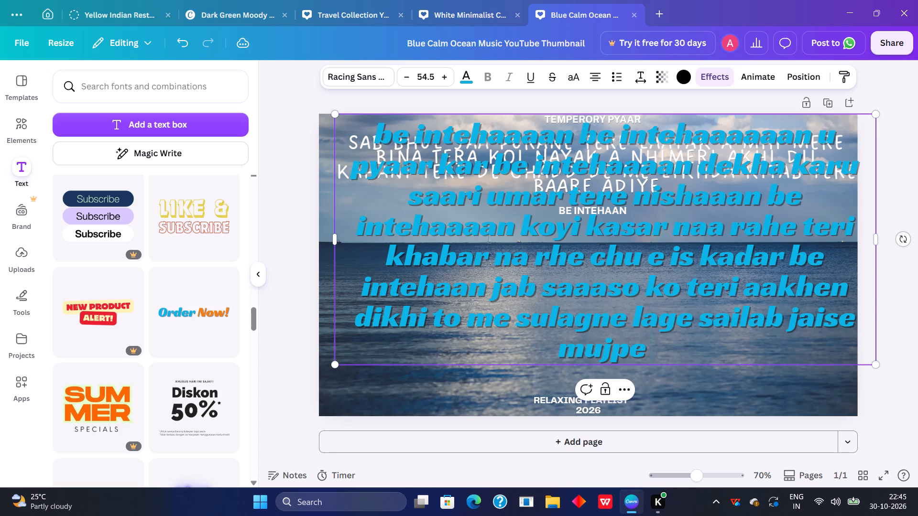
key("t")
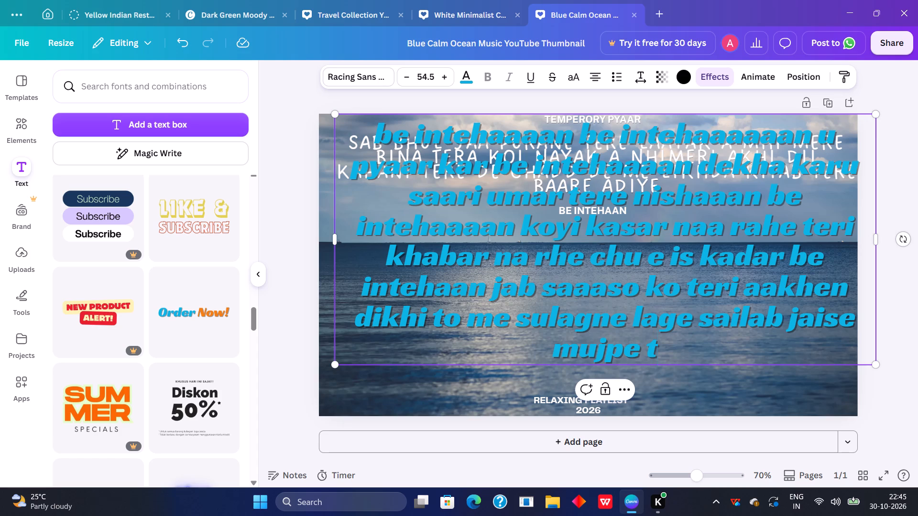
key("u")
type("t")
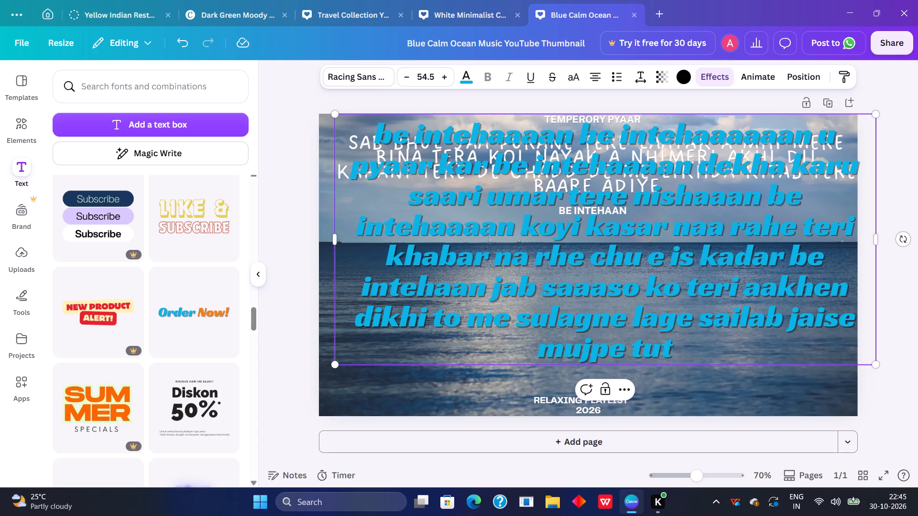
key("space")
type("pade")
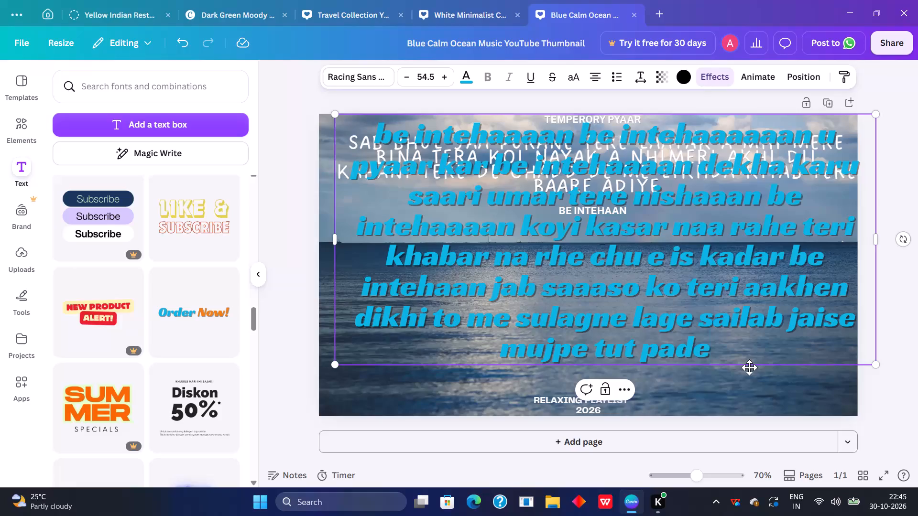
Append "khoya hu me me ya hosh me makhmali raat ki hona subha be intehaaan" to the end of the blue lyric text.
left_click(719, 348)
key("space")
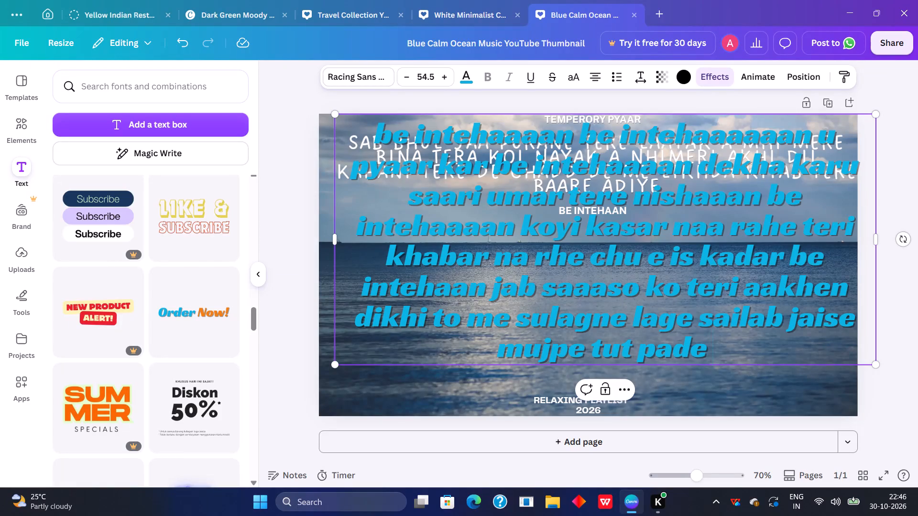
type("khoya hu me me t")
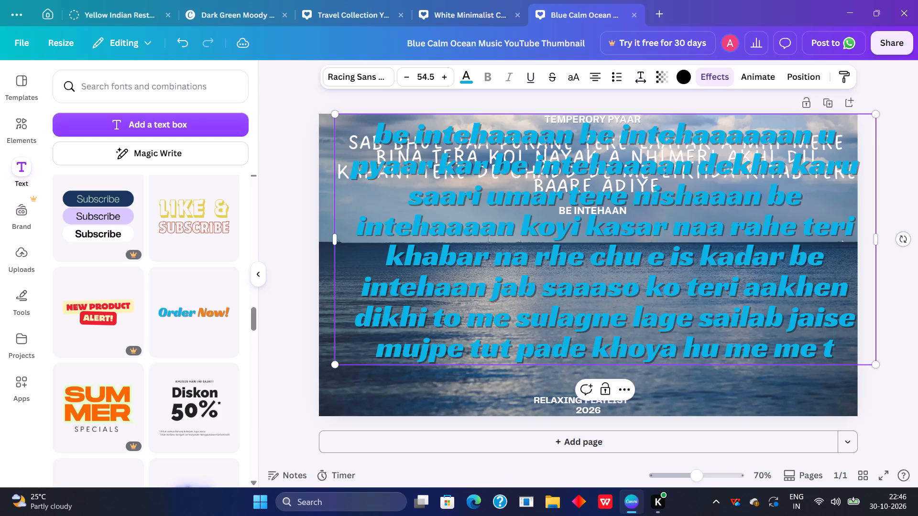
key("BackSpace")
type("ya hosh me makhmali raa")
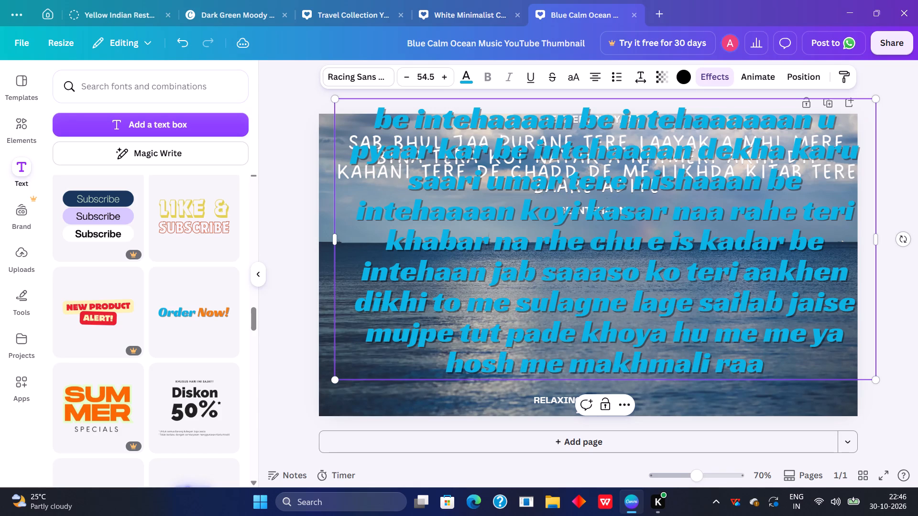
type("t ki")
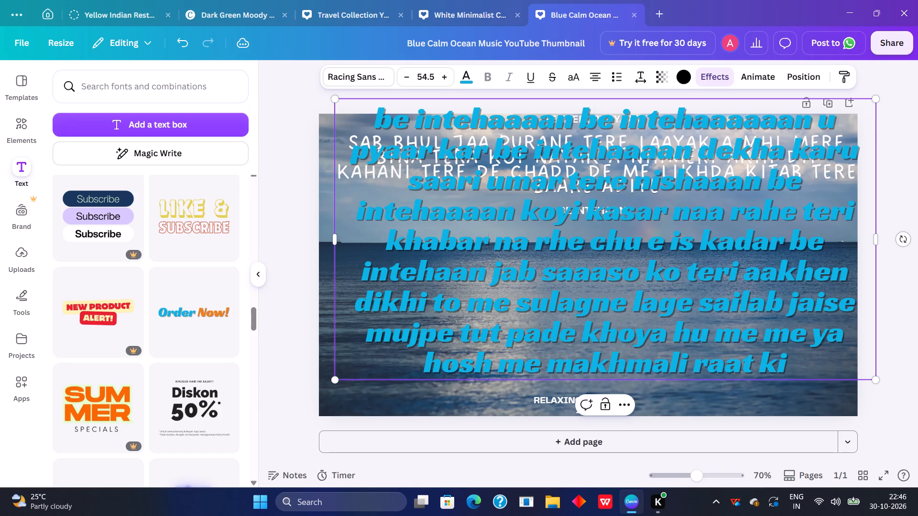
key("space")
type("hona subha be intehaaan")
key("space")
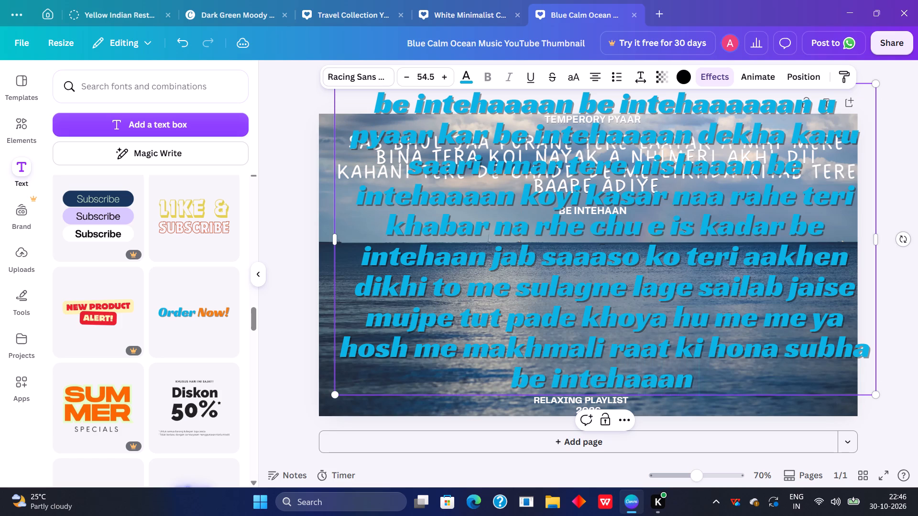
Append "be intehaaan u pyaar kar be intehaan" to the end of the blue lyric text.
type("be")
key("space")
key("i")
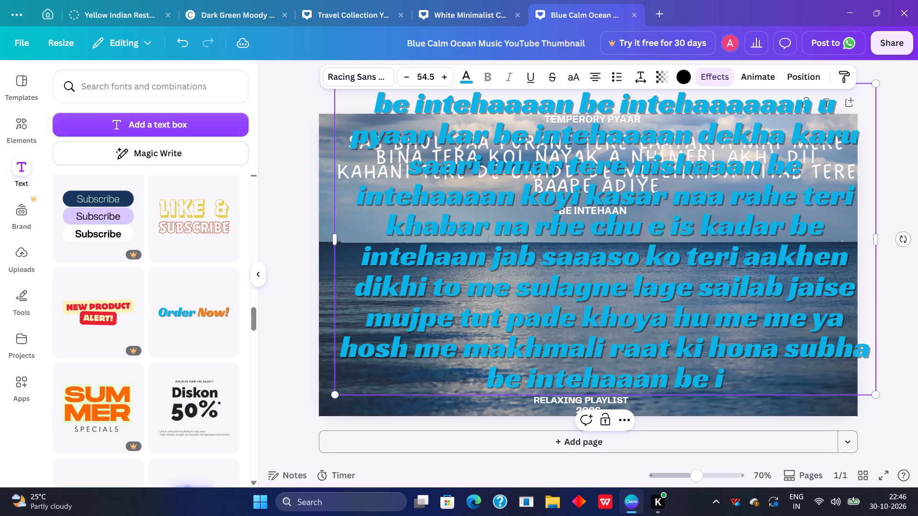
type("nta")
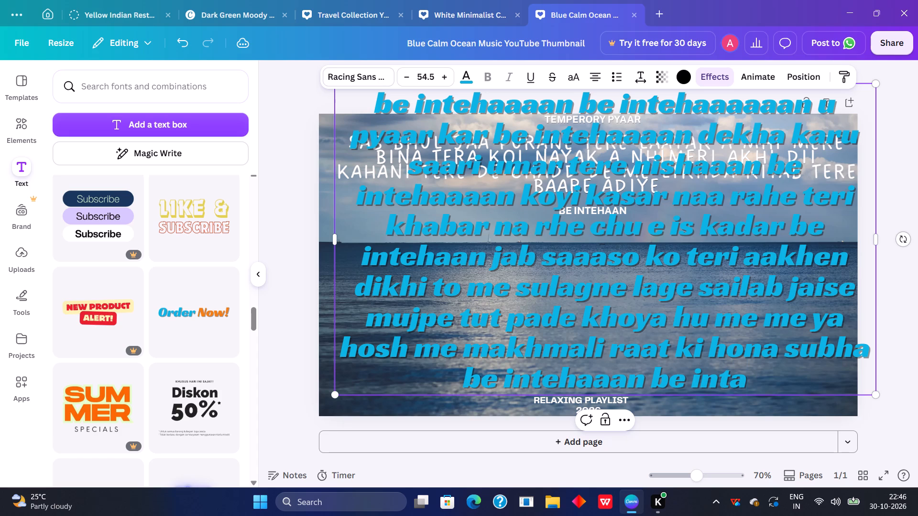
key("BackSpace")
type("ehaaan")
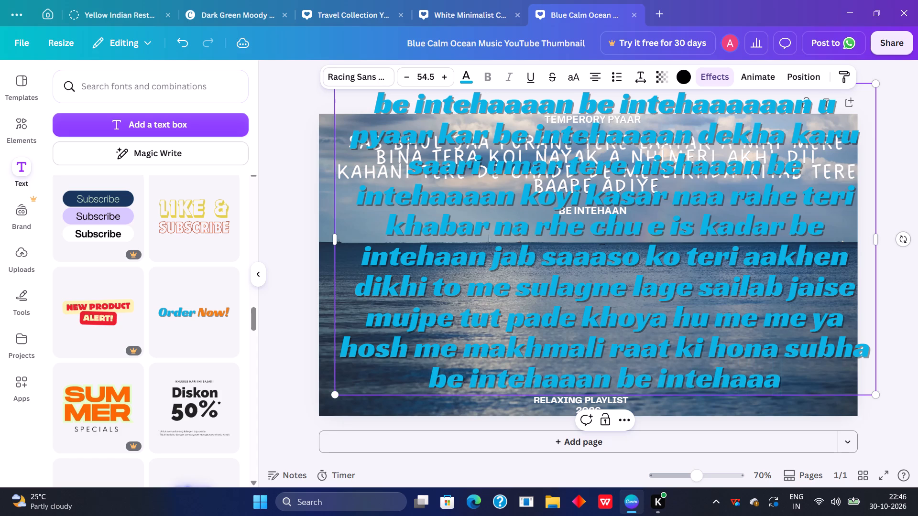
scroll(748, 365, "right", 1)
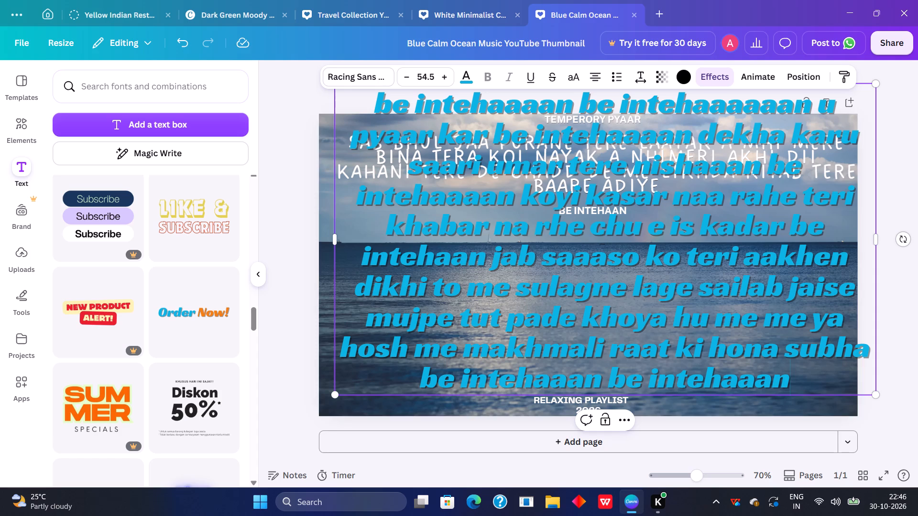
scroll(749, 365, "right", 1)
key("space")
type("u py")
type("aar kar be inte")
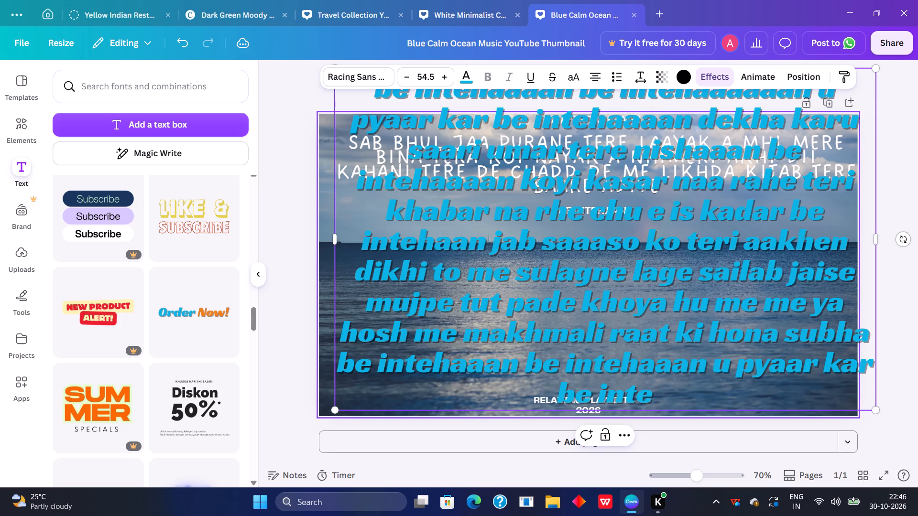
type("haab")
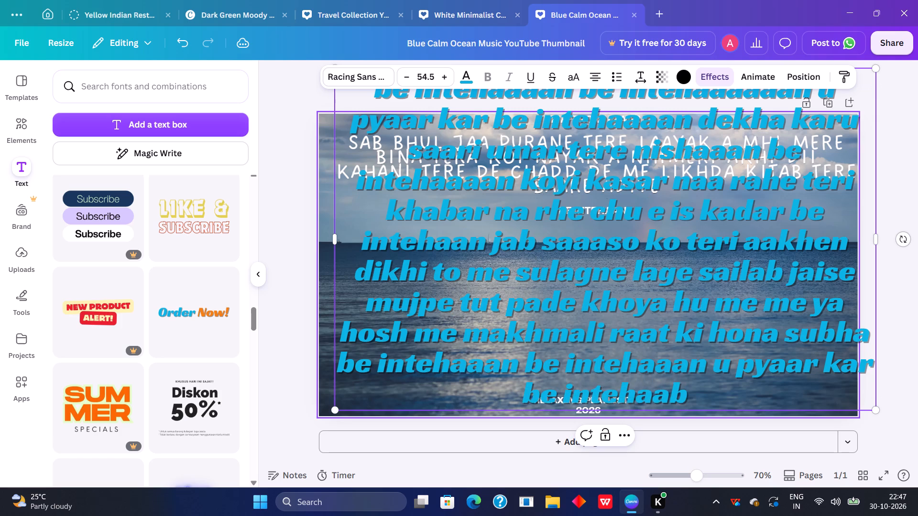
key("BackSpace")
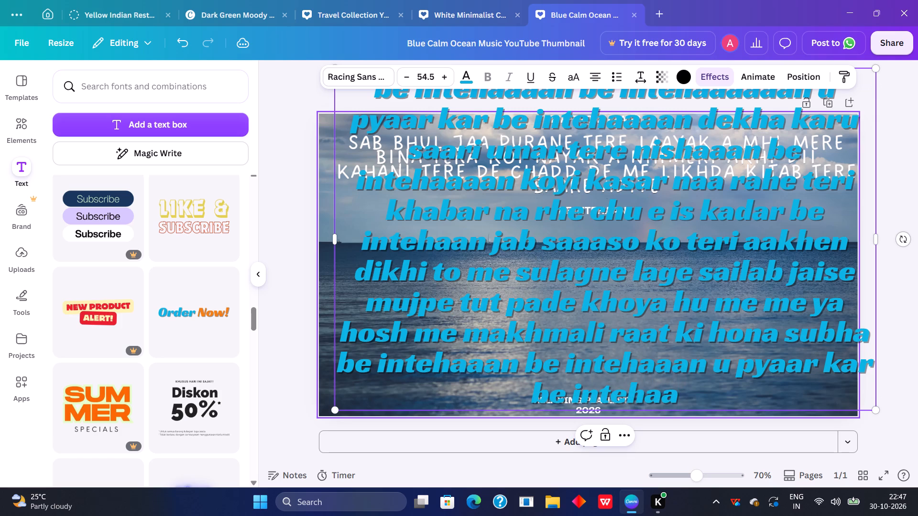
key("n")
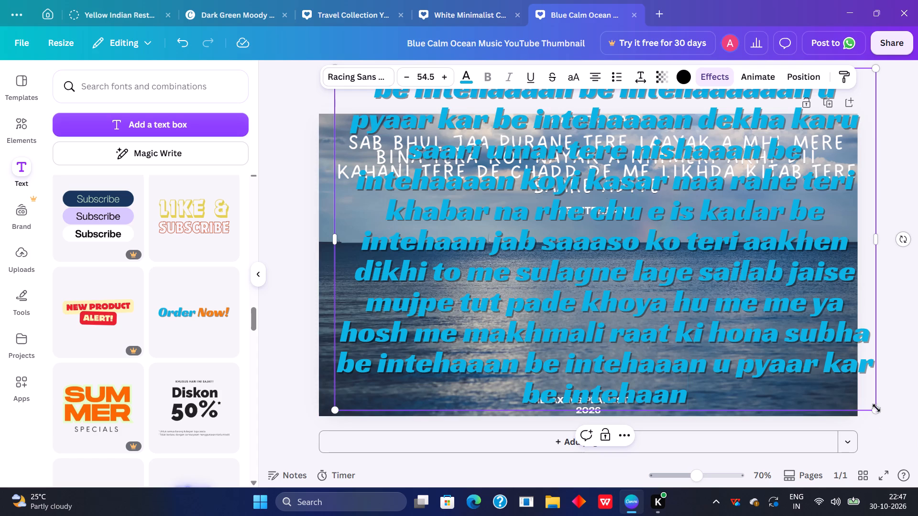
Scale the blue lyric text block down to font size 26.5.
left_click_drag(879, 412, 670, 385)
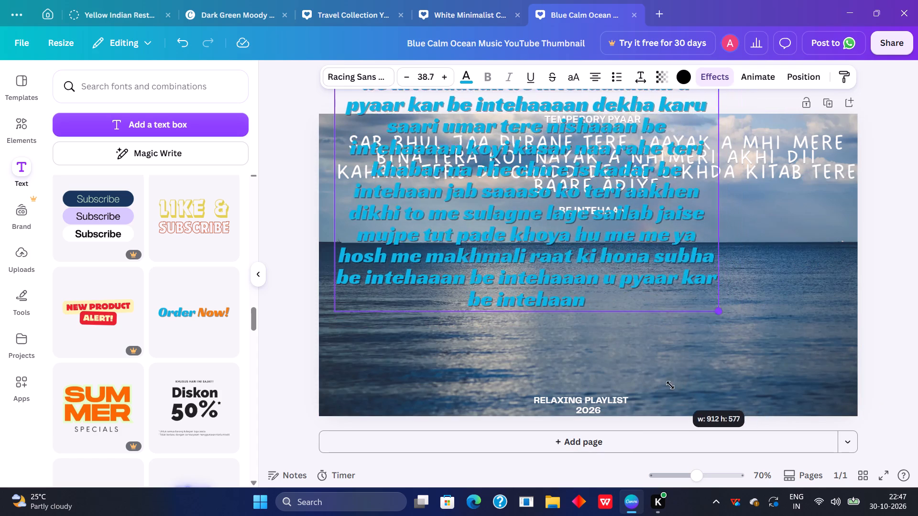
left_click_drag(670, 385, 573, 280)
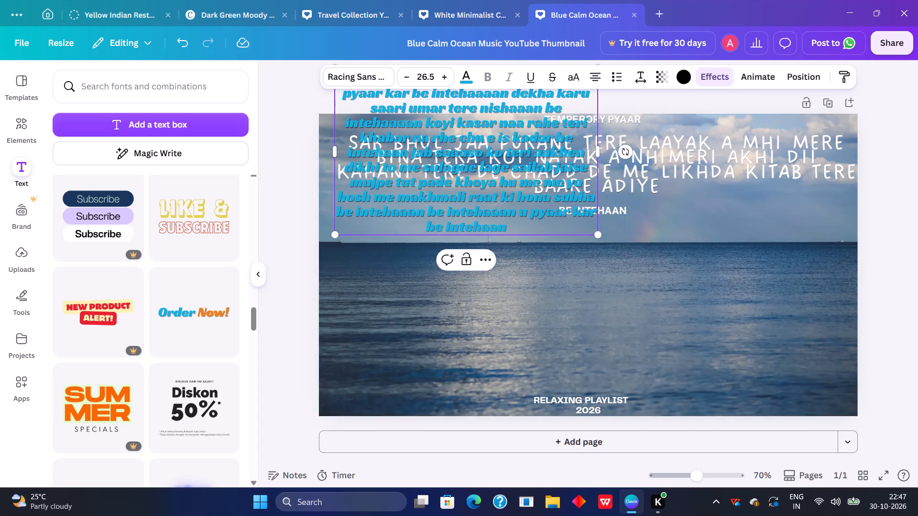
Move the blue lyric block below the BE INTEHAAN heading, against the left edge of the thumbnail.
left_click_drag(474, 187, 487, 188)
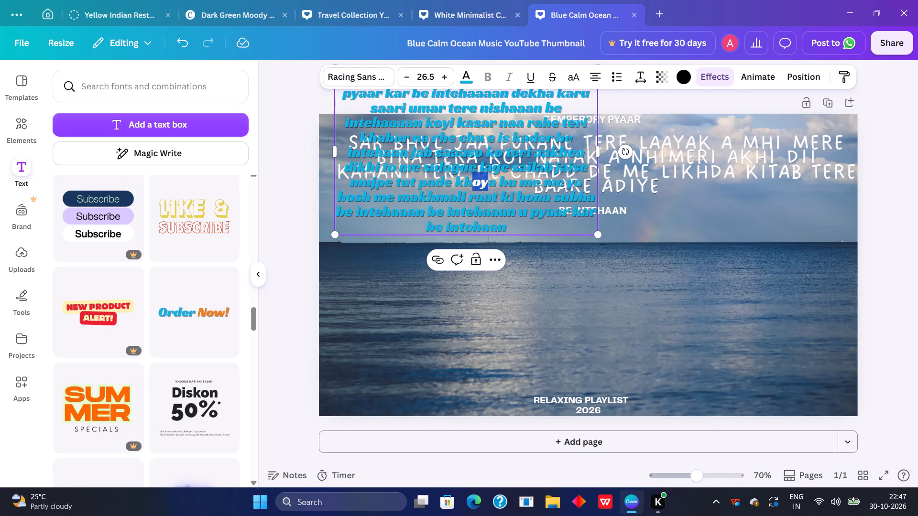
left_click(574, 287)
left_click_drag(494, 186, 514, 332)
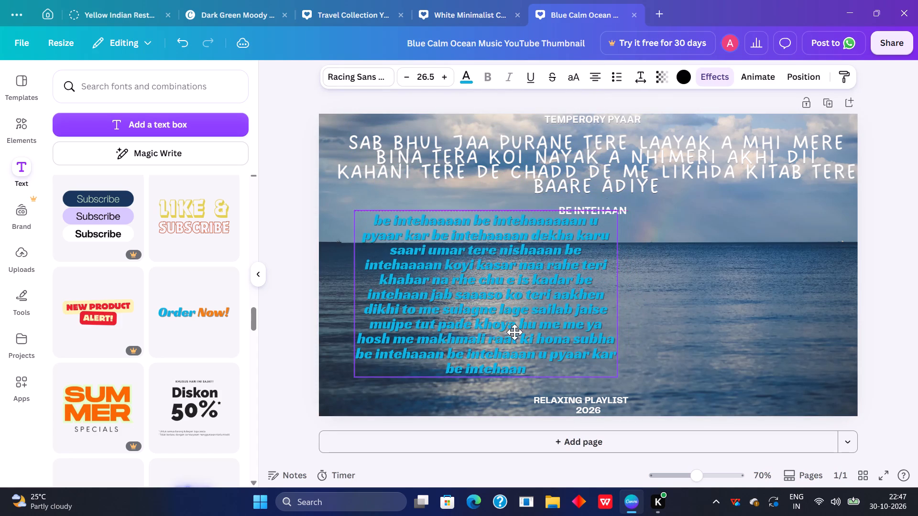
left_click_drag(514, 332, 494, 332)
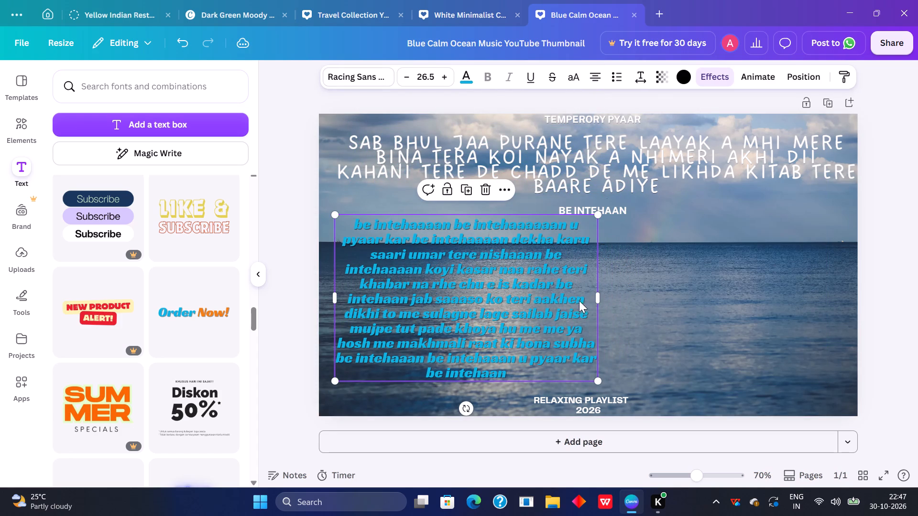
left_click_drag(597, 293, 587, 298)
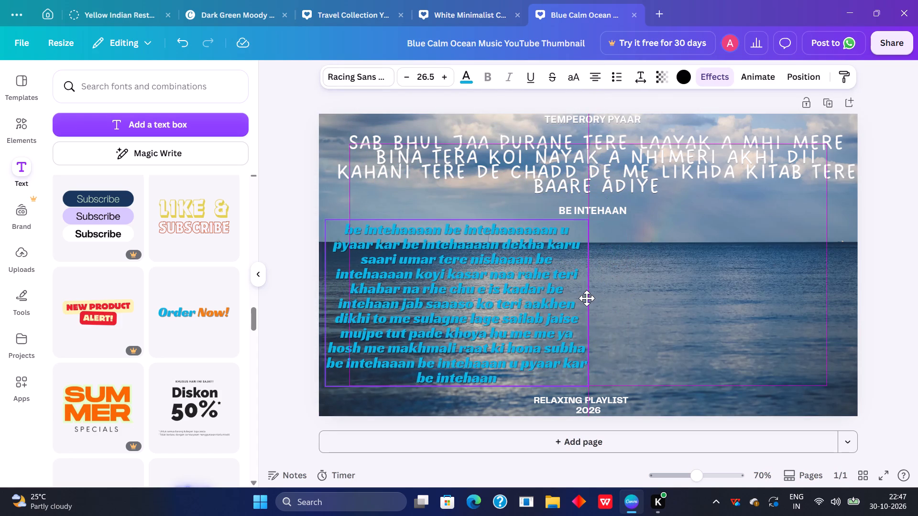
left_click_drag(587, 298, 590, 298)
left_click_drag(551, 313, 538, 312)
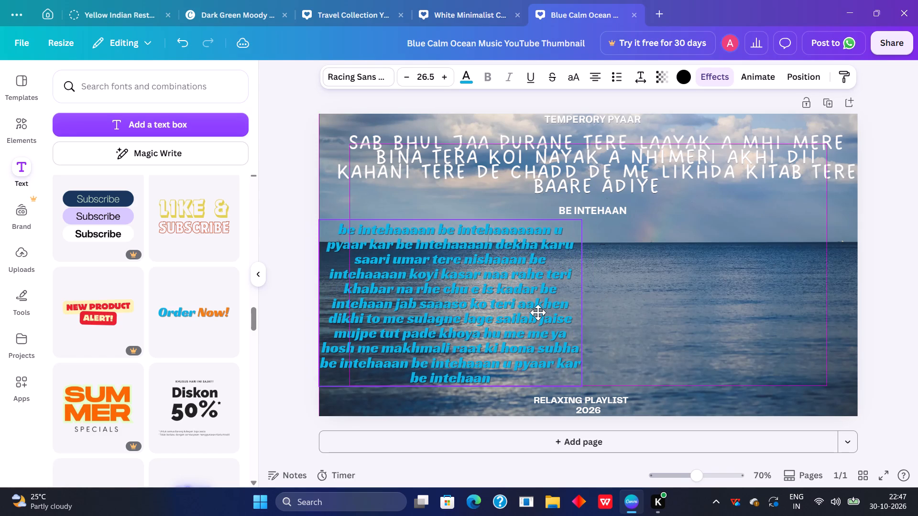
left_click_drag(538, 312, 538, 312)
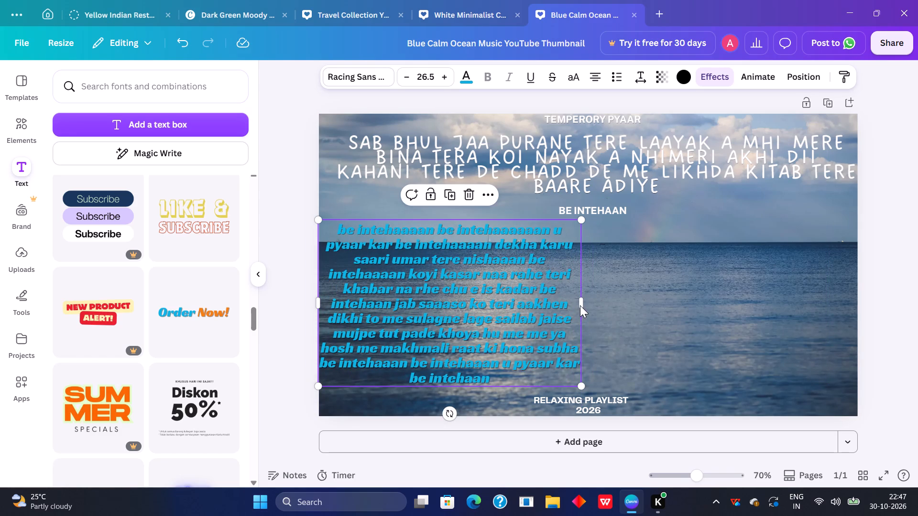
Widen the blue lyric box to nearly the full page width and place it directly beneath the BE INTEHAAN heading.
left_click_drag(584, 297, 659, 272)
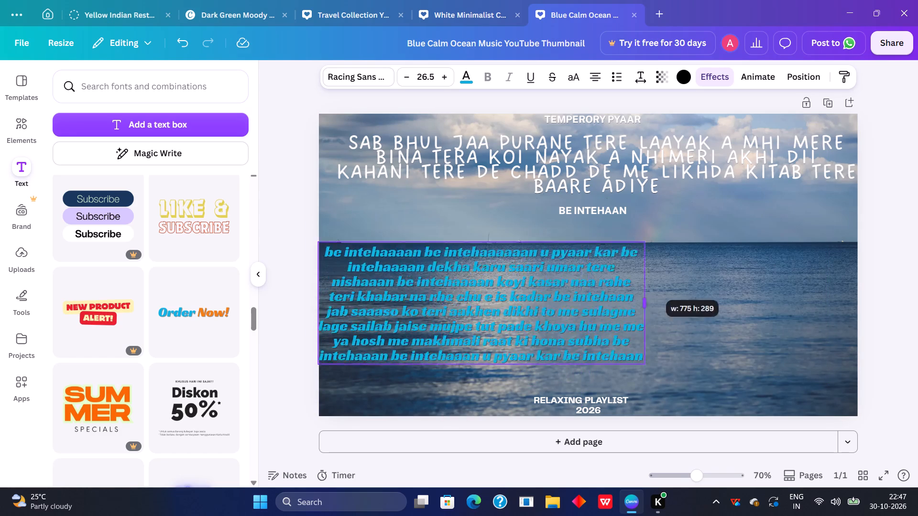
left_click_drag(659, 272, 854, 252)
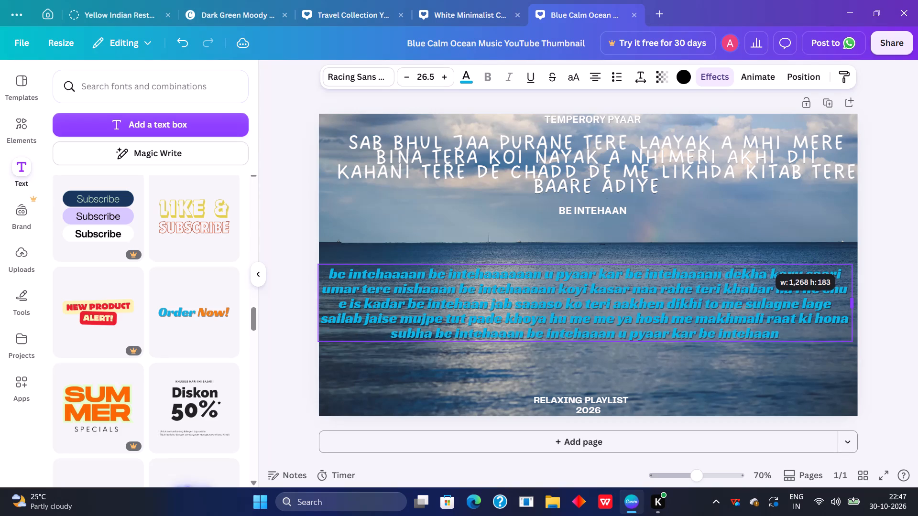
left_click_drag(854, 252, 862, 259)
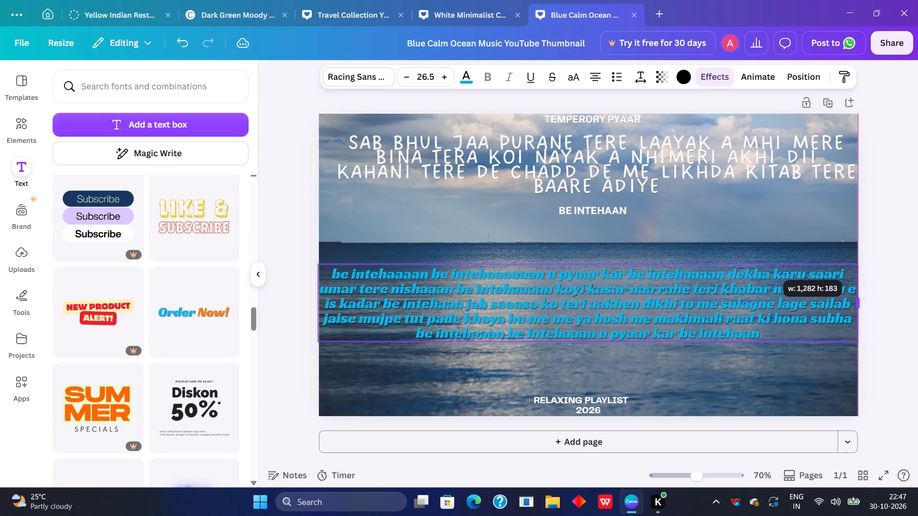
left_click_drag(862, 259, 852, 260)
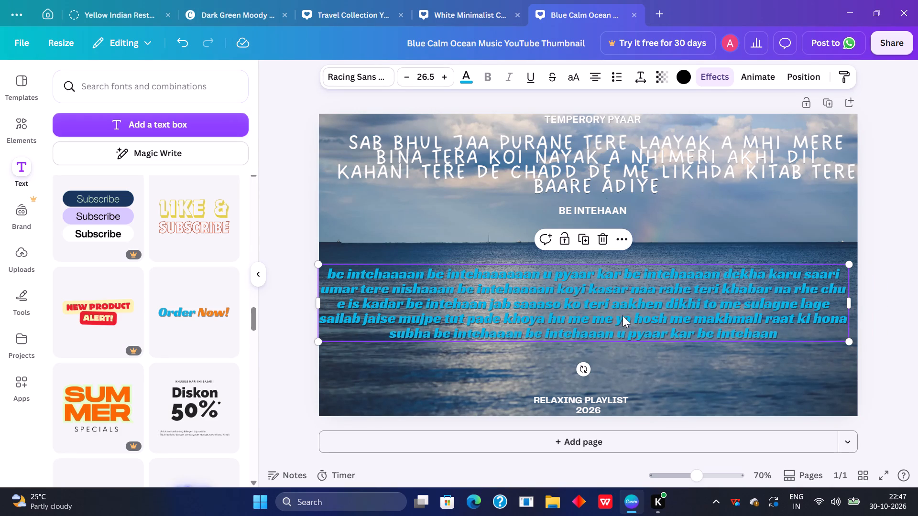
left_click_drag(623, 315, 626, 275)
left_click(633, 345)
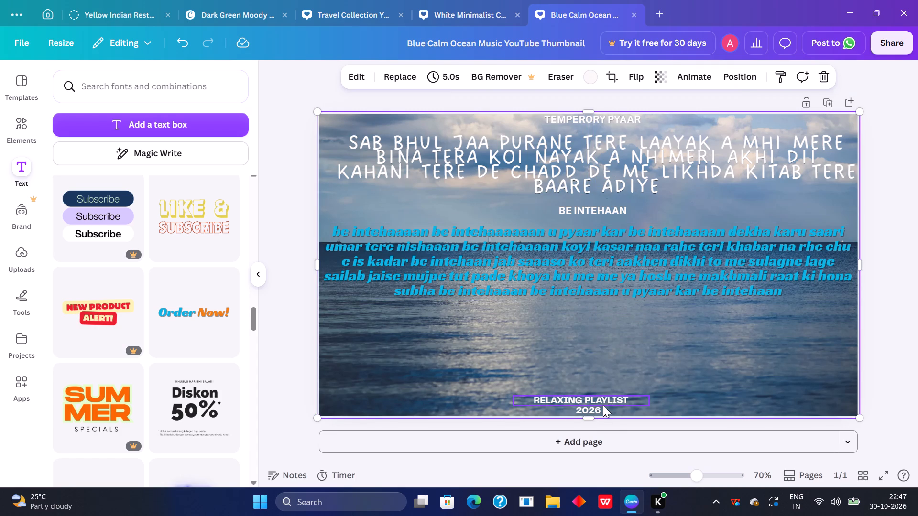
Duplicate the BE INTEHAAN heading and place the copy just below the blue lyric block.
left_click(584, 213)
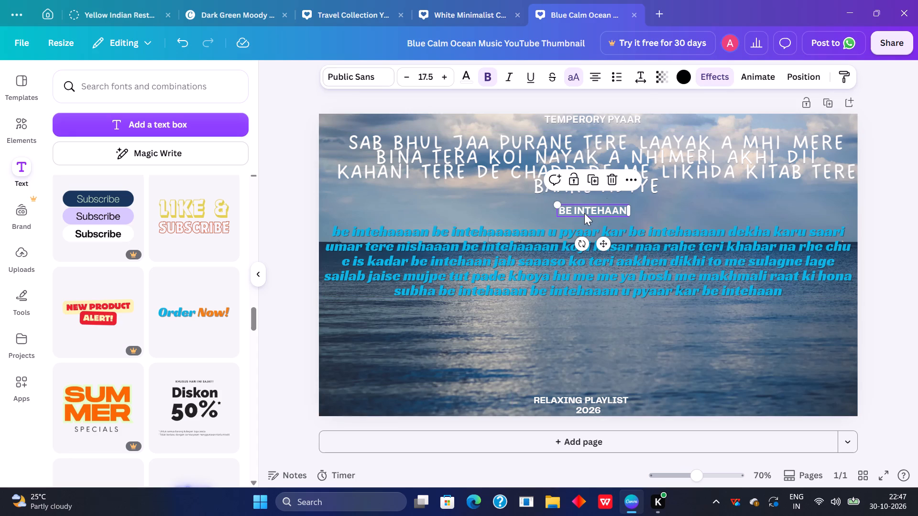
left_click(628, 185)
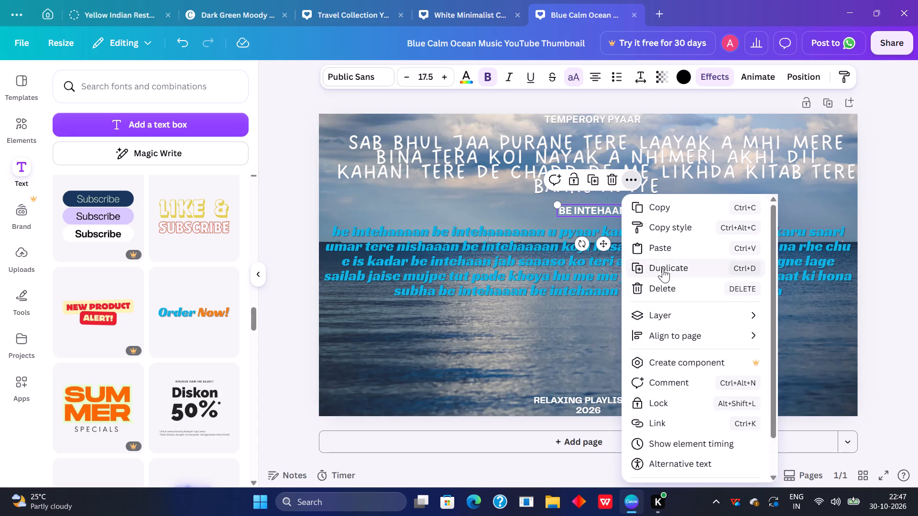
left_click(661, 268)
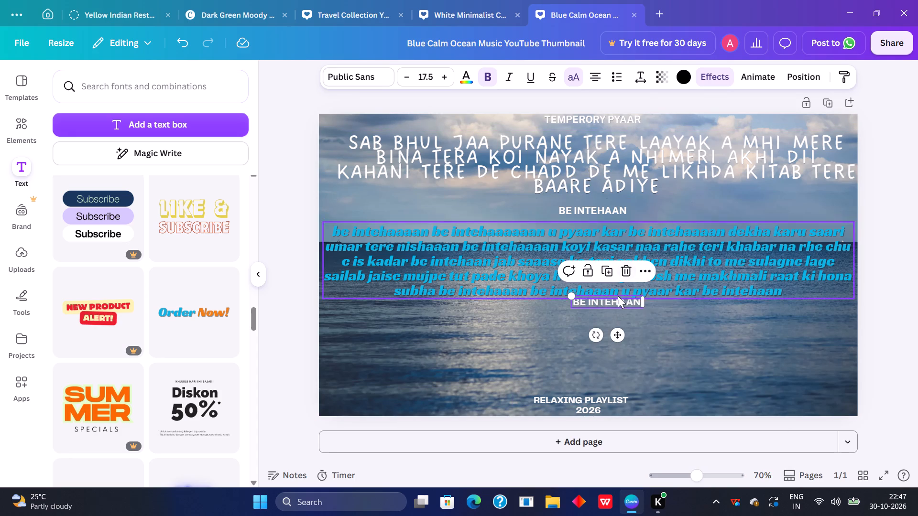
left_click_drag(612, 302, 601, 313)
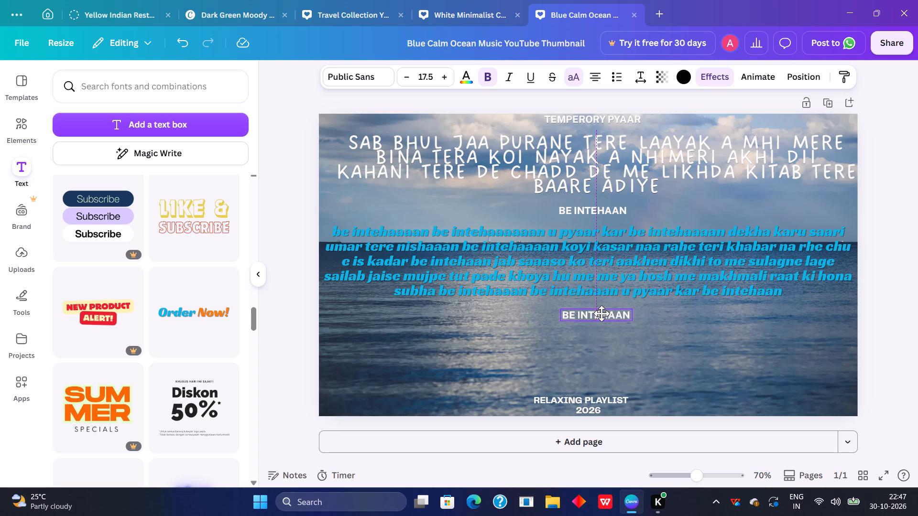
left_click_drag(601, 313, 601, 313)
Replace the duplicated heading's text with "chaahun me yaa na".
double_click(601, 309)
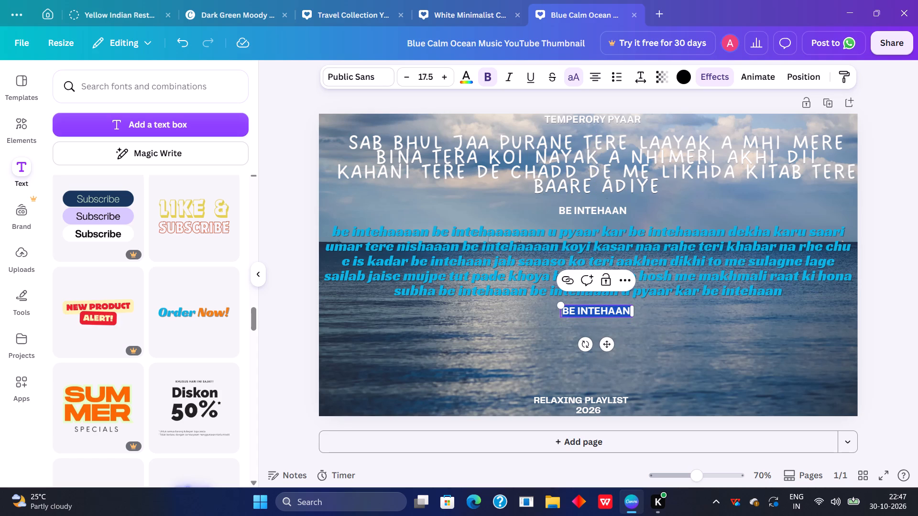
key("BackSpace")
type("ch")
type("aahun me yya")
key("BackSpace")
key("BackSpace")
type("aa")
key("space")
key("space")
type("na")
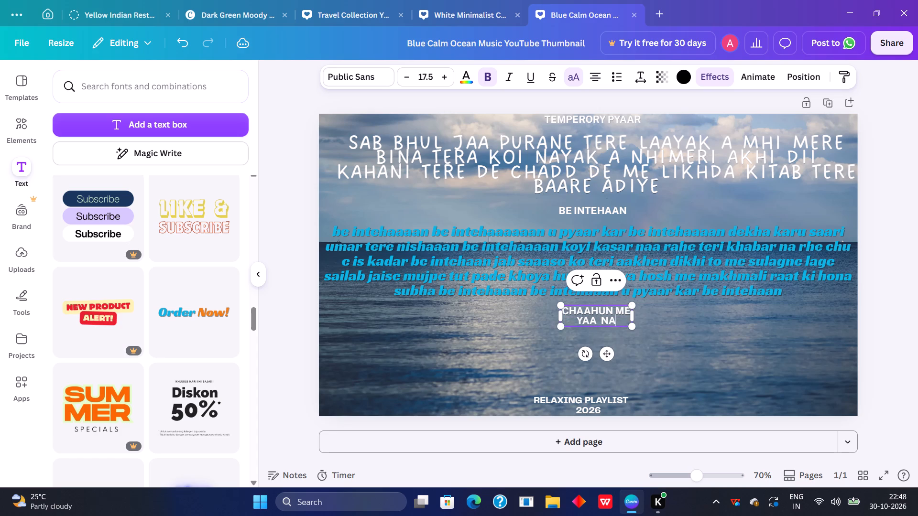
key("space")
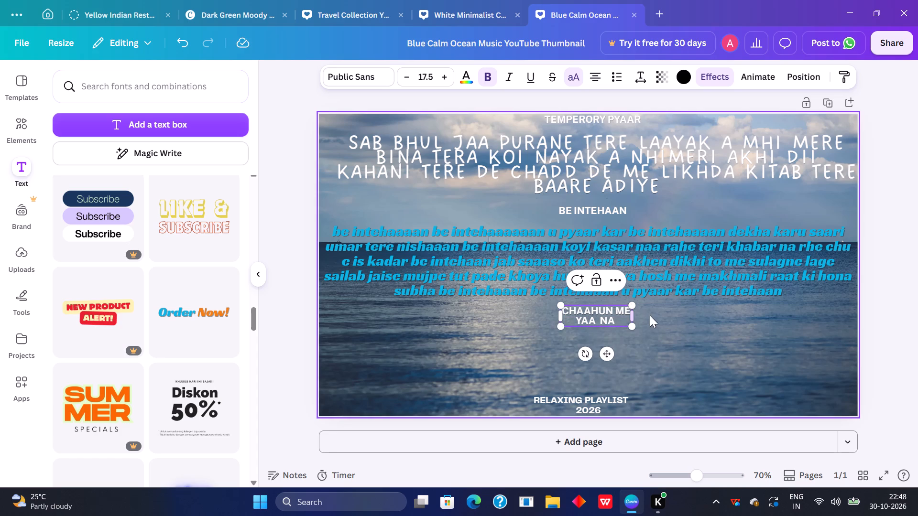
Widen the CHAAHUN ME YAA NA heading to fit on one line and center it beneath the blue lyrics.
left_click_drag(632, 317, 684, 312)
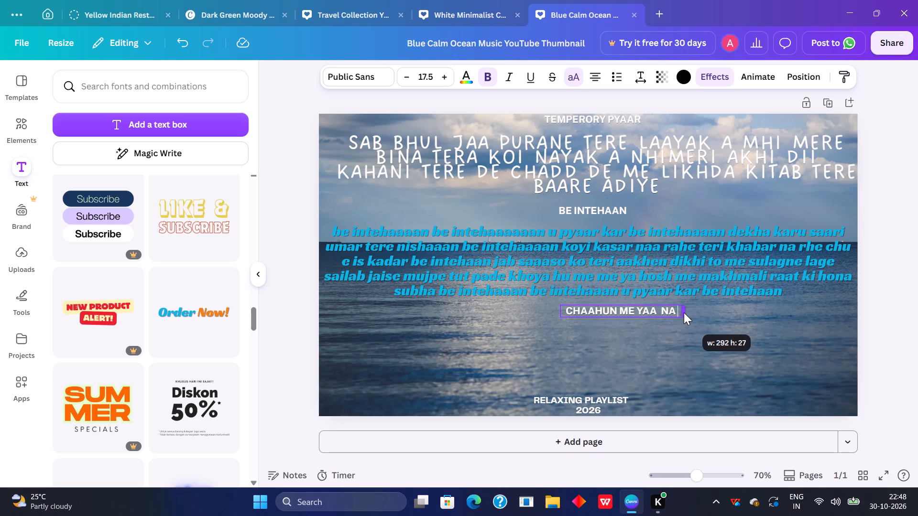
left_click_drag(684, 312, 675, 317)
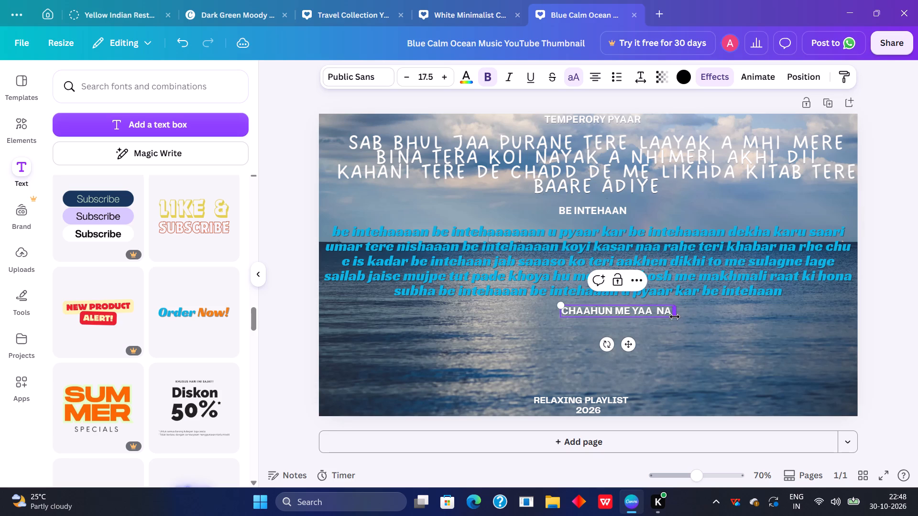
left_click_drag(629, 341, 627, 341)
left_click_drag(627, 341, 624, 341)
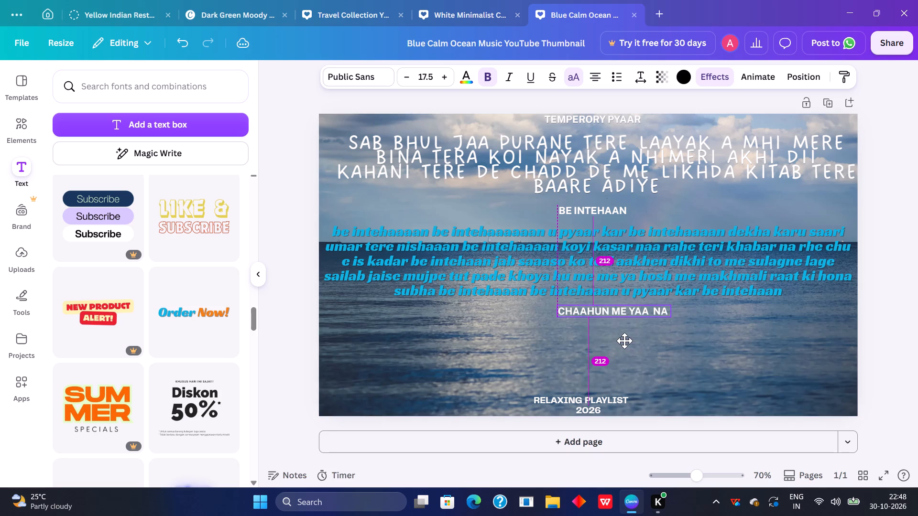
left_click_drag(624, 341, 611, 341)
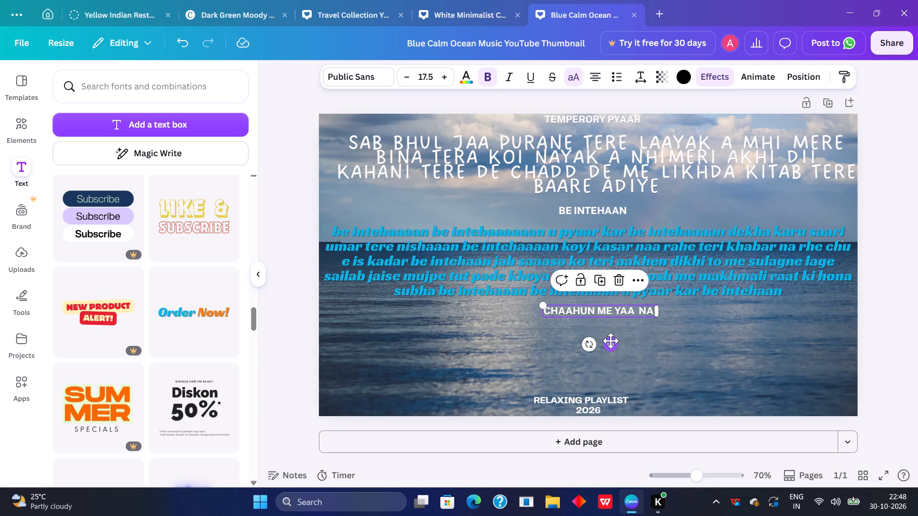
left_click(659, 347)
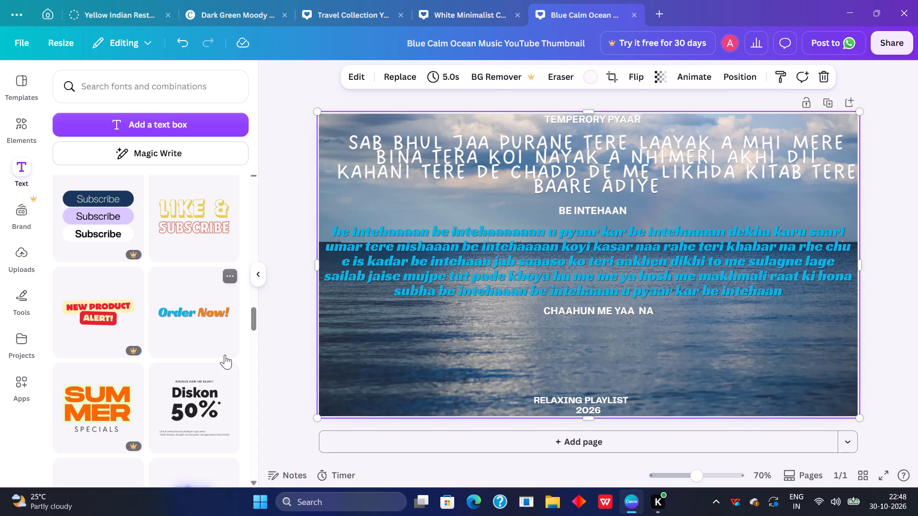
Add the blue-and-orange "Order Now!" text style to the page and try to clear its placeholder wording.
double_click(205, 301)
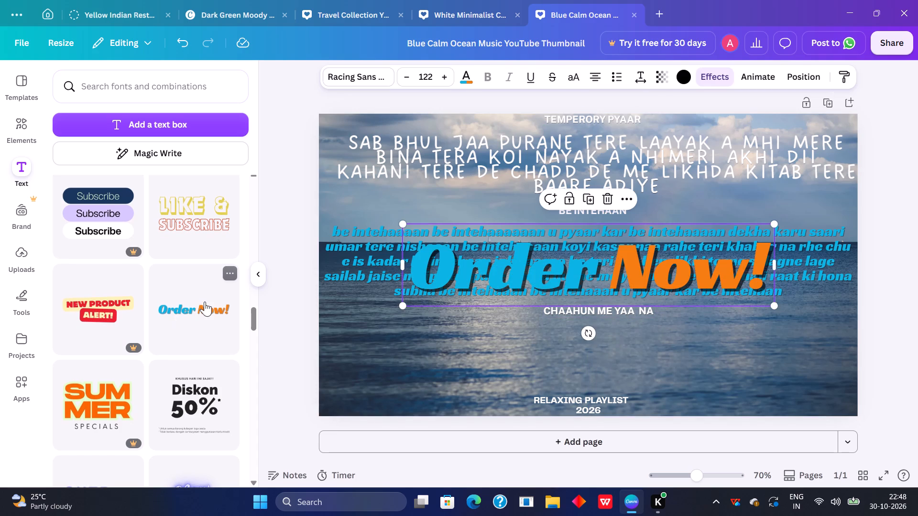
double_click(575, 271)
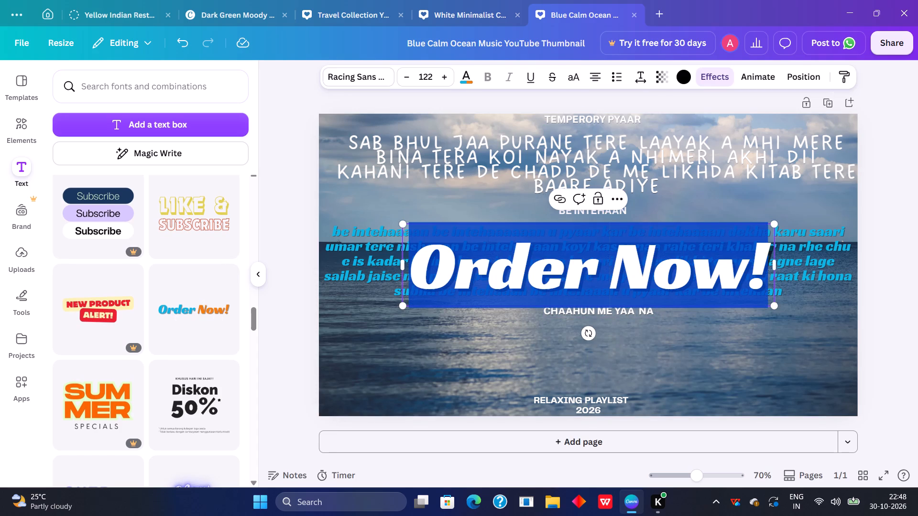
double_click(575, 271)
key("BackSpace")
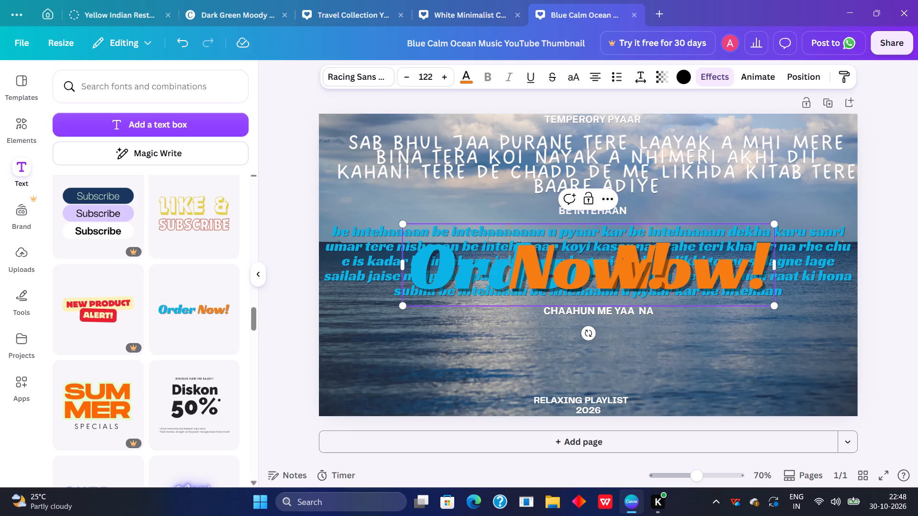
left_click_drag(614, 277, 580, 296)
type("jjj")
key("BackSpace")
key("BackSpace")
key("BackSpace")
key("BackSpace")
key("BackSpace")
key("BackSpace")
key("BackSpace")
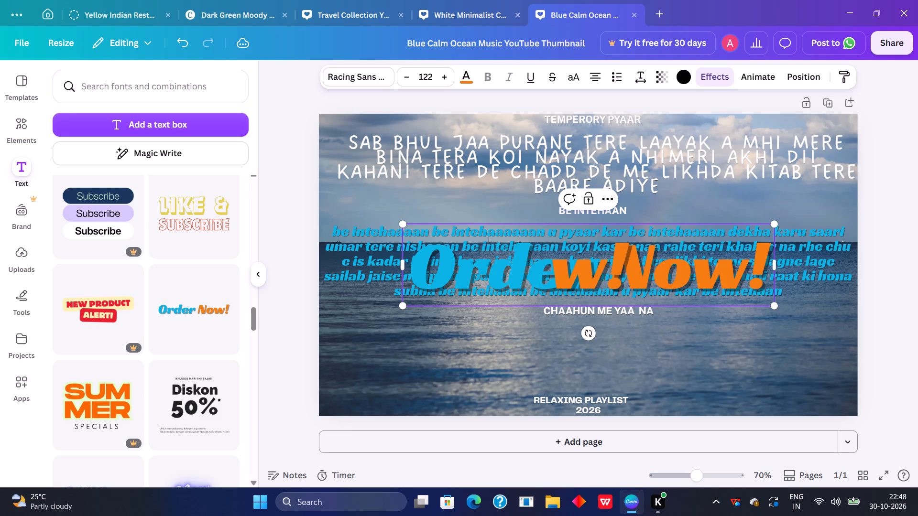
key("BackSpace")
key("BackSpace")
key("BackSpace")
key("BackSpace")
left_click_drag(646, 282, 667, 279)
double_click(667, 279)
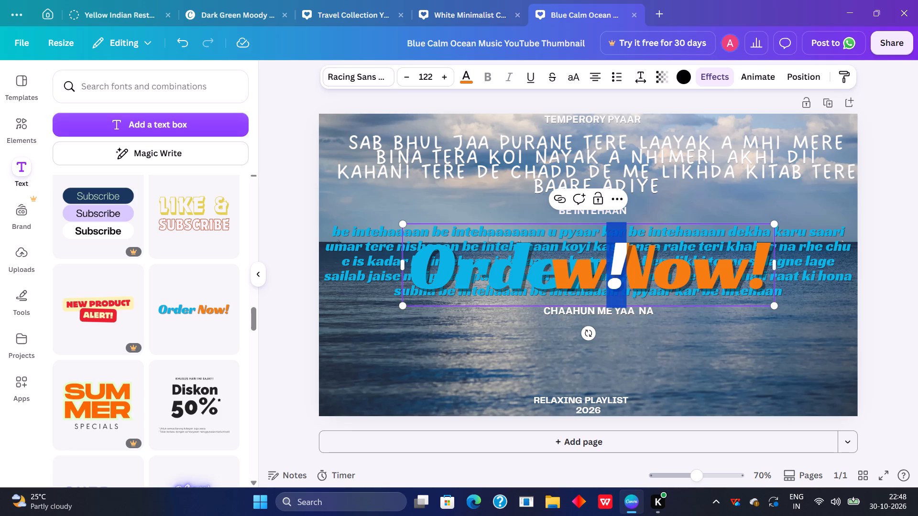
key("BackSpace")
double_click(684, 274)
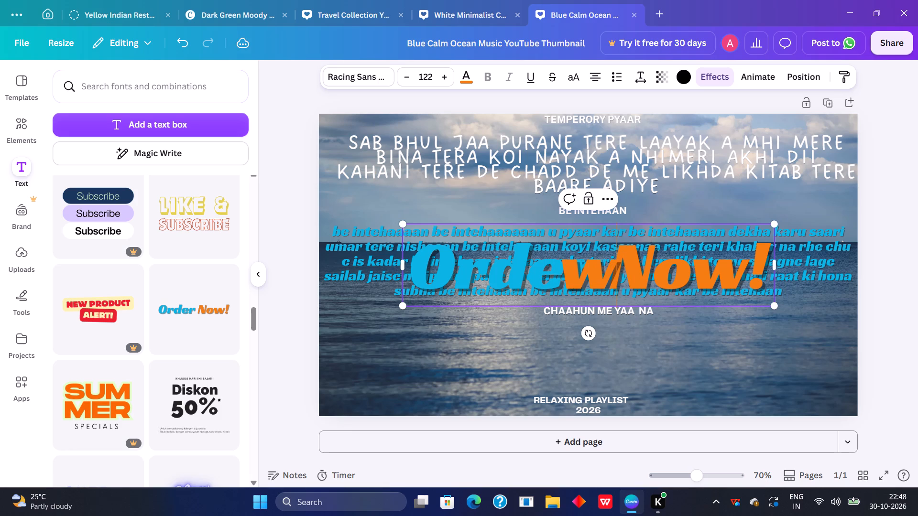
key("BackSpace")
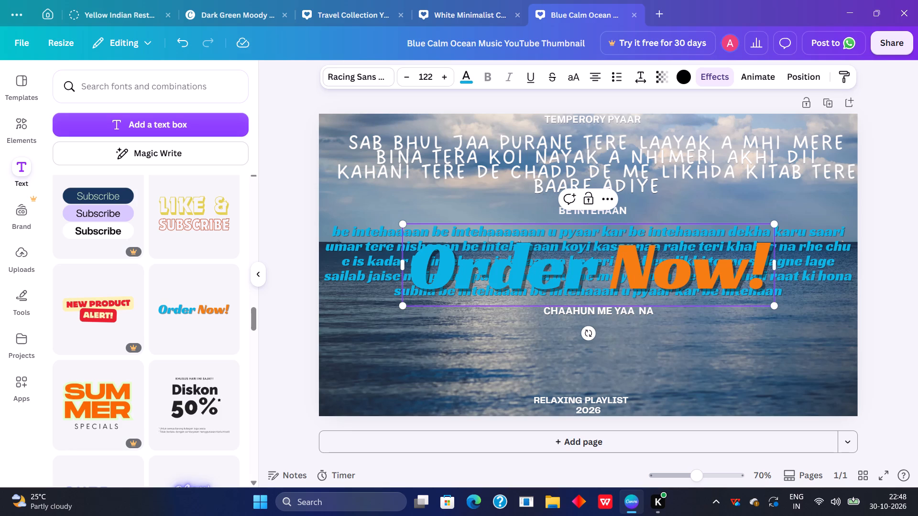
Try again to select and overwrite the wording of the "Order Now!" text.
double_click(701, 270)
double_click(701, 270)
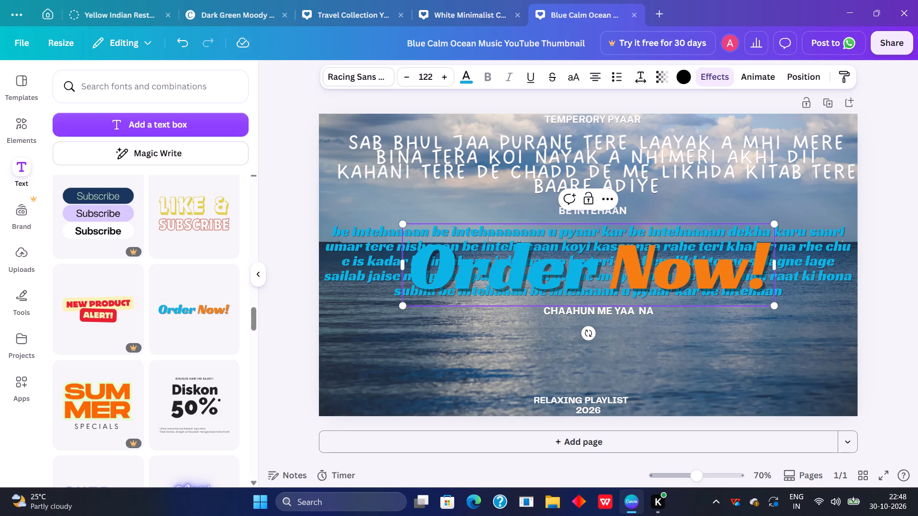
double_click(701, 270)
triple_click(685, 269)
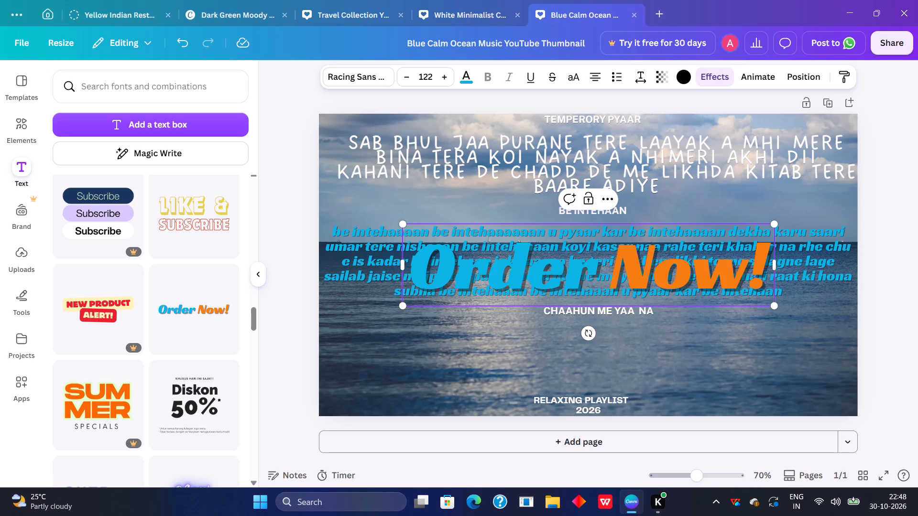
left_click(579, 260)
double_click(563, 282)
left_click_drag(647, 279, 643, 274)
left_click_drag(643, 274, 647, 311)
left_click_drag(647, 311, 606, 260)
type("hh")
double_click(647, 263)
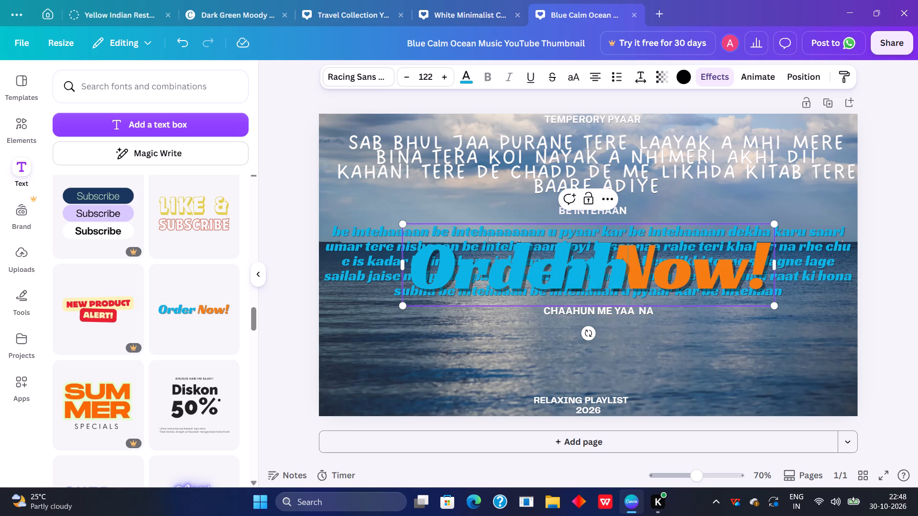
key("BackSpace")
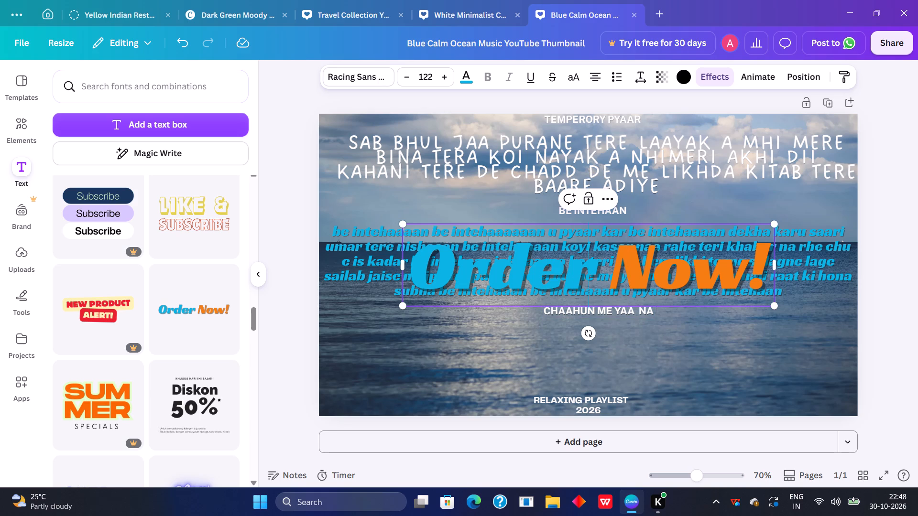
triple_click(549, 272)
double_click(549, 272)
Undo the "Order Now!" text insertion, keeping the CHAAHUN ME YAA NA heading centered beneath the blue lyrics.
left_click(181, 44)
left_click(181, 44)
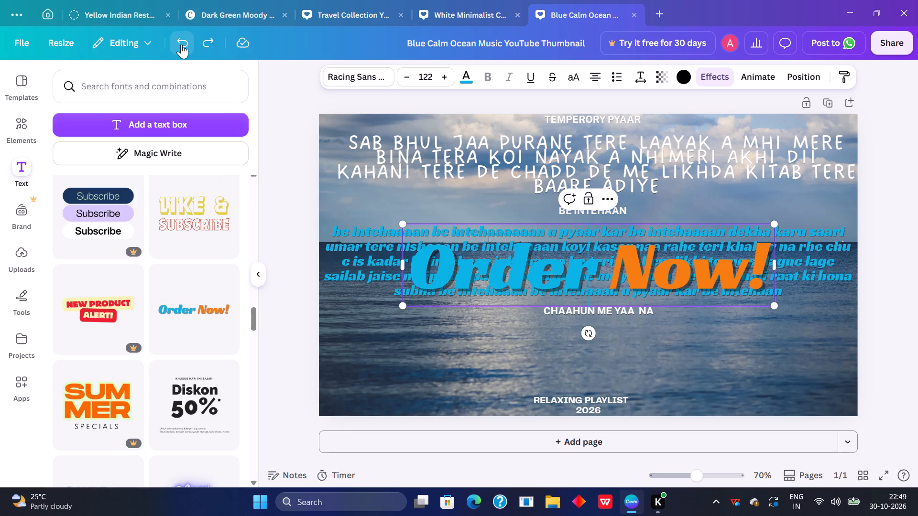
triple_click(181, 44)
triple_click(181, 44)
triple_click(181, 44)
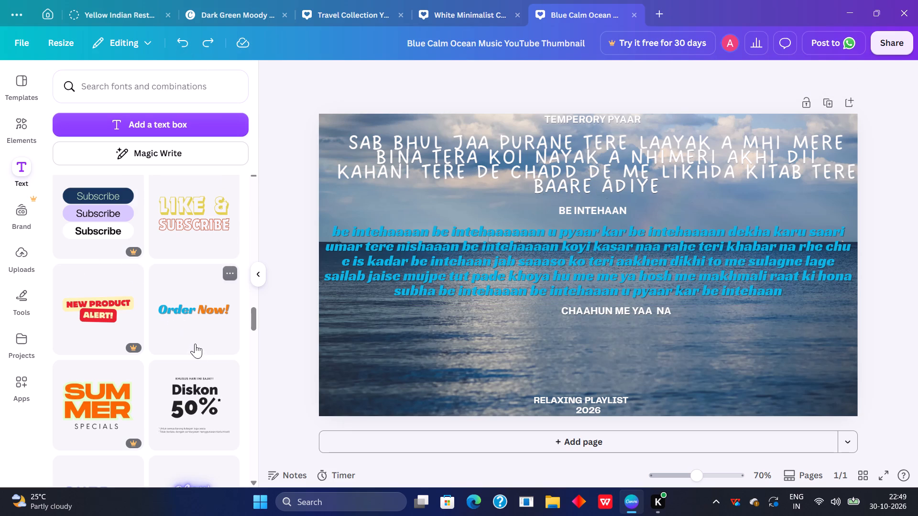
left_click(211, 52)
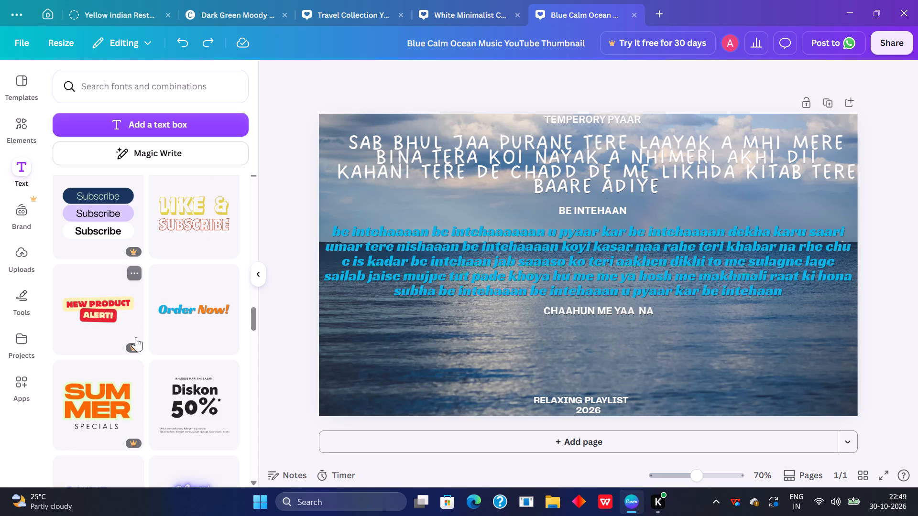
Find the pink script "Sweet" style among the text combinations and add it to the page.
scroll(161, 338, "down", 4)
scroll(161, 338, "left", 2)
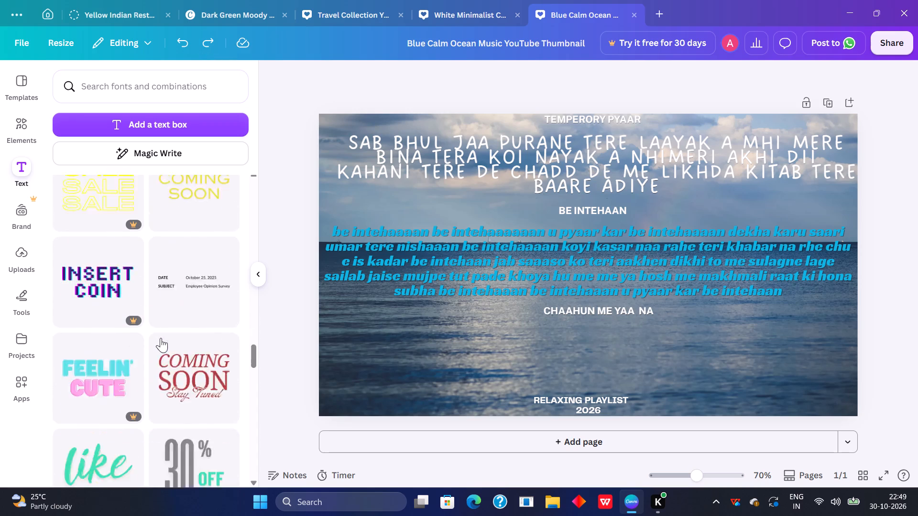
scroll(161, 338, "down", 1)
scroll(161, 338, "up", 1)
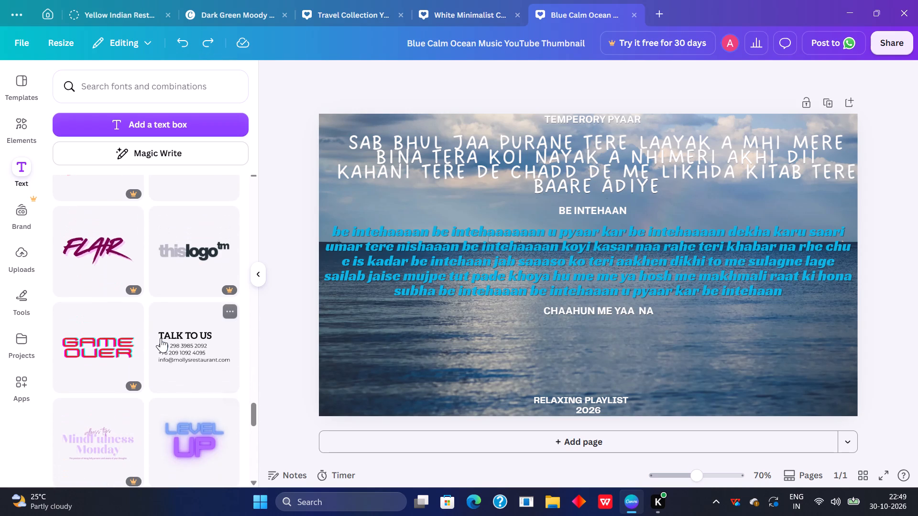
scroll(161, 338, "down", 3)
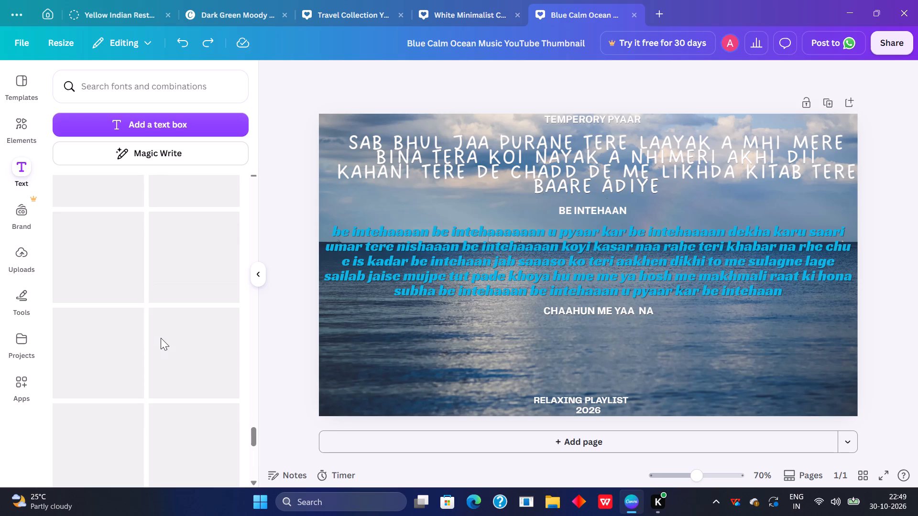
scroll(161, 338, "up", 5)
scroll(161, 338, "down", 5)
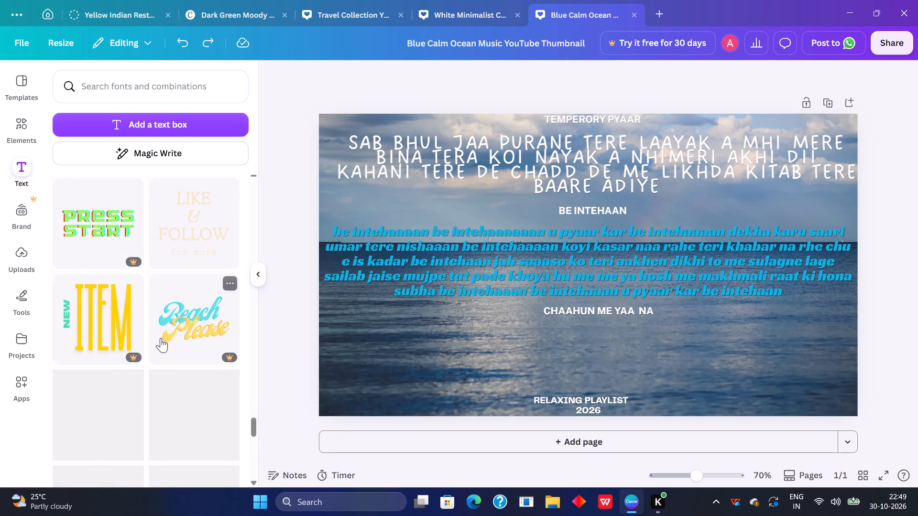
scroll(161, 338, "down", 6)
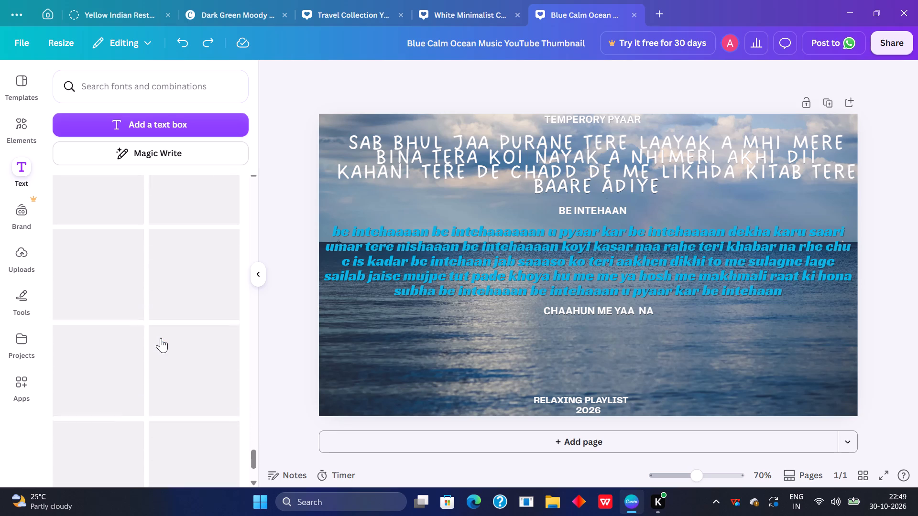
scroll(161, 338, "down", 12)
scroll(143, 322, "up", 7)
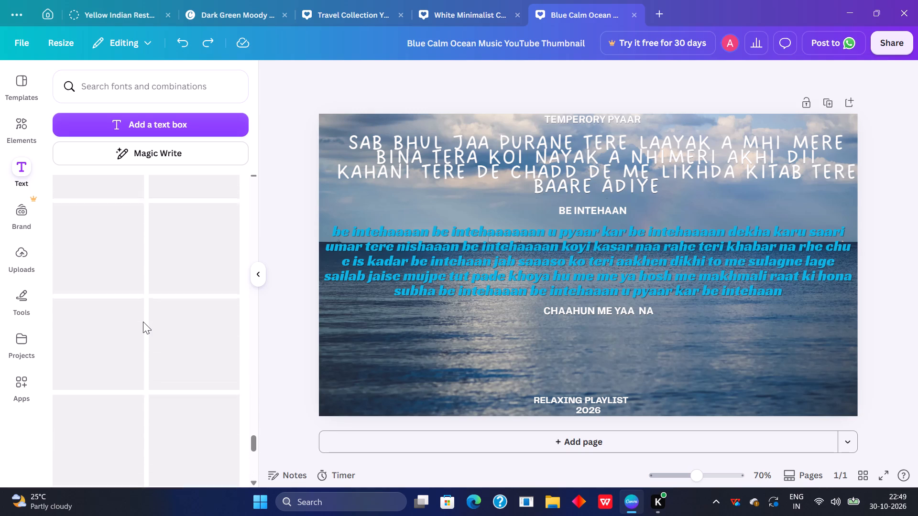
scroll(143, 322, "up", 7)
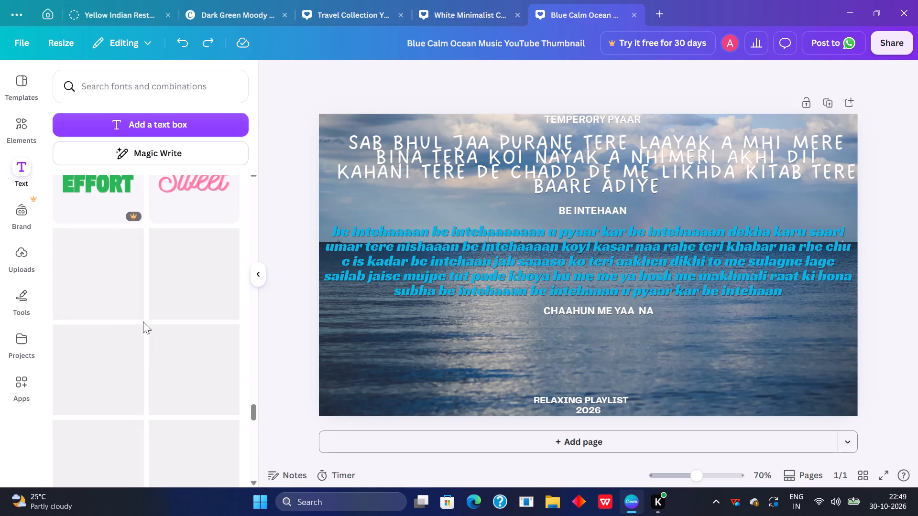
scroll(143, 322, "up", 1)
scroll(143, 322, "down", 4)
scroll(143, 322, "up", 7)
scroll(143, 322, "down", 1)
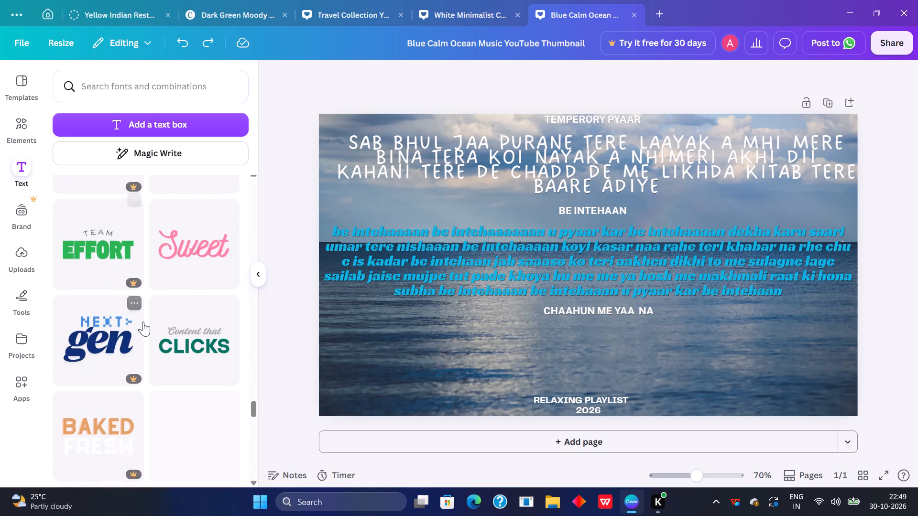
scroll(143, 322, "down", 1)
left_click(204, 210)
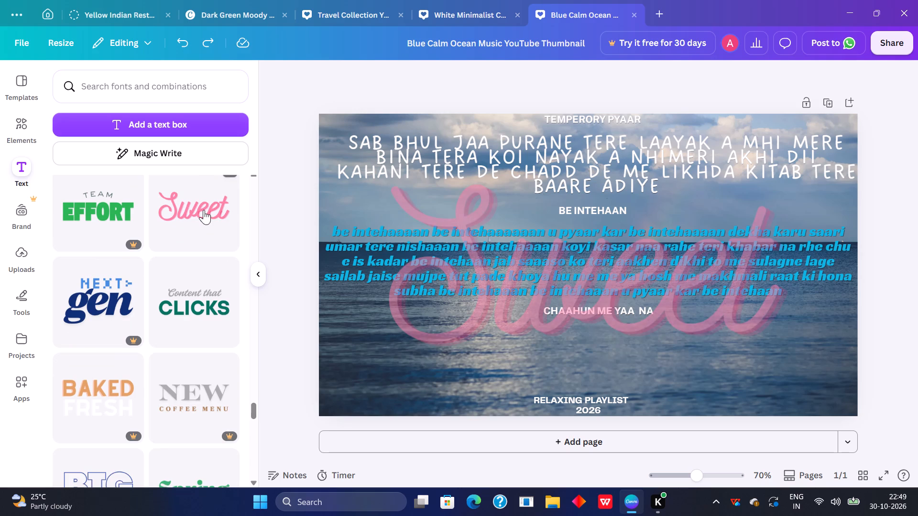
left_click(525, 289)
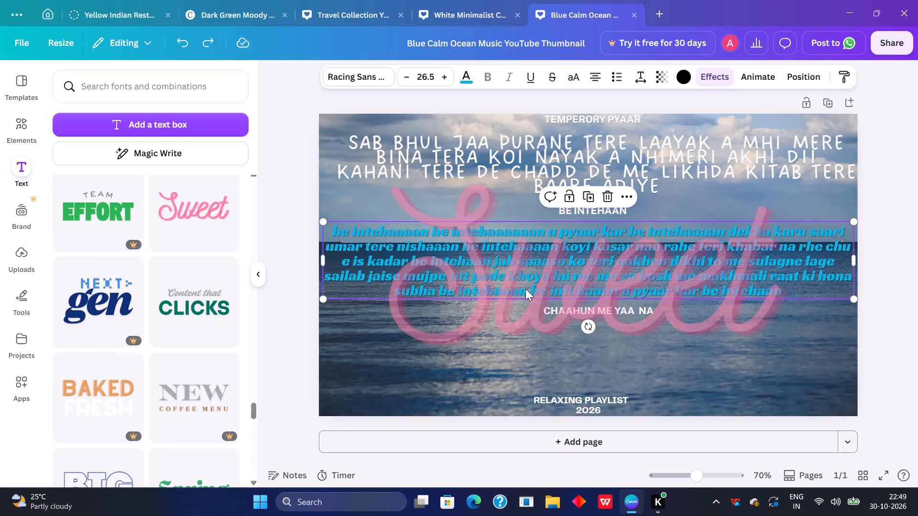
left_click(532, 310)
left_click(534, 318)
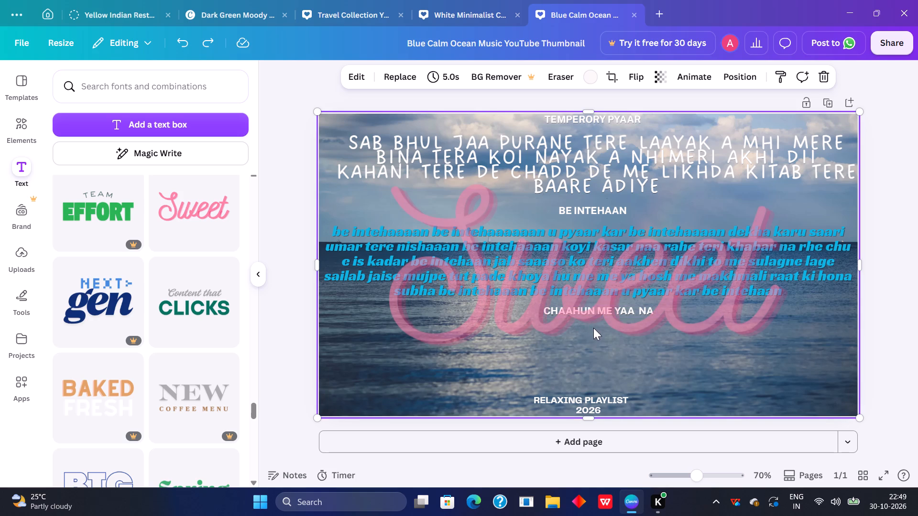
Shrink the "Sweet" text to about font size 101 and place it below the blue lyrics, beside the CHAAHUN ME YAA NA heading.
left_click_drag(494, 320, 503, 343)
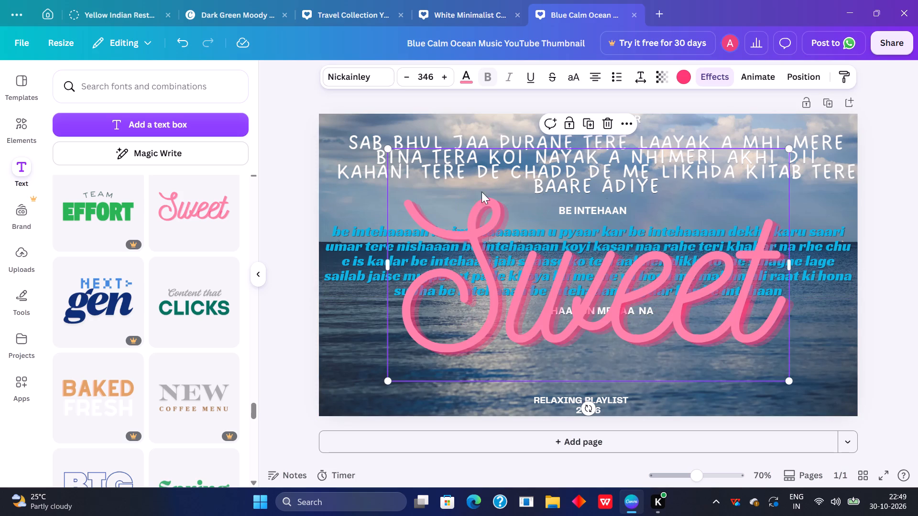
left_click_drag(475, 323, 462, 350)
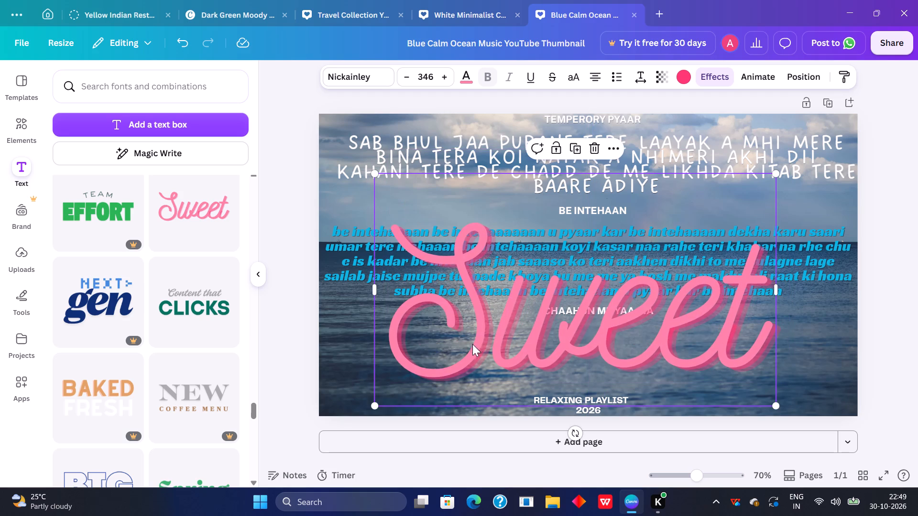
left_click_drag(778, 405, 689, 387)
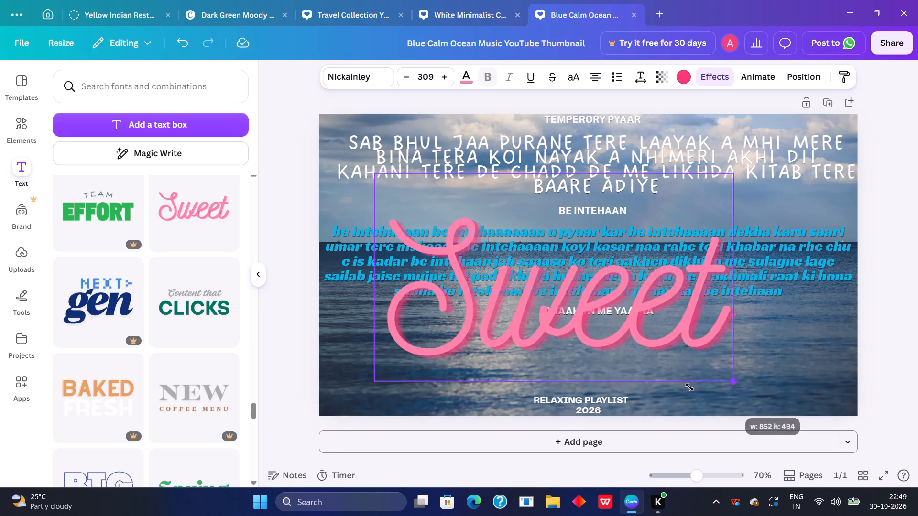
left_click_drag(689, 387, 427, 355)
left_click_drag(442, 197, 426, 326)
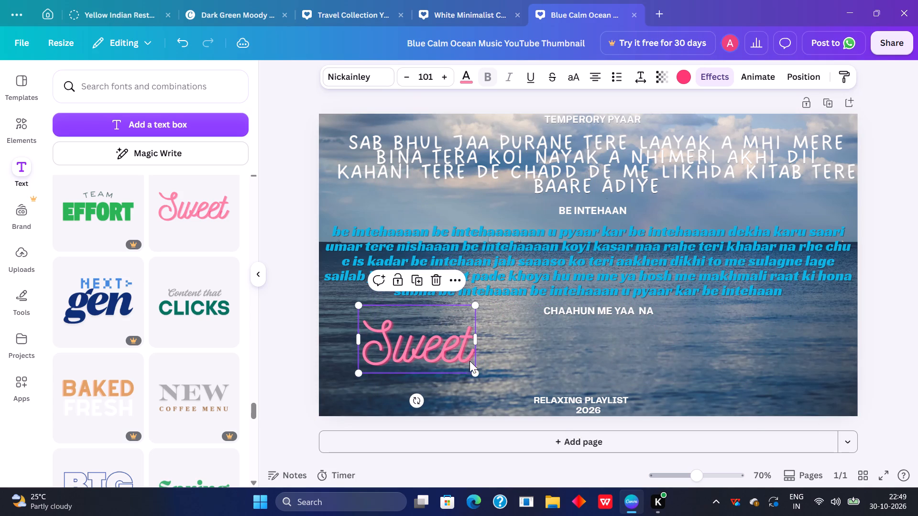
Shrink the pink "Sweet" text to about font size 57.7.
left_click_drag(477, 371, 427, 341)
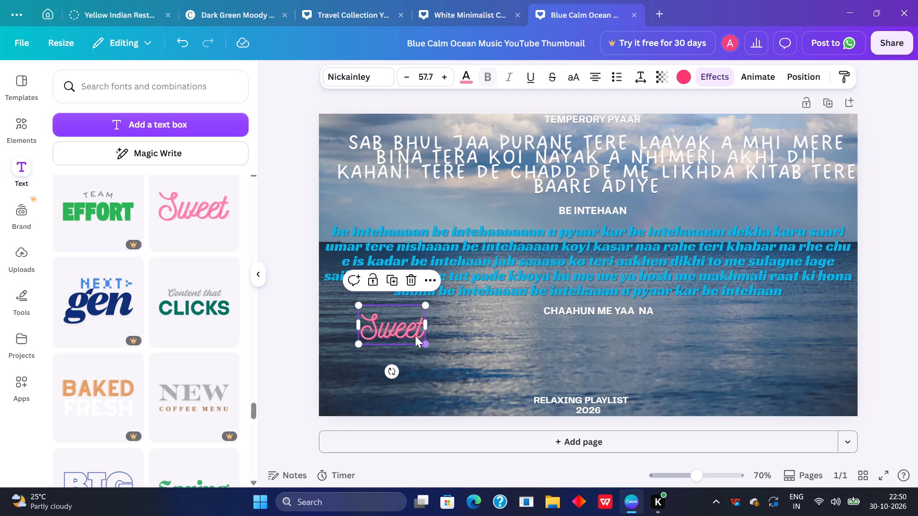
Replace the "Sweet" wording with "tu hi he mujko bta de chahun me ya na chahun apne to dil ka pta de".
double_click(408, 331)
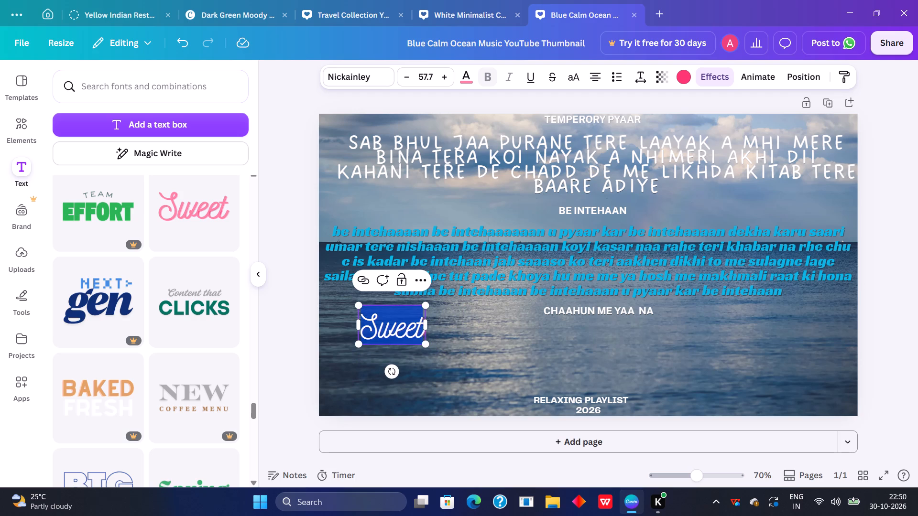
key("BackSpace")
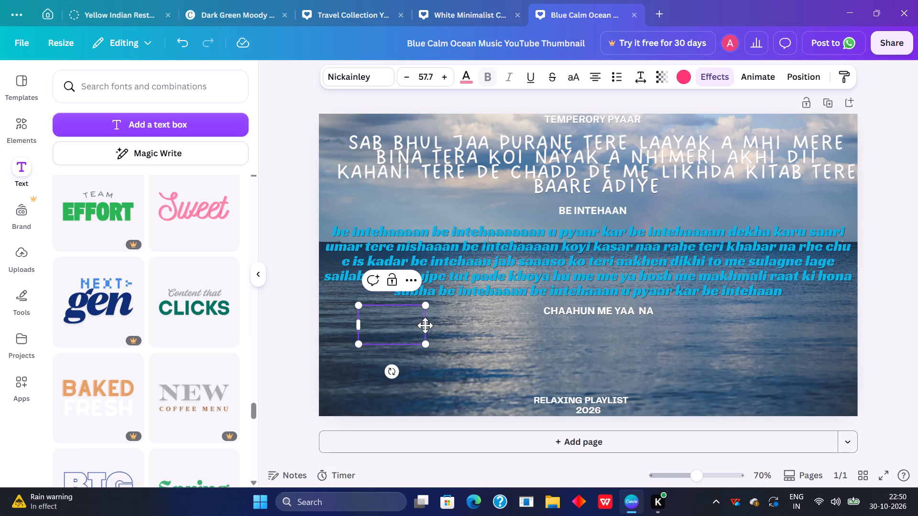
type("tu hi he muj")
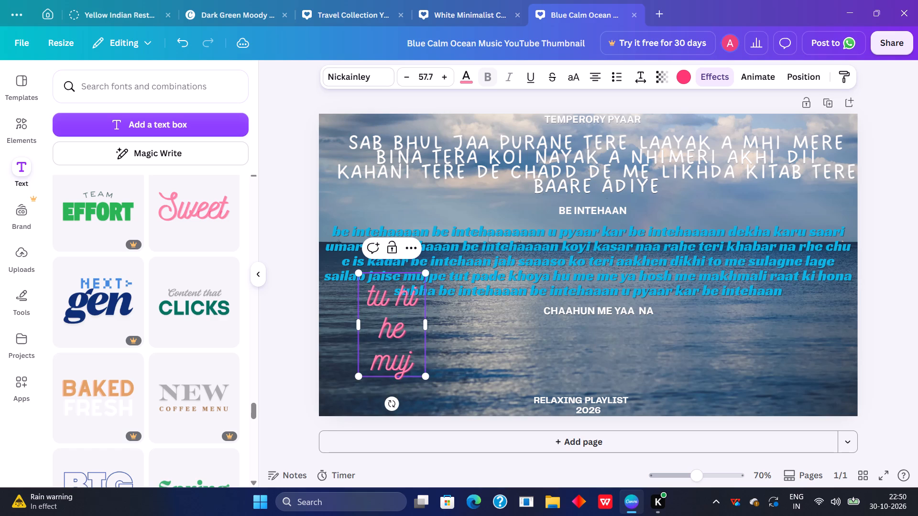
type("ko bta de")
key("space")
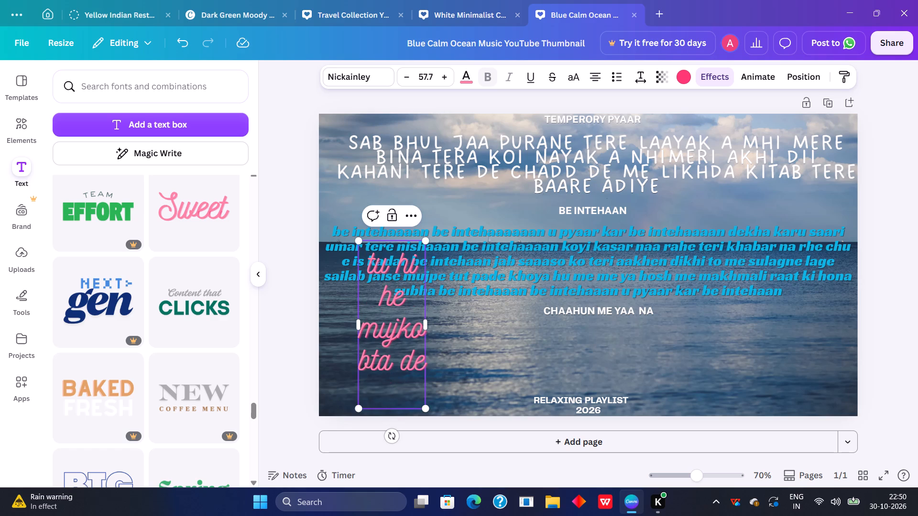
type("cha")
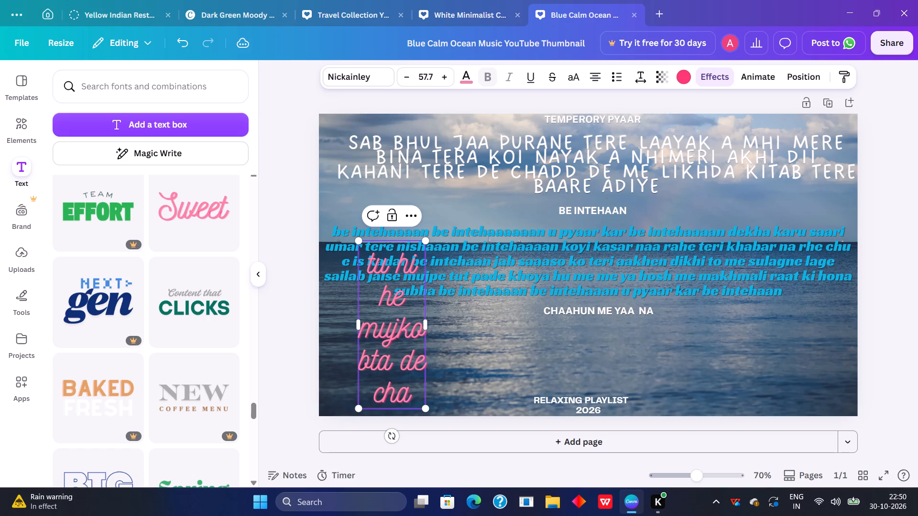
type("hun me ya na cha")
type("hun a")
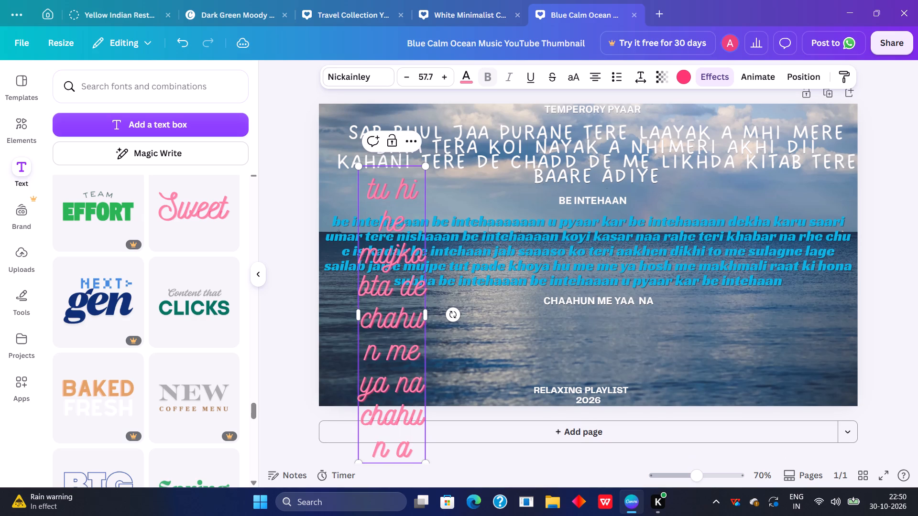
type("pne t")
key("o")
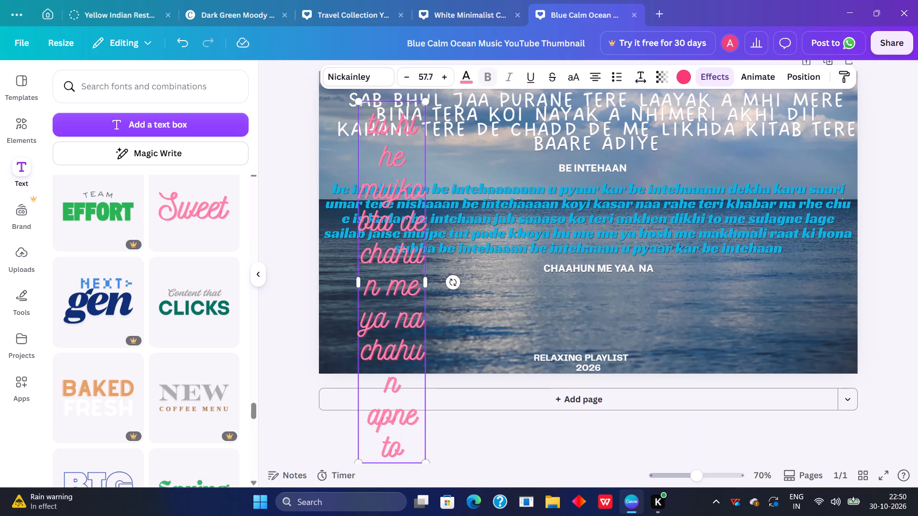
key("space")
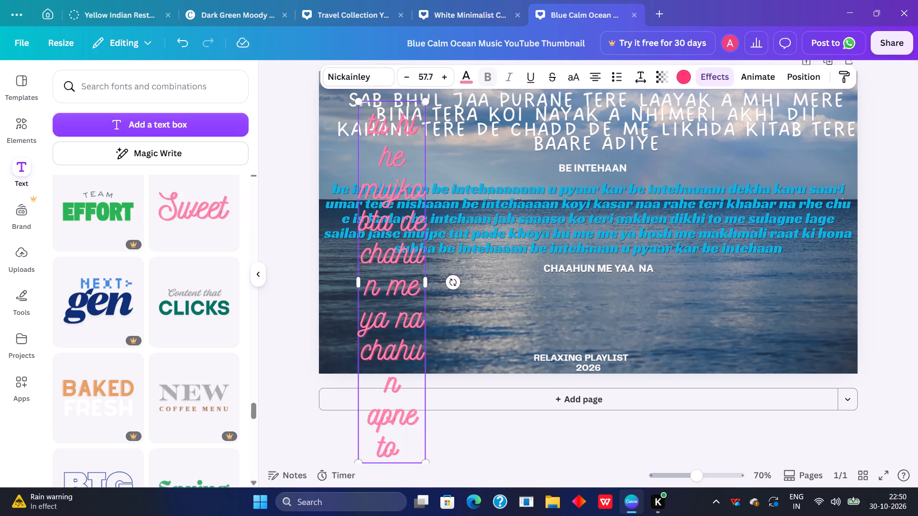
type("dil k")
type("a")
key("space")
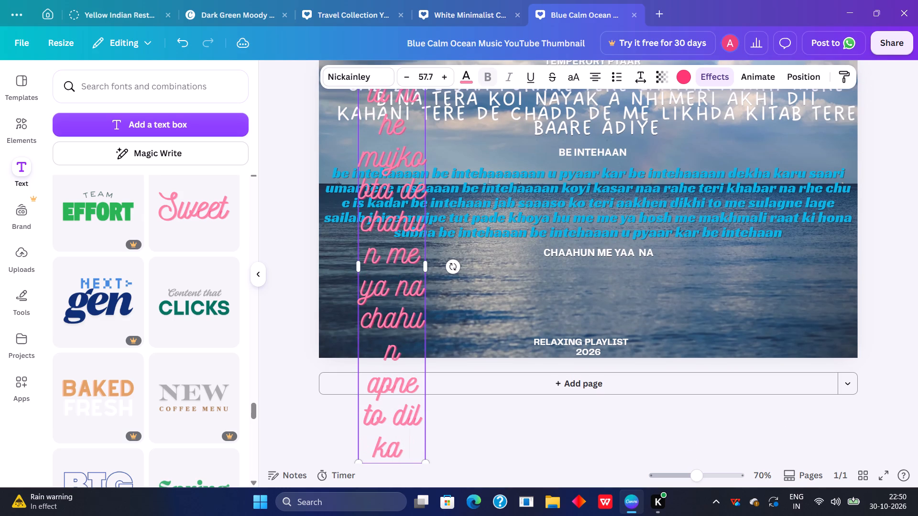
type("pta")
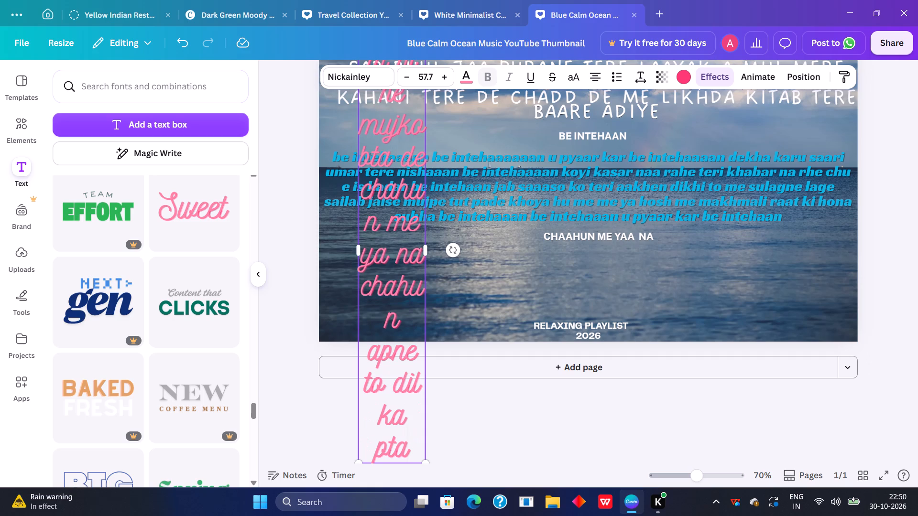
key("space")
type("de")
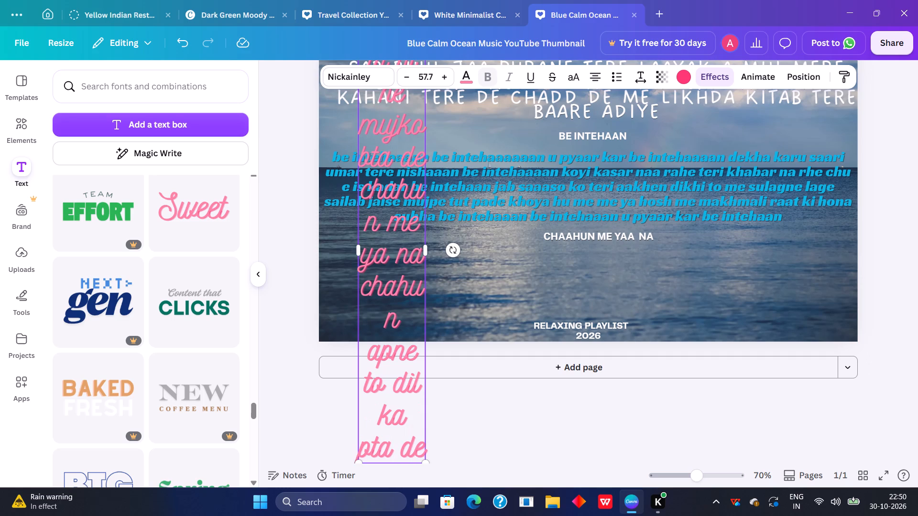
key("space")
Continue the pink script lyrics with "chahun meya na chahun".
type("cha")
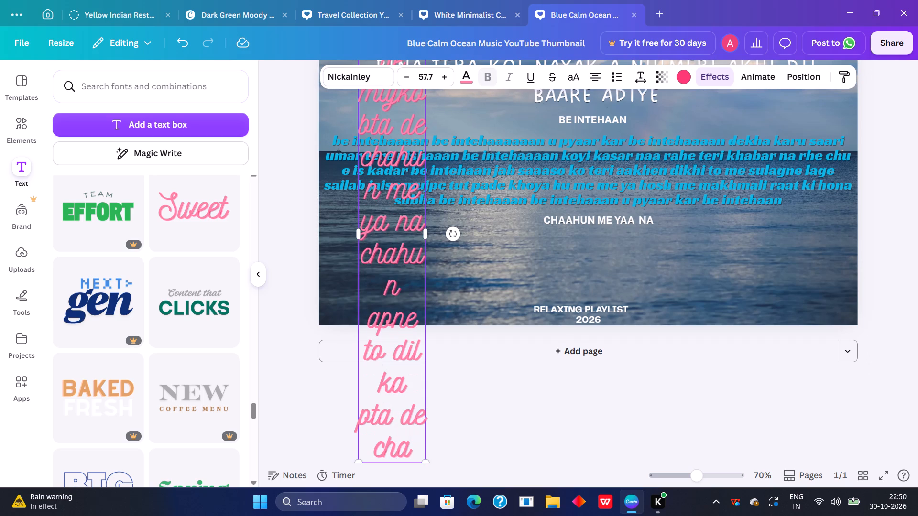
type("hun")
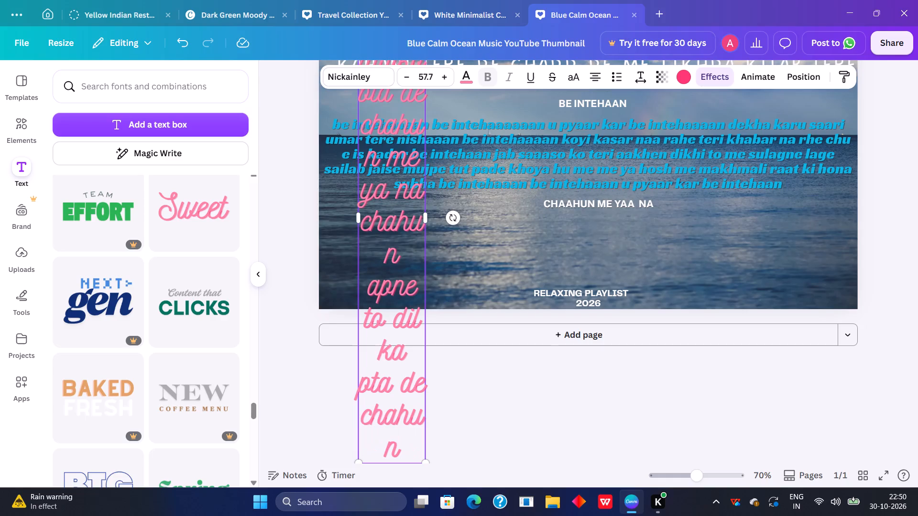
key("space")
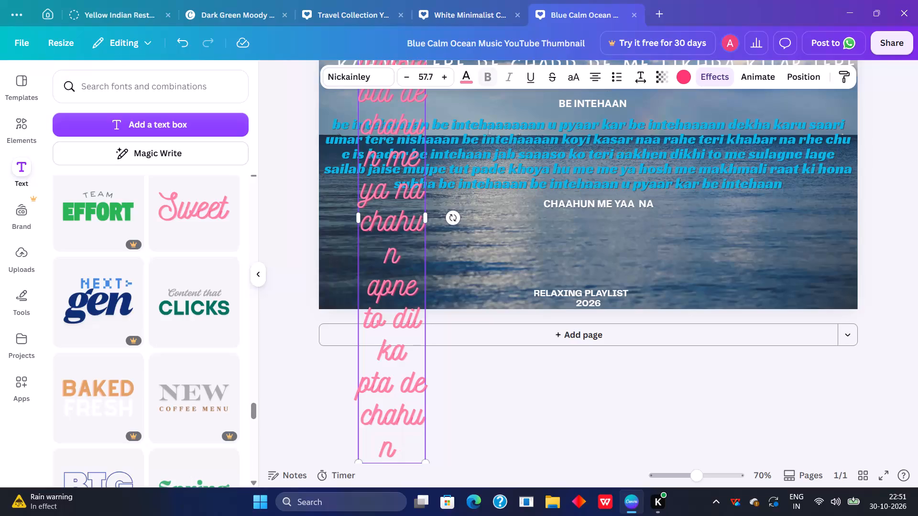
type("me")
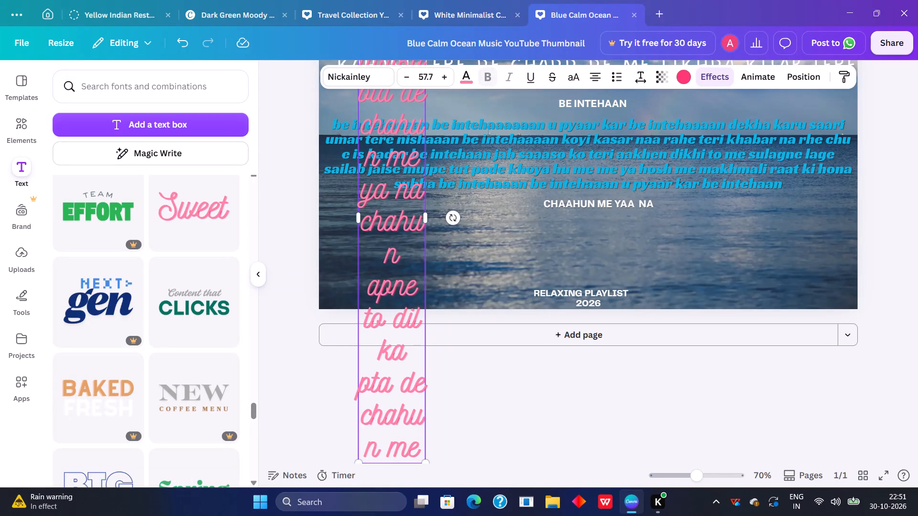
type("ya na chahu")
key("n")
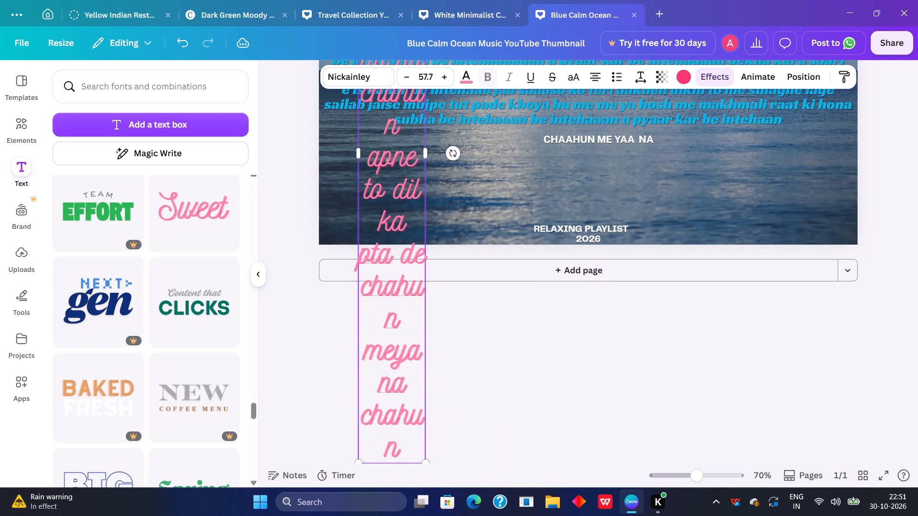
Delete the letter "u" from the "chahun" just before "meya na" in the pink lyrics.
left_click(383, 320)
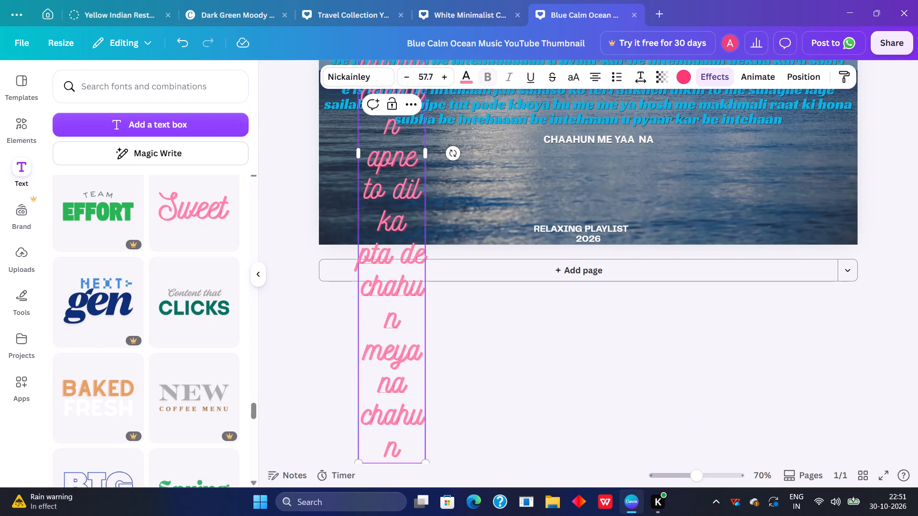
key("BackSpace")
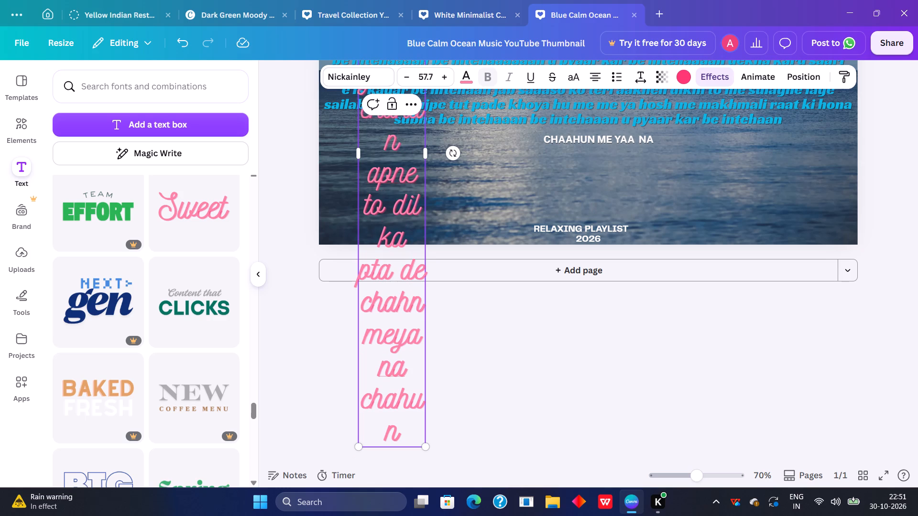
Widen the pink lyrics box across the page so it wraps to three lines, and scale it down to about font size 31.4.
left_click_drag(426, 153, 787, 236)
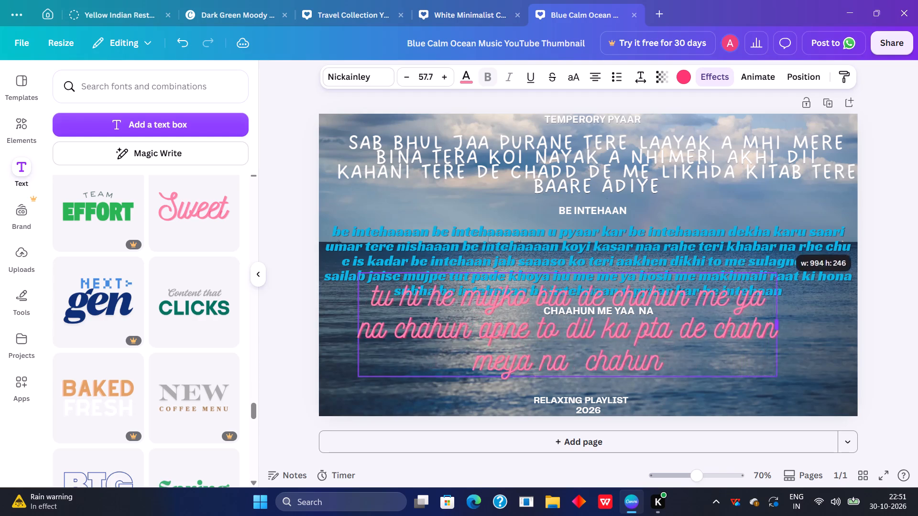
left_click_drag(787, 236, 852, 262)
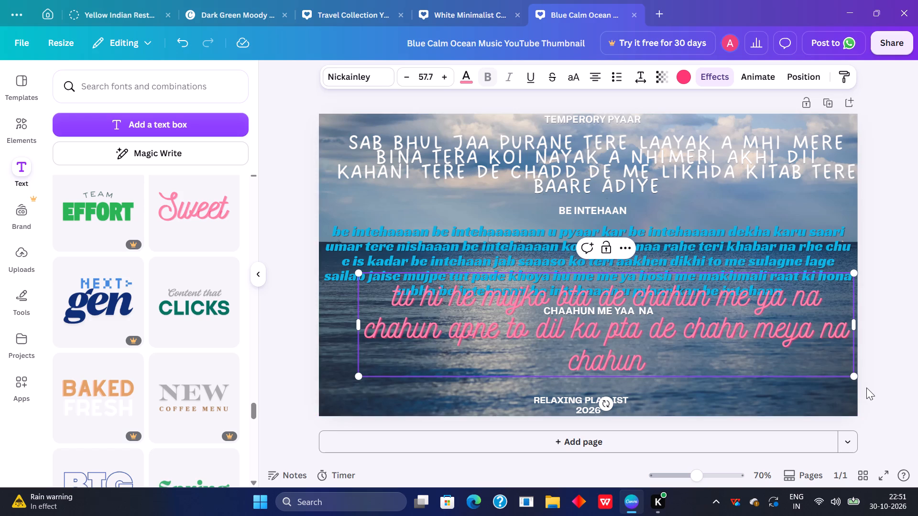
left_click_drag(854, 376, 639, 326)
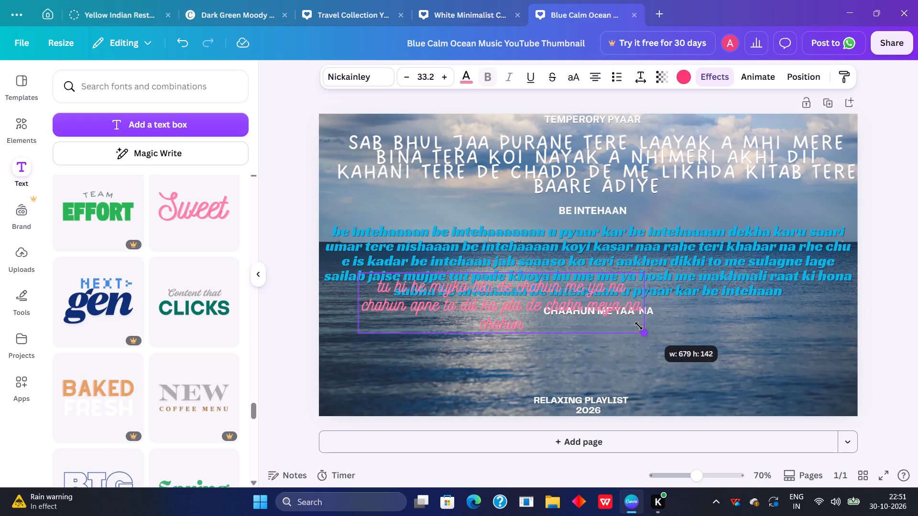
left_click_drag(639, 326, 631, 326)
Move the pink lyrics off the blue lyrics to just below the CHAAHUN ME YAA NA heading.
left_click_drag(477, 312, 478, 344)
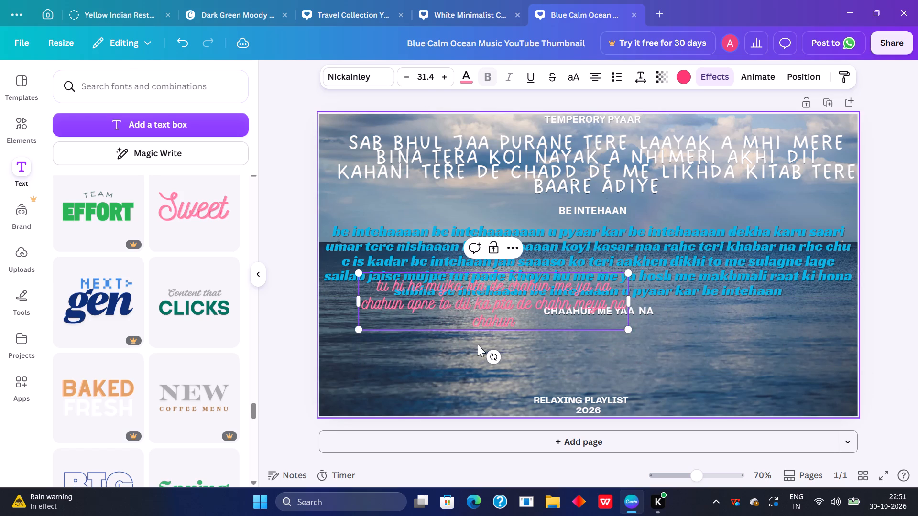
left_click_drag(478, 344, 575, 365)
left_click(575, 365)
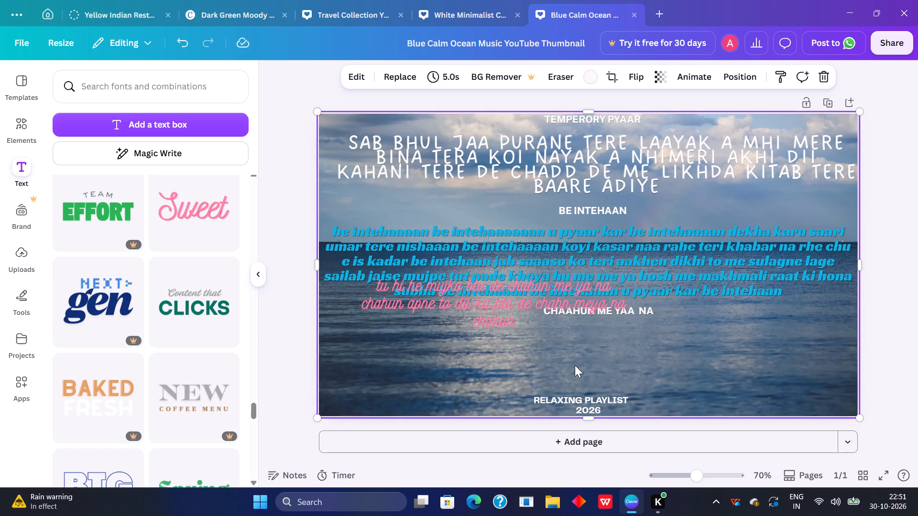
left_click_drag(508, 308, 487, 351)
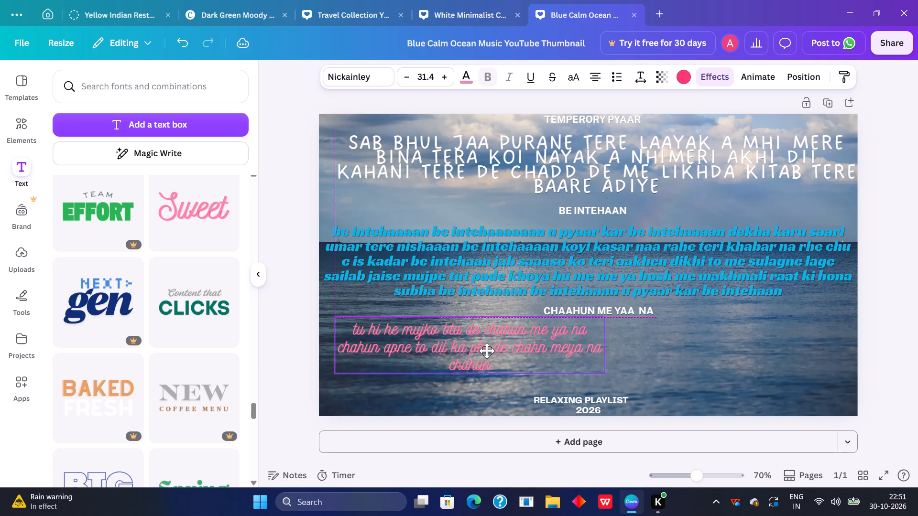
left_click_drag(487, 351, 483, 350)
Widen the pink lyrics box to about 1,207 so it wraps to two lines, and place it directly beneath the CHAAHUN ME YAA NA heading.
left_click_drag(606, 348, 610, 348)
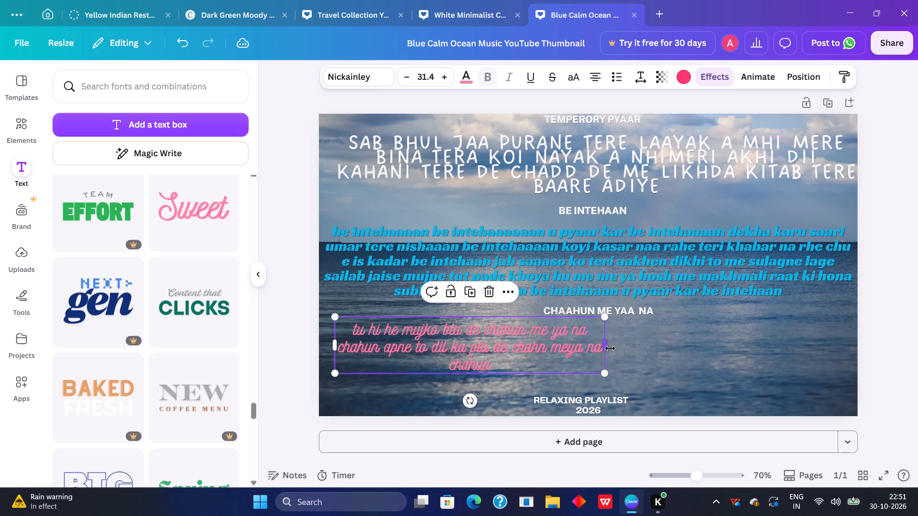
left_click_drag(610, 348, 844, 334)
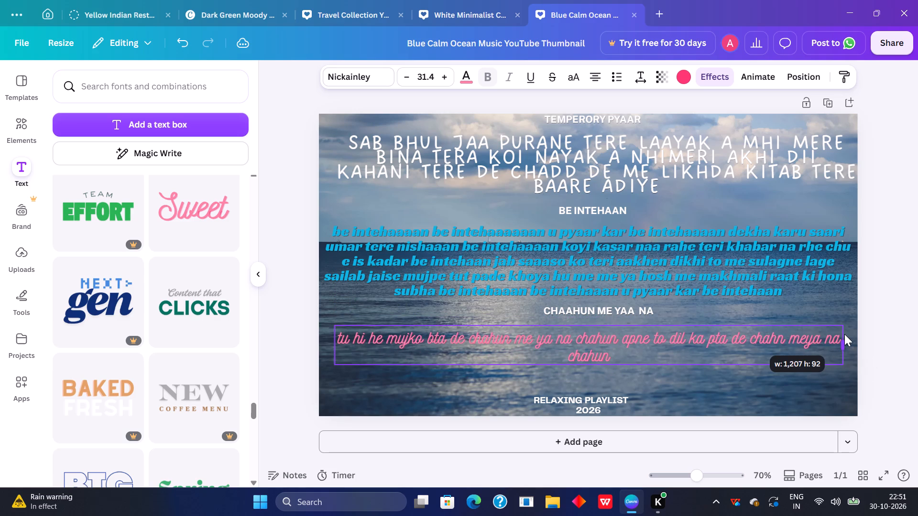
left_click_drag(844, 334, 844, 334)
left_click_drag(633, 344, 633, 335)
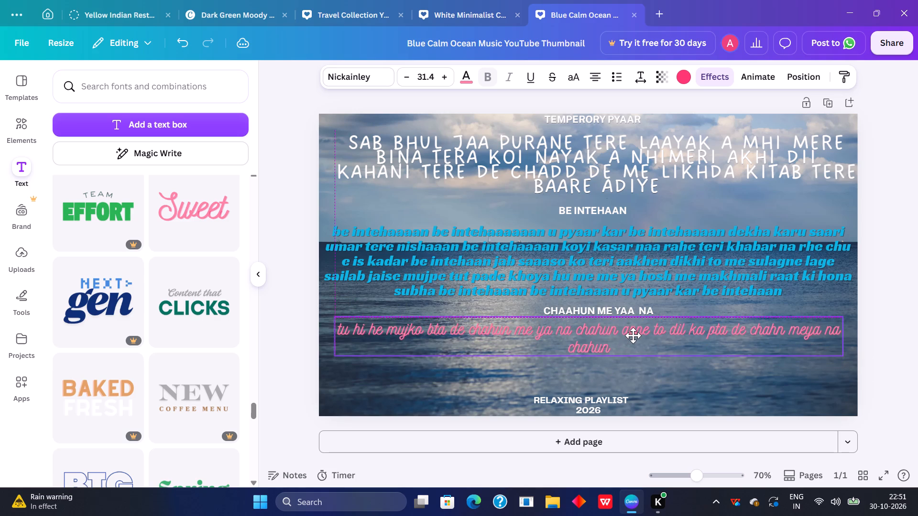
left_click_drag(633, 335, 633, 335)
Append "aisi kabhi pele hui na thi khhawishe" after the final "chahun" of the pink lyrics.
left_click(620, 344)
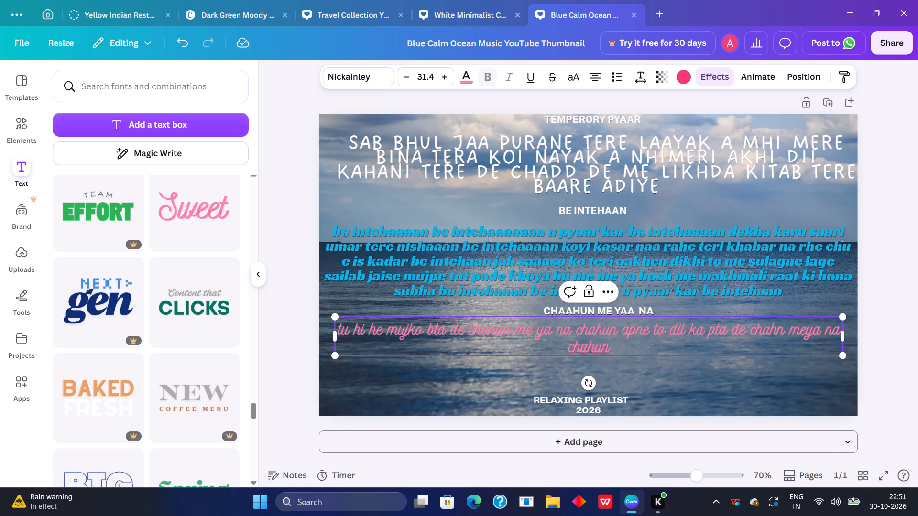
double_click(614, 344)
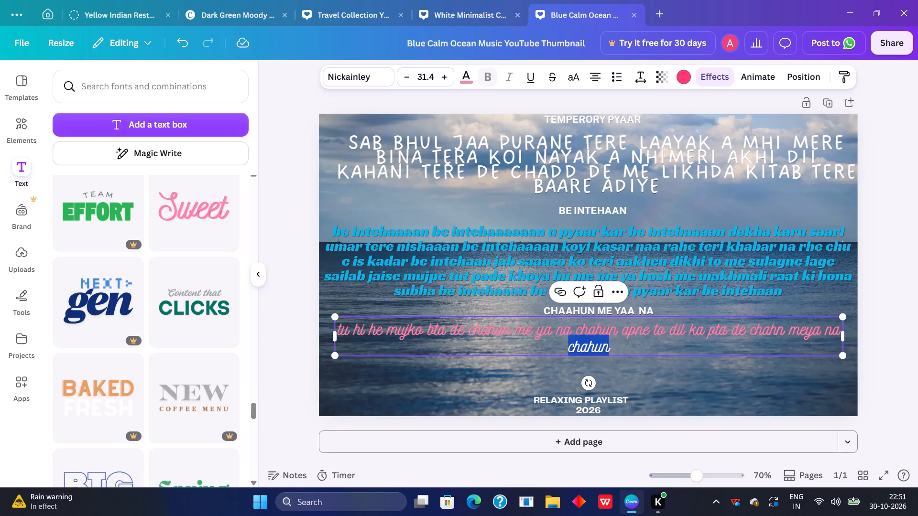
left_click(614, 345)
left_click(614, 345)
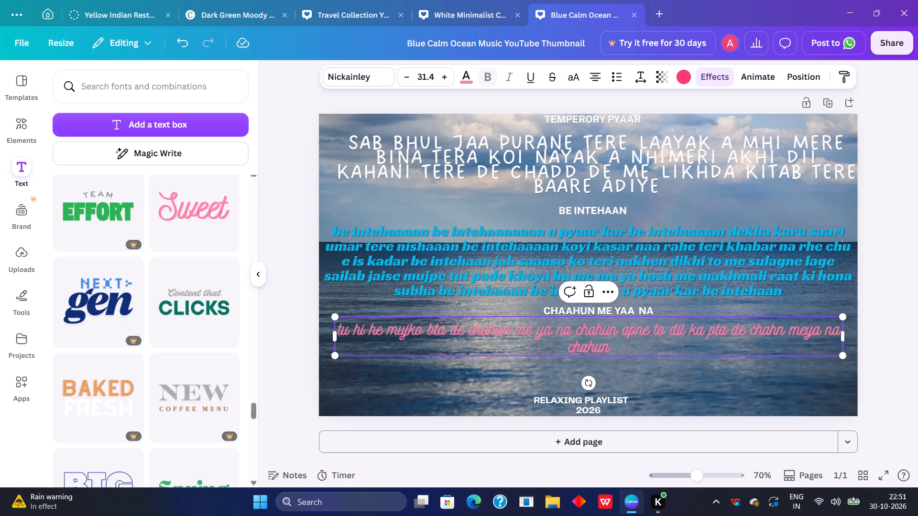
left_click(609, 346)
key("space")
type("a")
key("u")
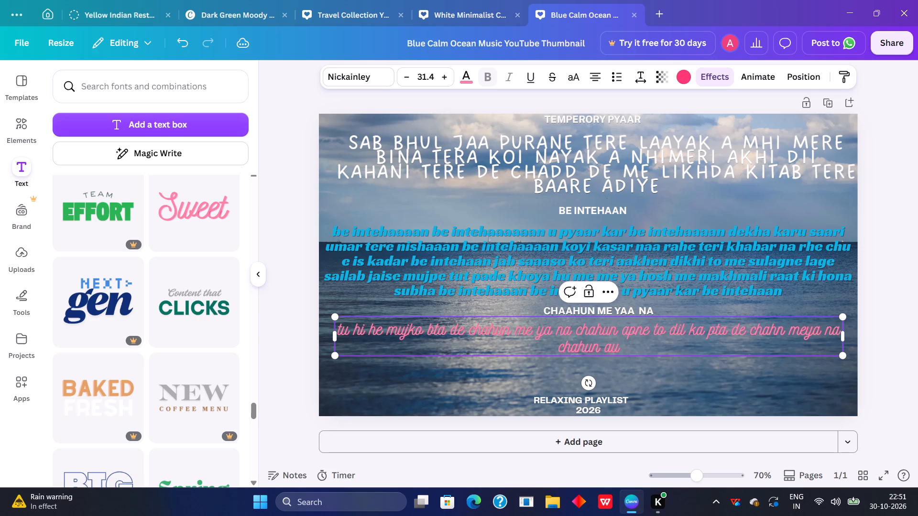
key("BackSpace")
type("is")
type("i ka")
type("bhi")
key("space")
type("pe")
type("le hui na thi khhaw")
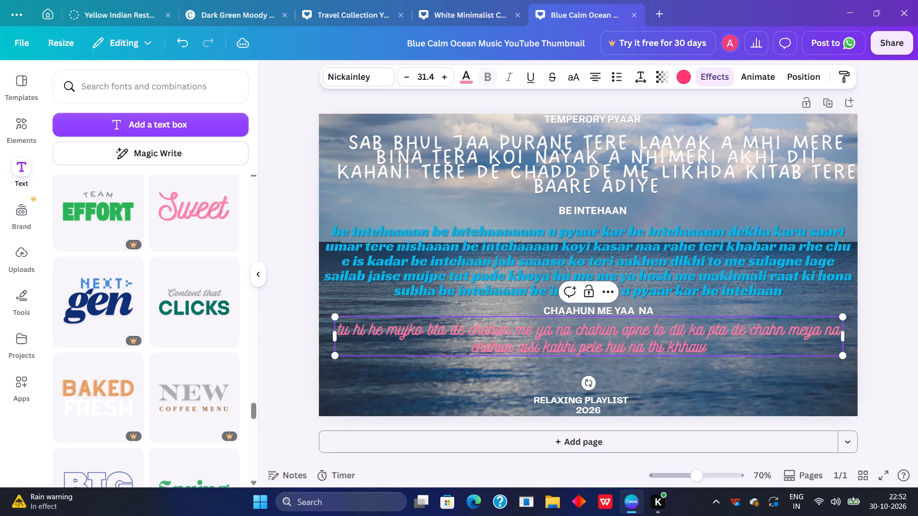
key("i")
type("she")
key("space")
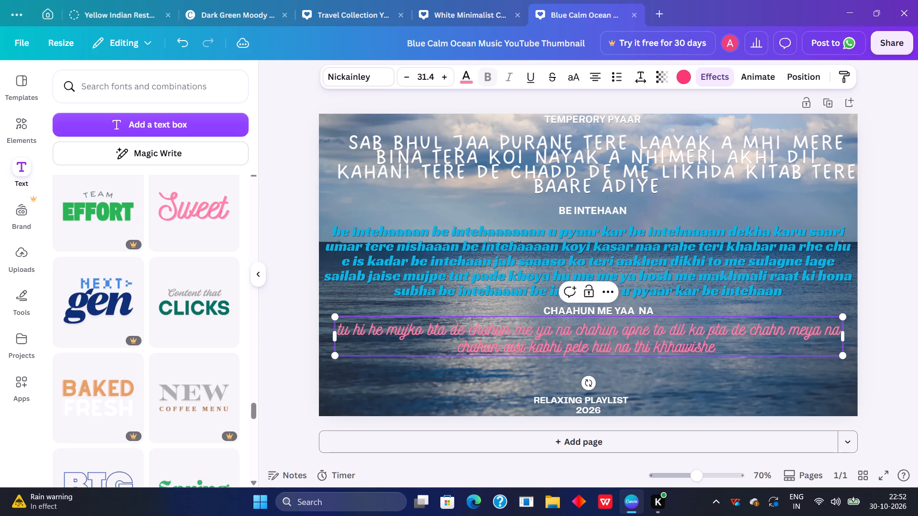
Continue the pink lyrics after "khhawishe" with "oo kisi se bhi milne ki na thi koshise".
type("oo")
key("space")
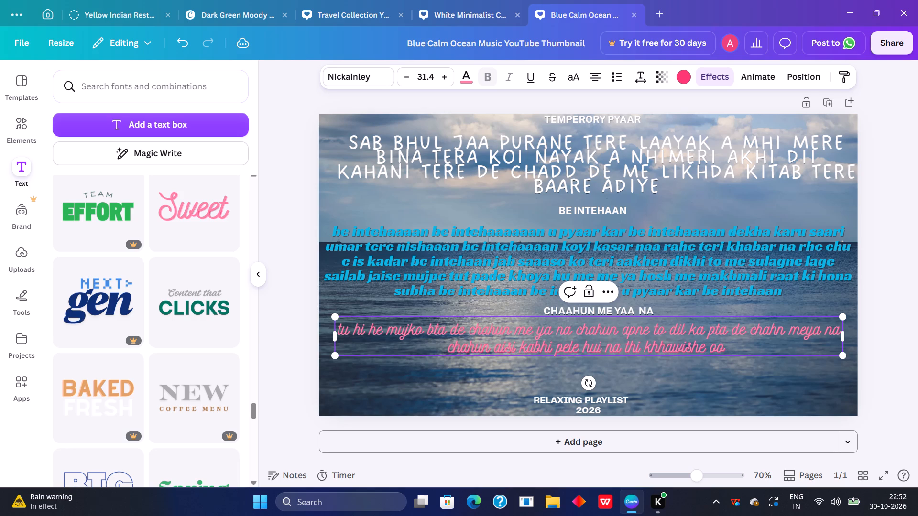
type("kis")
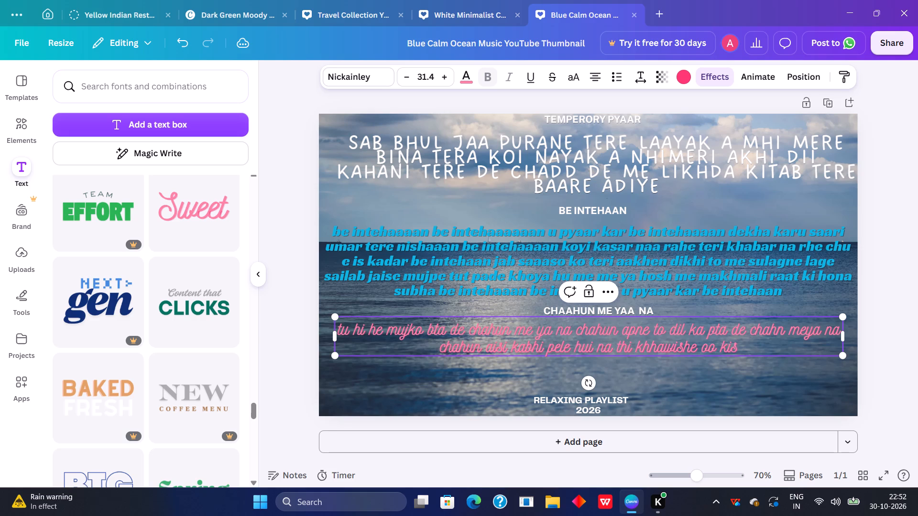
type("i se bhi m")
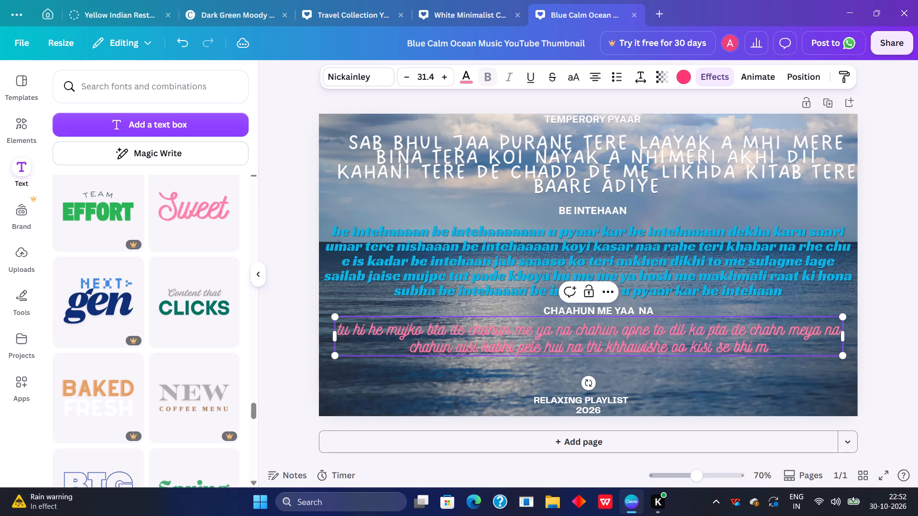
type("ilne ki")
key("space")
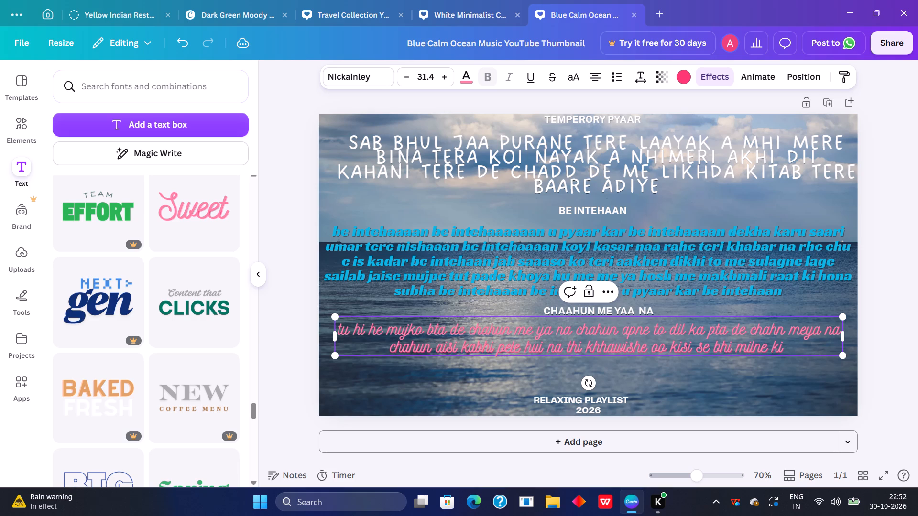
type("na")
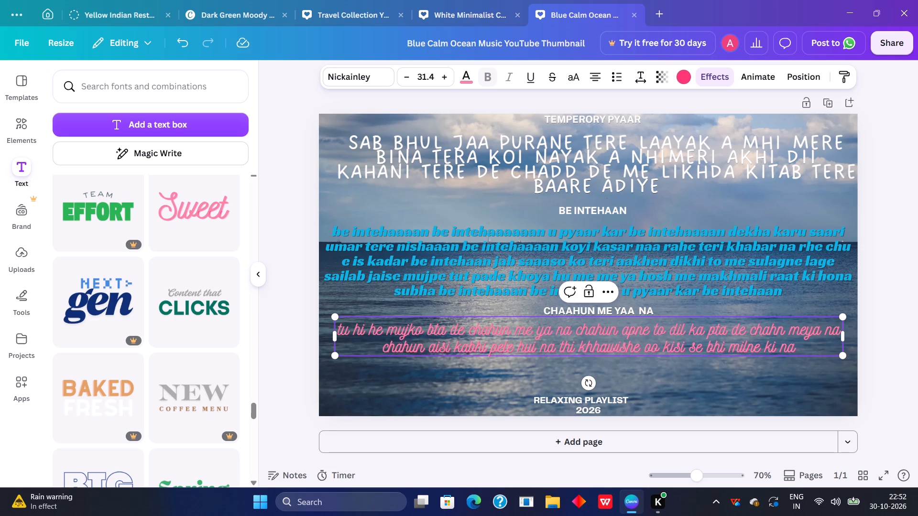
key("space")
type("thi")
key("space")
type("koshis")
key("e")
key("space")
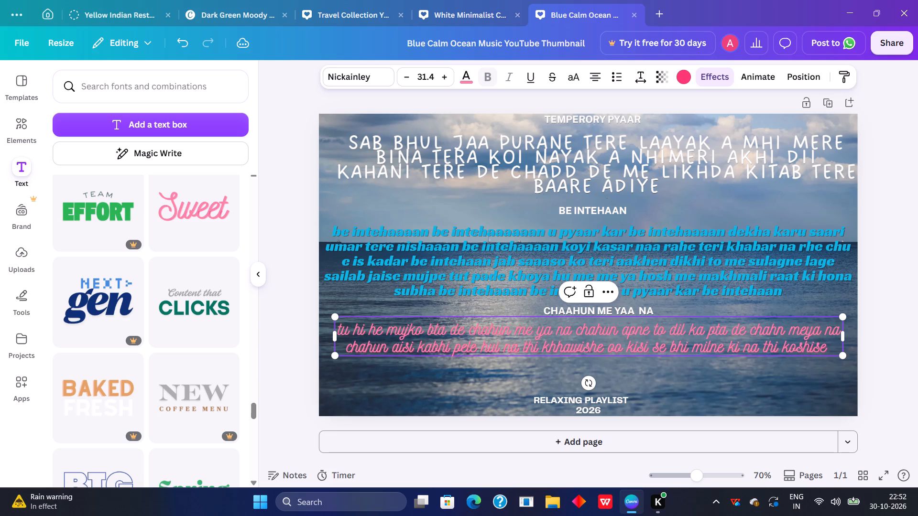
Finish the pink lyrics after "koshise" with "apne tu dil ka pta de chahn me na".
key("a")
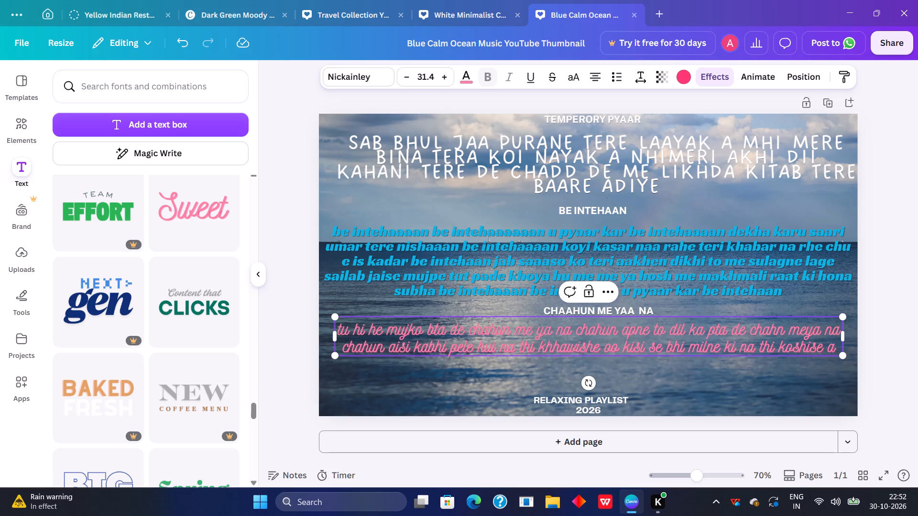
key("p")
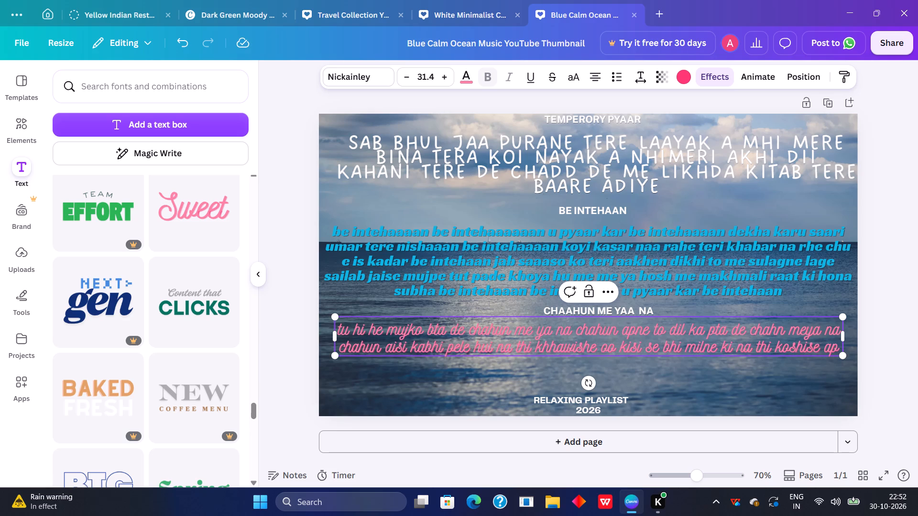
type("ne tu d")
type("il ka")
key("space")
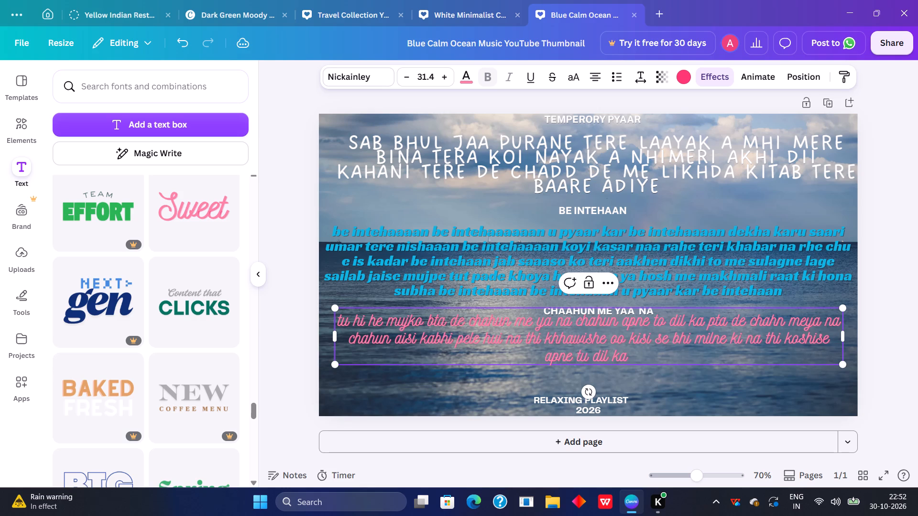
type("pta de")
key("space")
type("chah")
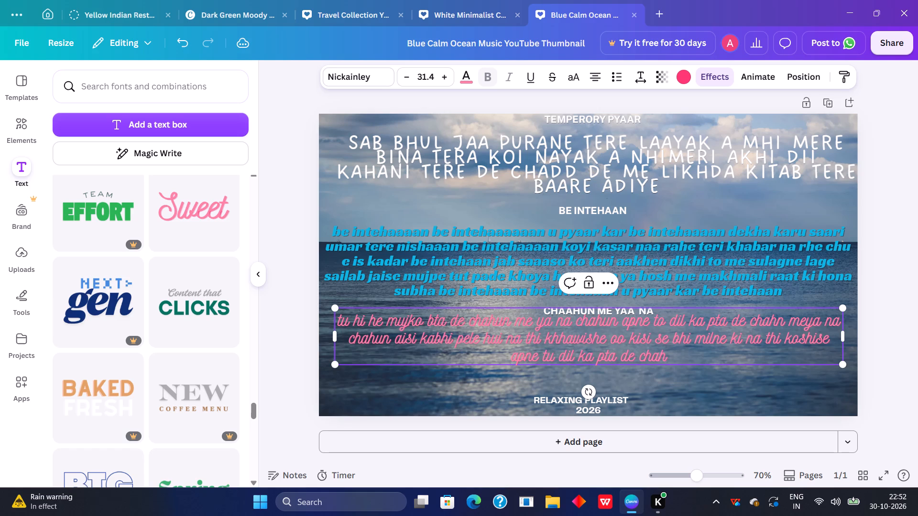
type("n me na")
key("space")
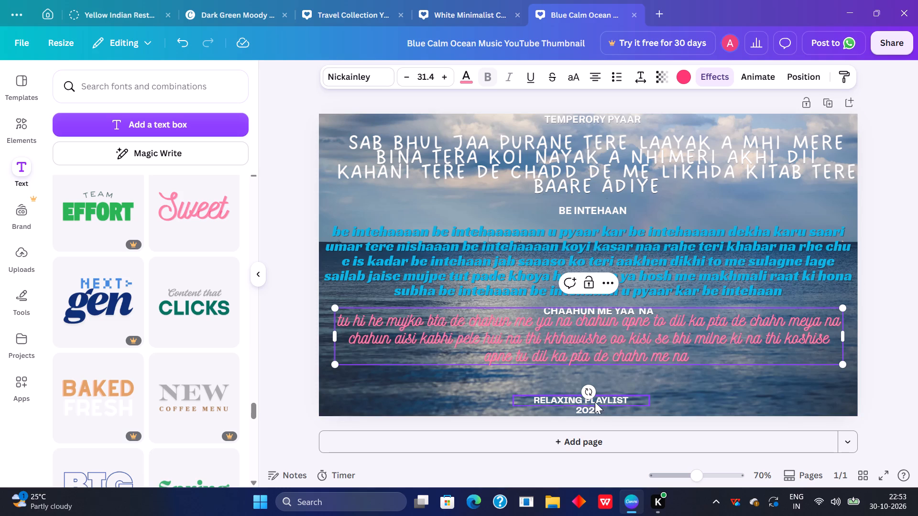
Move the RELAXING PLAYLIST and 2026 texts up so they sit stacked just below the pink lyrics.
left_click_drag(611, 401, 627, 377)
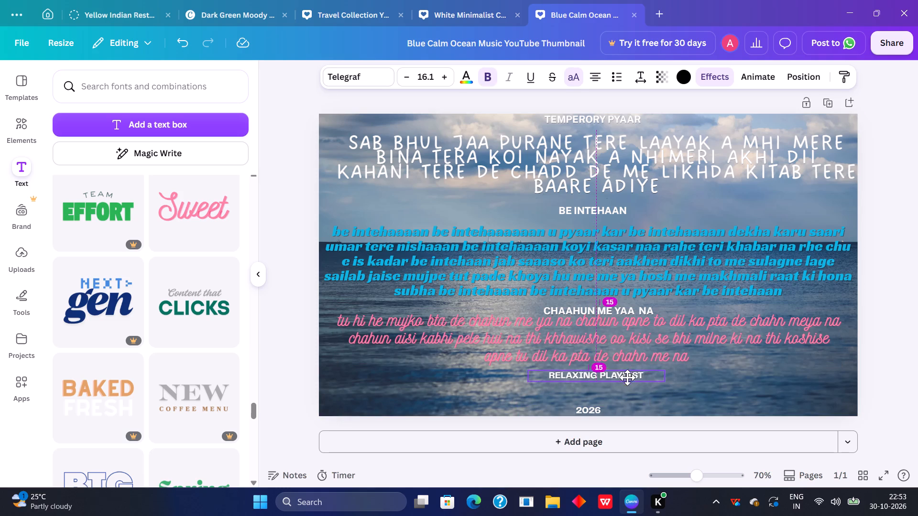
left_click_drag(627, 377, 625, 371)
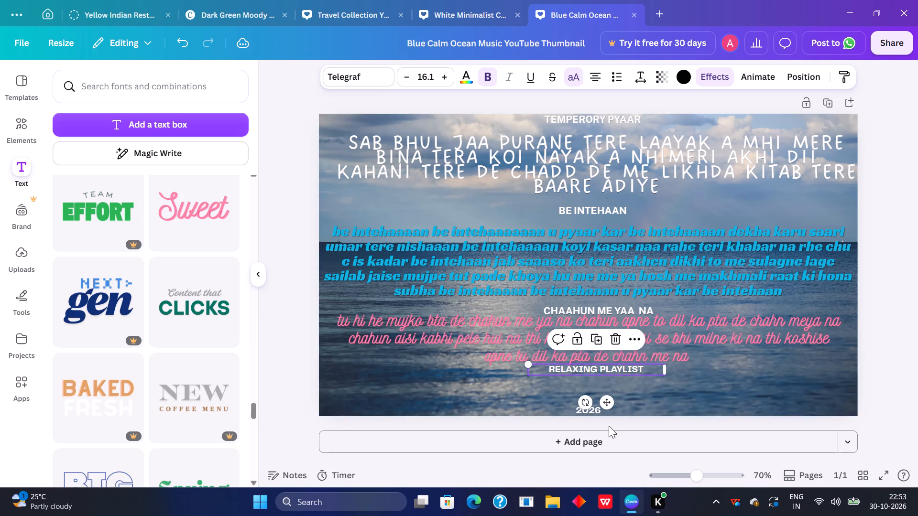
left_click(726, 380)
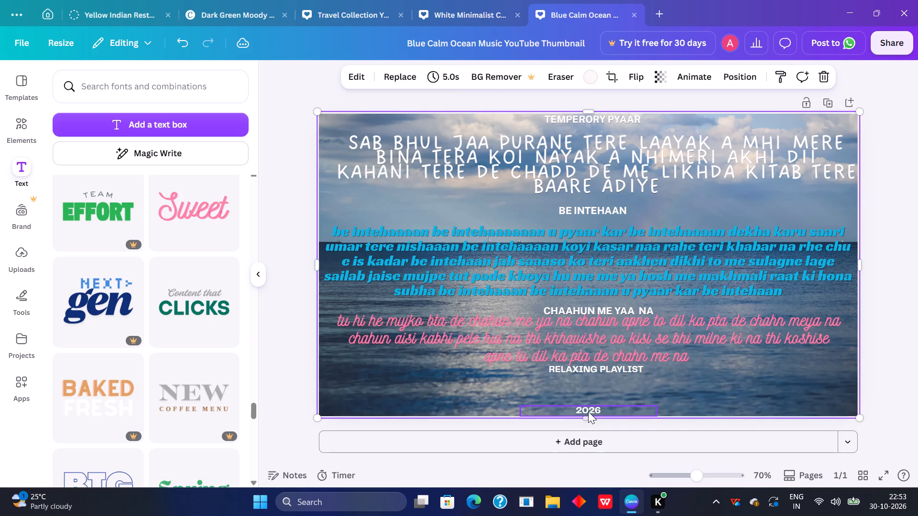
left_click_drag(592, 408, 600, 384)
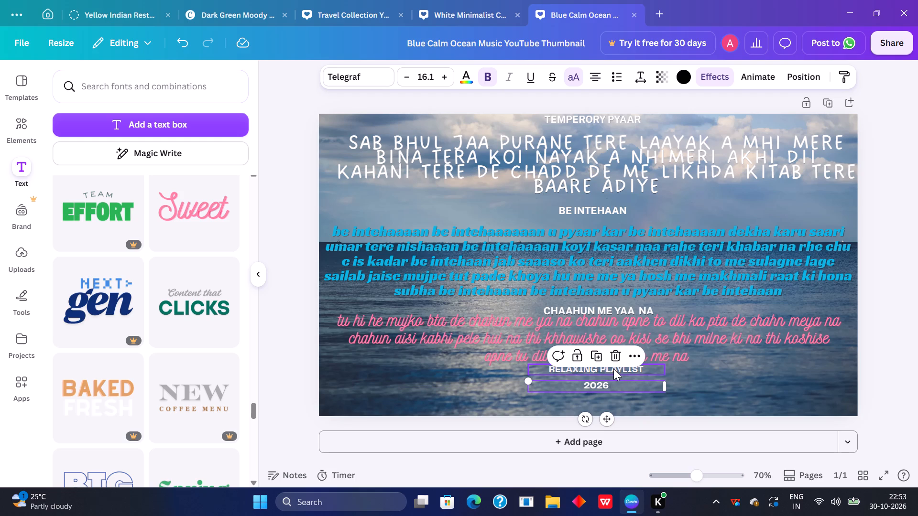
left_click(613, 368)
left_click_drag(608, 403, 608, 409)
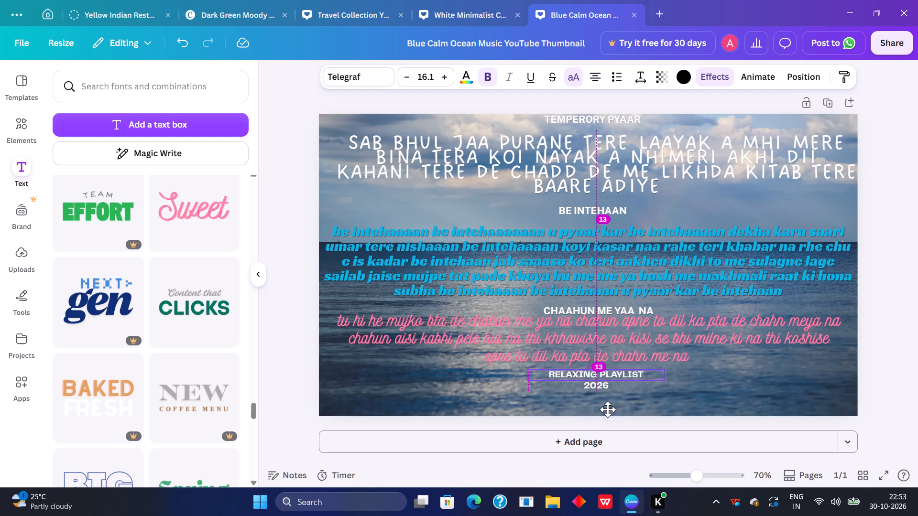
left_click_drag(608, 409, 608, 409)
left_click(721, 376)
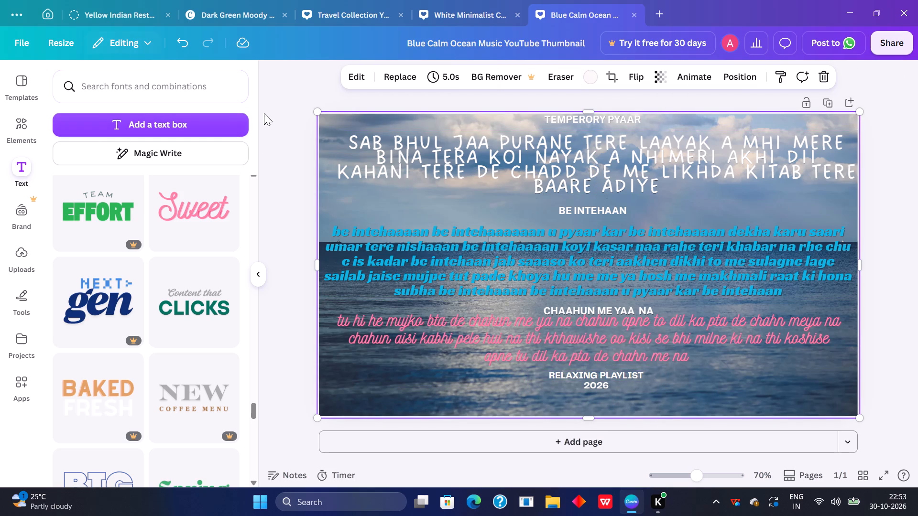
Collapse the text library and download the thumbnail with JPG as the file type.
left_click(258, 273)
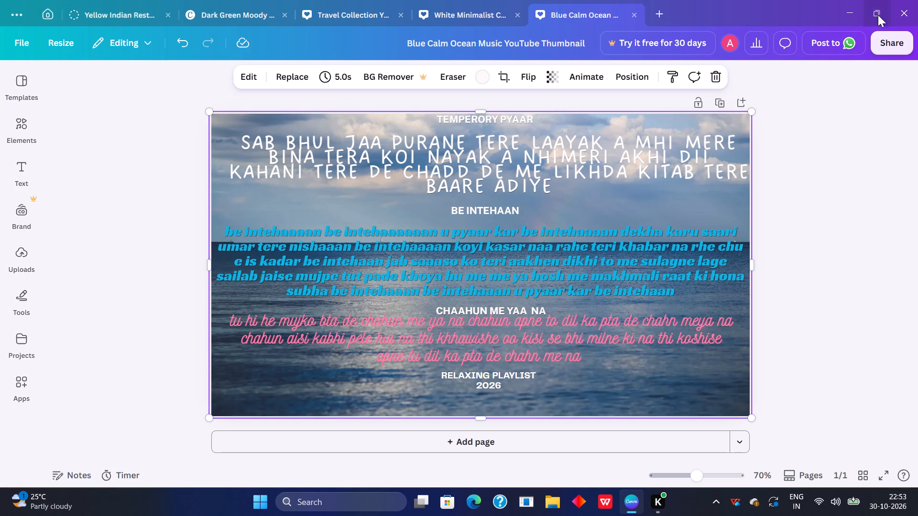
left_click(895, 38)
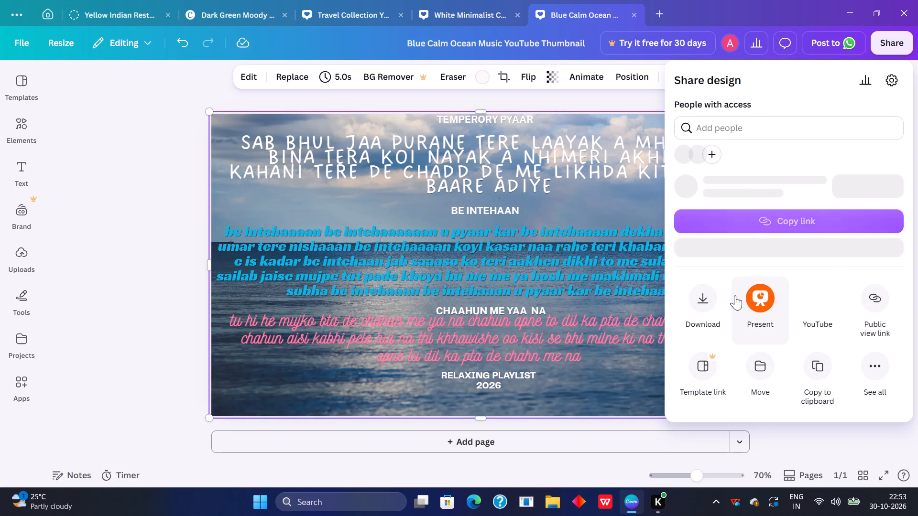
left_click(719, 300)
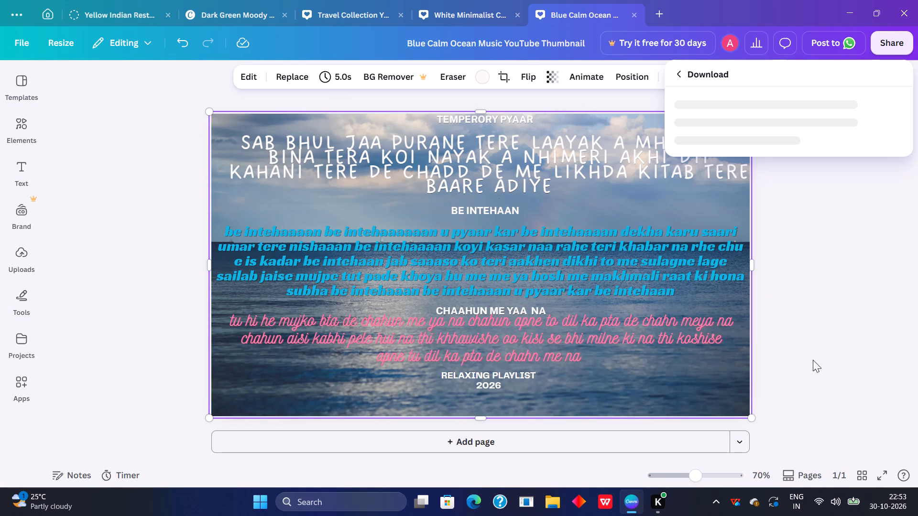
left_click(849, 126)
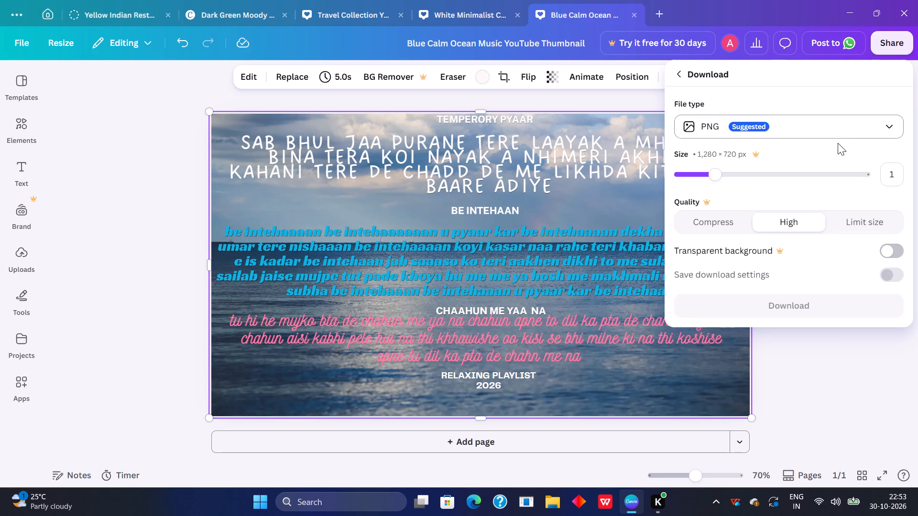
left_click(845, 130)
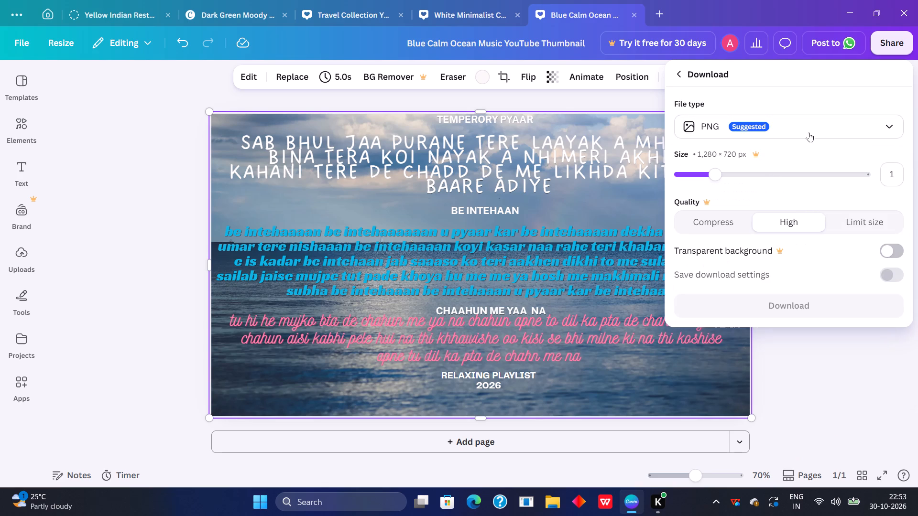
left_click(809, 132)
left_click(767, 171)
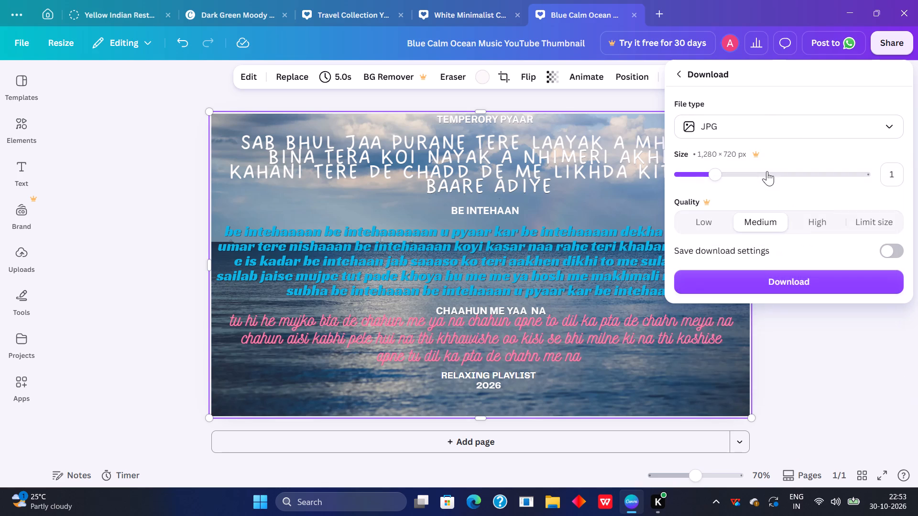
left_click(787, 281)
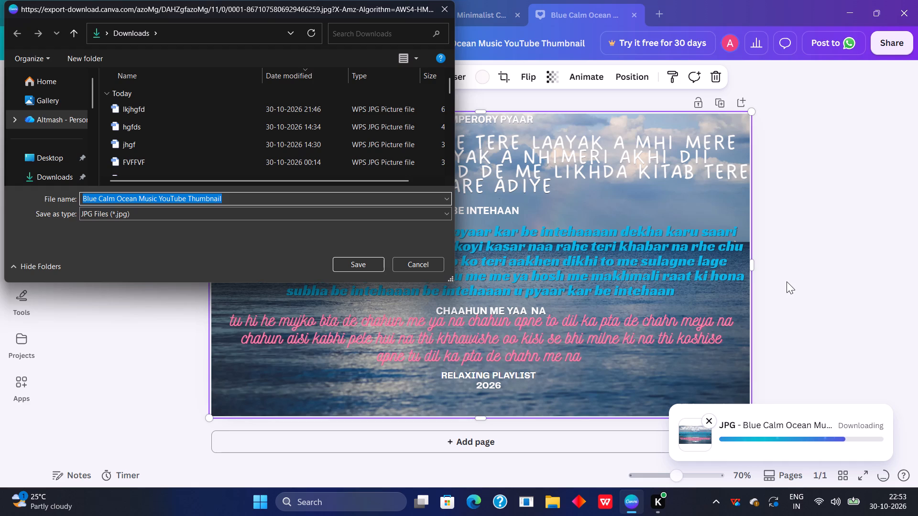
Save the JPG download in the Downloads folder under the file name "song".
type("ga")
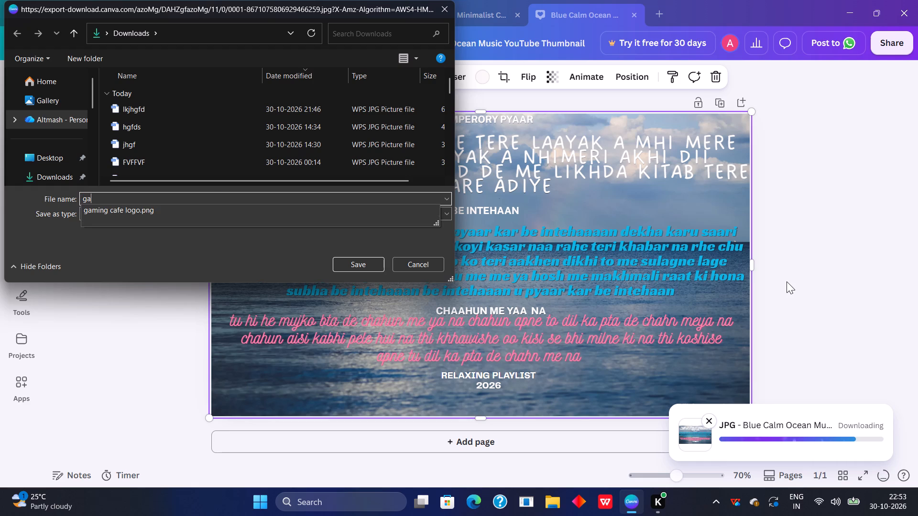
key("BackSpace")
key("BackSpace")
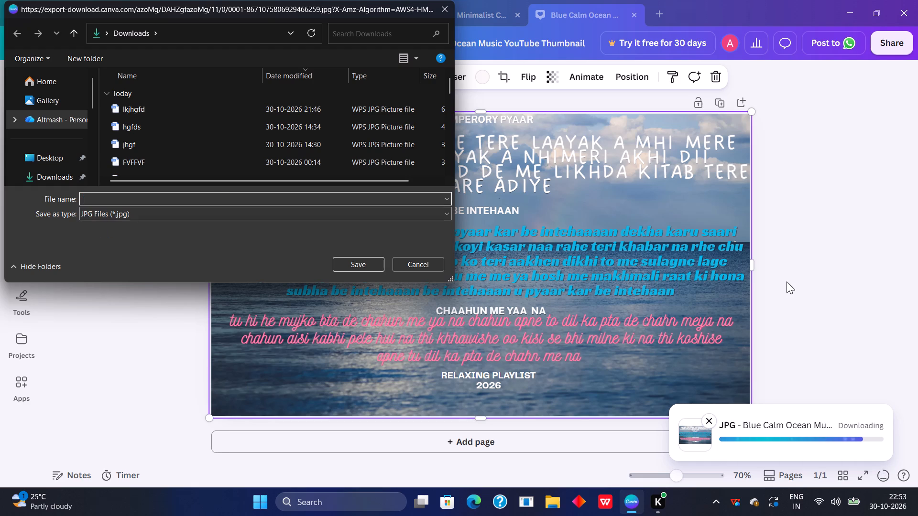
key("s")
type("ong")
key("space")
key("Return")
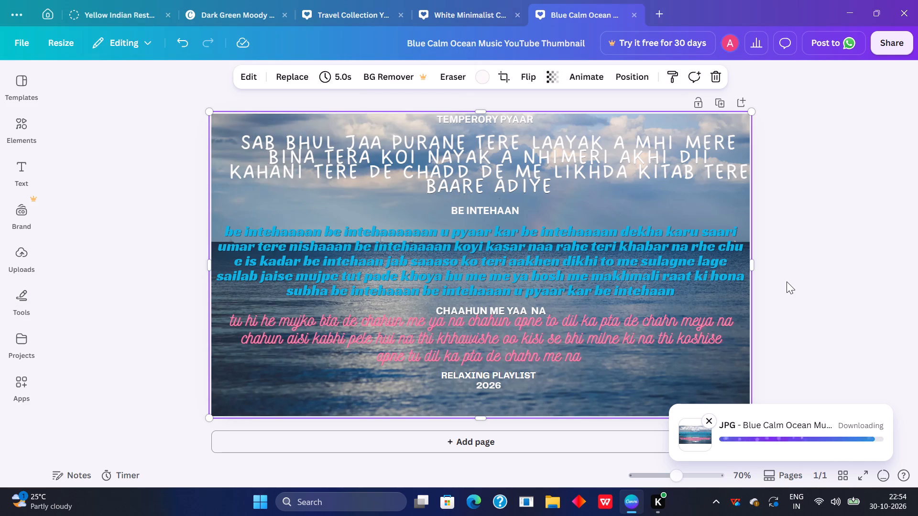